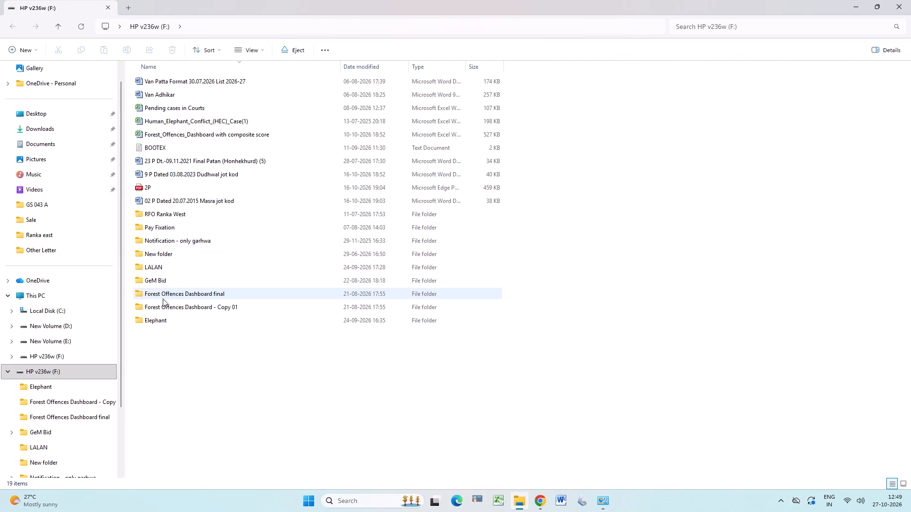
Open the Human_Elephant_Conflict_(HEC)_Case(2) workbook from the Elephant folder.
{"action": "double_click", "coordinate": [157, 321]}
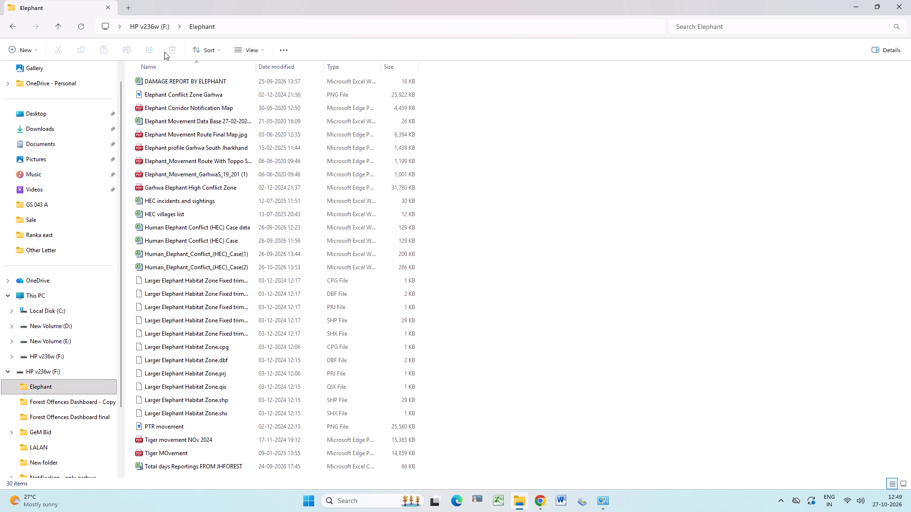
{"action": "double_click", "coordinate": [158, 268]}
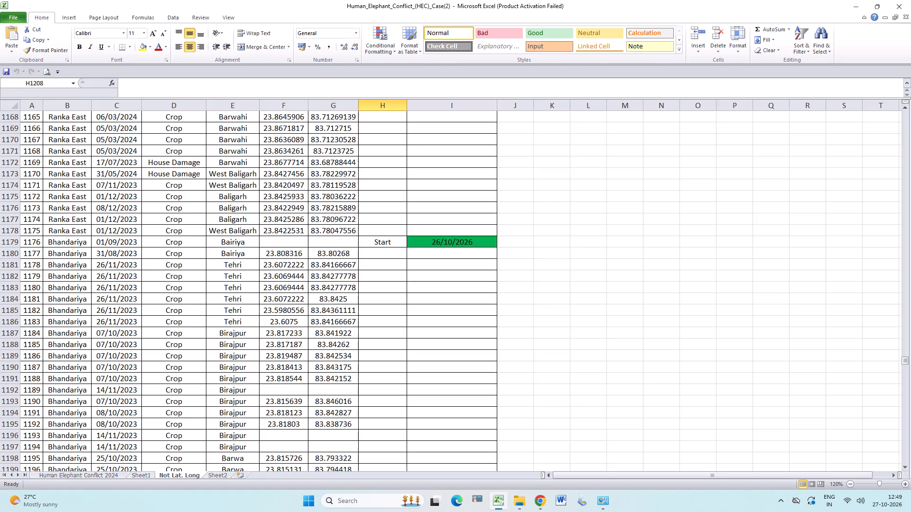
{"action": "left_click", "coordinate": [564, 340]}
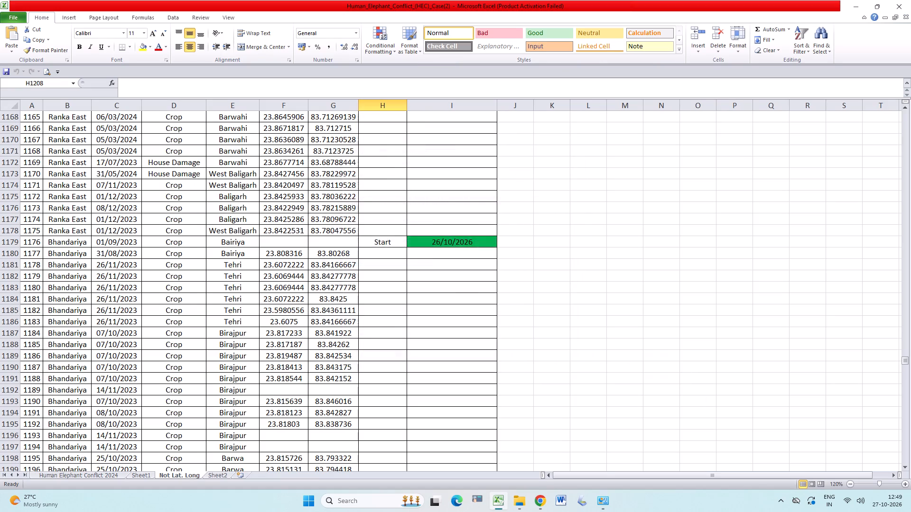
Extend the serial number series in column A from 1263 down to 1636, ending at row 1639.
{"action": "scroll", "coordinate": [311, 385], "scroll_direction": "down", "scroll_amount": 5}
{"action": "scroll", "coordinate": [307, 386], "scroll_direction": "up", "scroll_amount": 3}
{"action": "scroll", "coordinate": [73, 310], "scroll_direction": "up", "scroll_amount": 2}
{"action": "scroll", "coordinate": [80, 361], "scroll_direction": "down", "scroll_amount": 2}
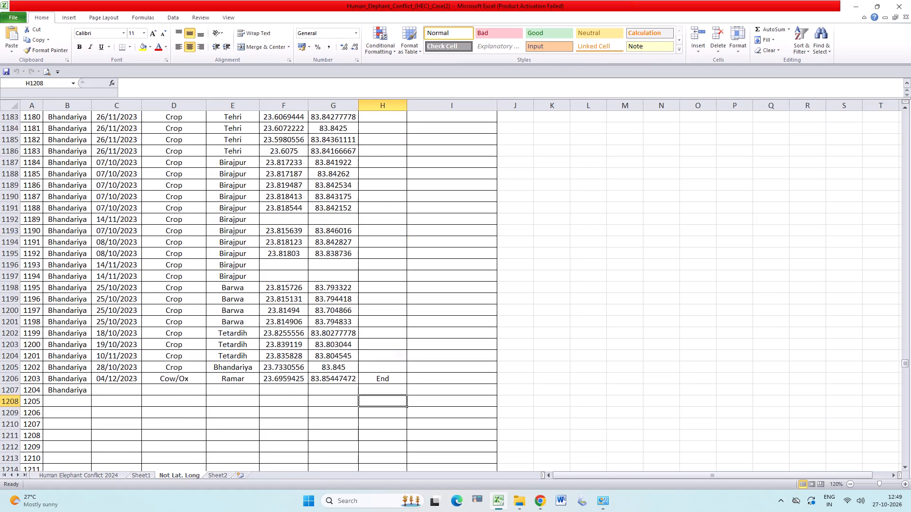
{"action": "scroll", "coordinate": [80, 361], "scroll_direction": "down", "scroll_amount": 6}
{"action": "scroll", "coordinate": [80, 361], "scroll_direction": "up", "scroll_amount": 1}
{"action": "scroll", "coordinate": [80, 361], "scroll_direction": "down", "scroll_amount": 1}
{"action": "scroll", "coordinate": [80, 361], "scroll_direction": "up", "scroll_amount": 3}
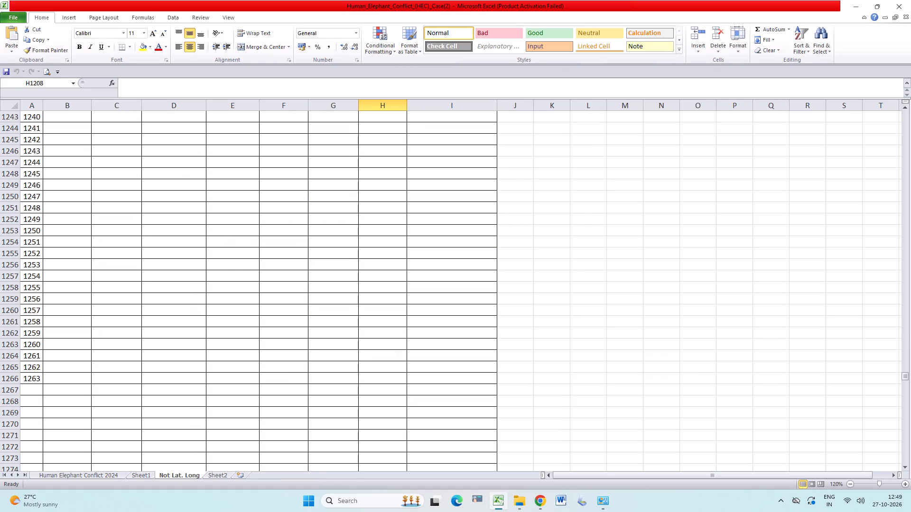
{"action": "left_click_drag", "start_coordinate": [37, 360], "coordinate": [36, 375]}
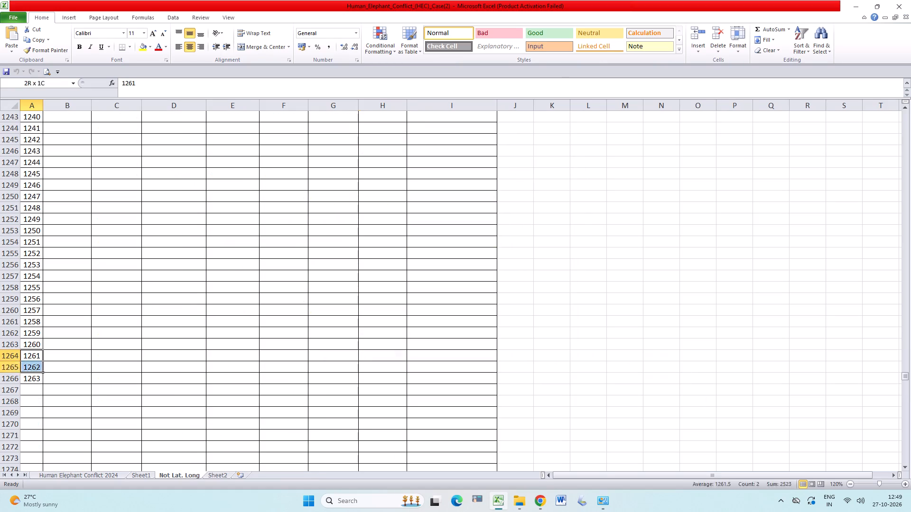
{"action": "left_click_drag", "start_coordinate": [36, 375], "coordinate": [35, 378]}
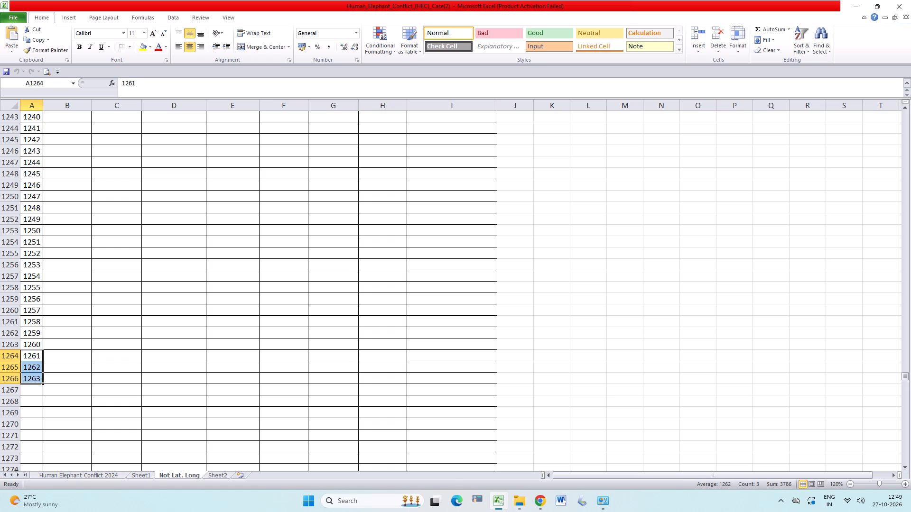
{"action": "left_click_drag", "start_coordinate": [43, 383], "coordinate": [40, 469]}
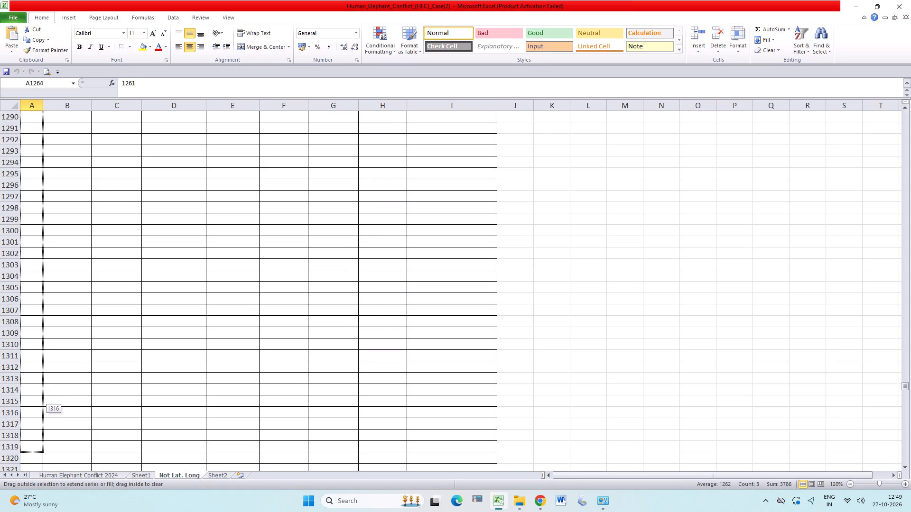
{"action": "left_click_drag", "start_coordinate": [40, 469], "coordinate": [59, 511]}
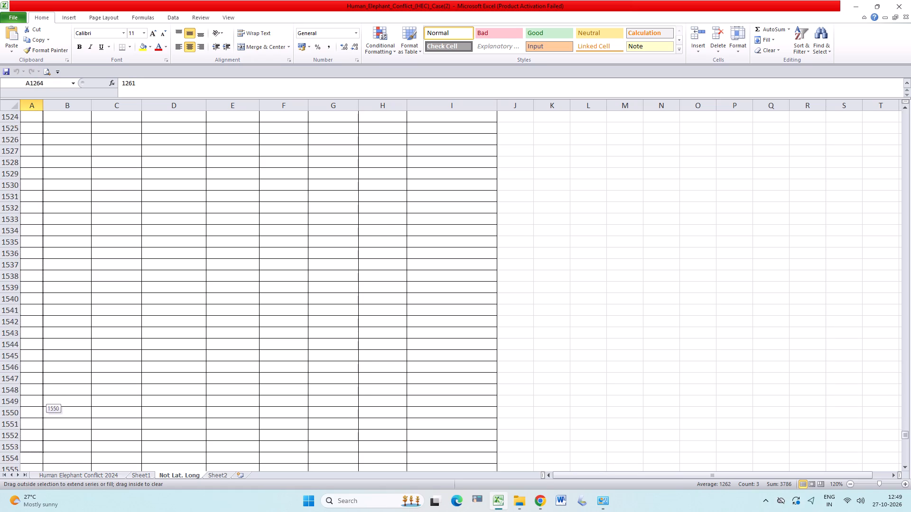
{"action": "left_click_drag", "start_coordinate": [59, 511], "coordinate": [52, 435]}
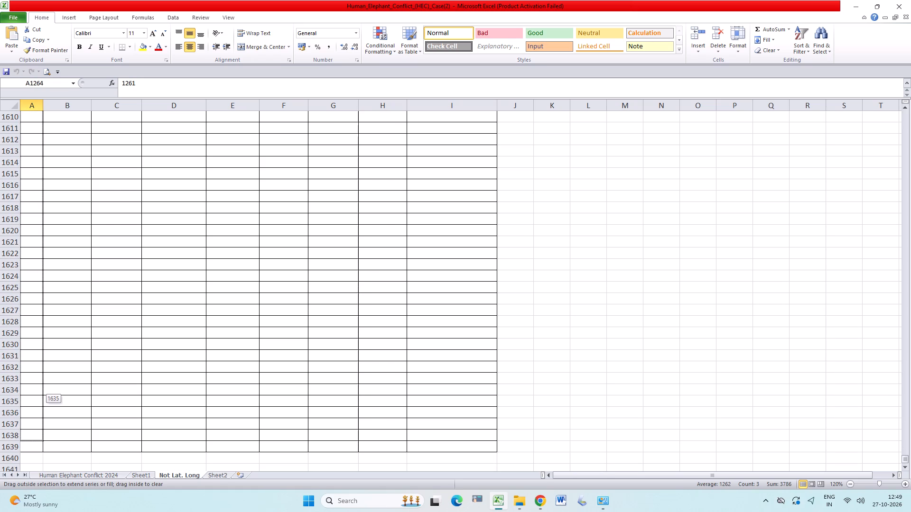
{"action": "left_click_drag", "start_coordinate": [52, 435], "coordinate": [57, 453]}
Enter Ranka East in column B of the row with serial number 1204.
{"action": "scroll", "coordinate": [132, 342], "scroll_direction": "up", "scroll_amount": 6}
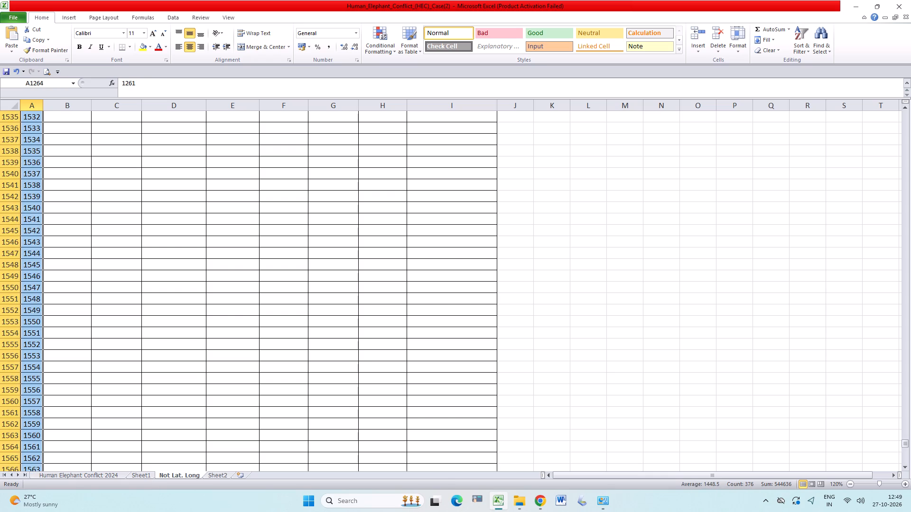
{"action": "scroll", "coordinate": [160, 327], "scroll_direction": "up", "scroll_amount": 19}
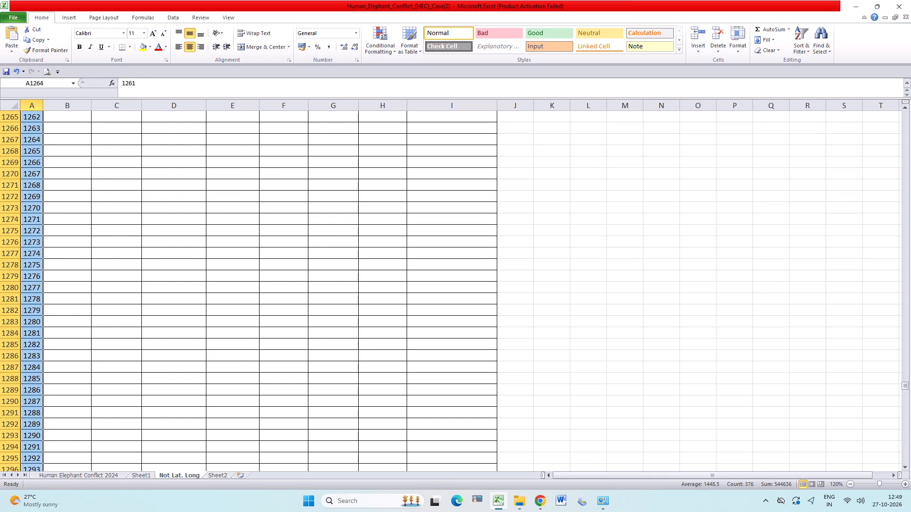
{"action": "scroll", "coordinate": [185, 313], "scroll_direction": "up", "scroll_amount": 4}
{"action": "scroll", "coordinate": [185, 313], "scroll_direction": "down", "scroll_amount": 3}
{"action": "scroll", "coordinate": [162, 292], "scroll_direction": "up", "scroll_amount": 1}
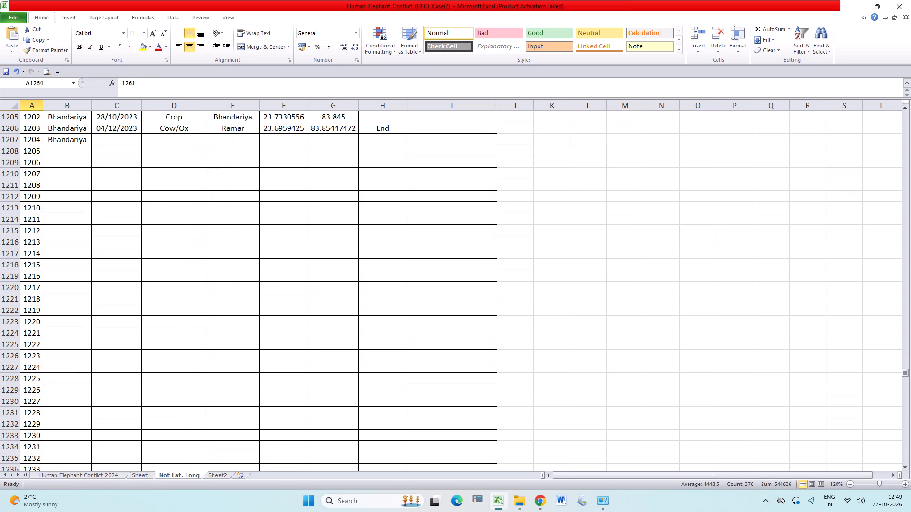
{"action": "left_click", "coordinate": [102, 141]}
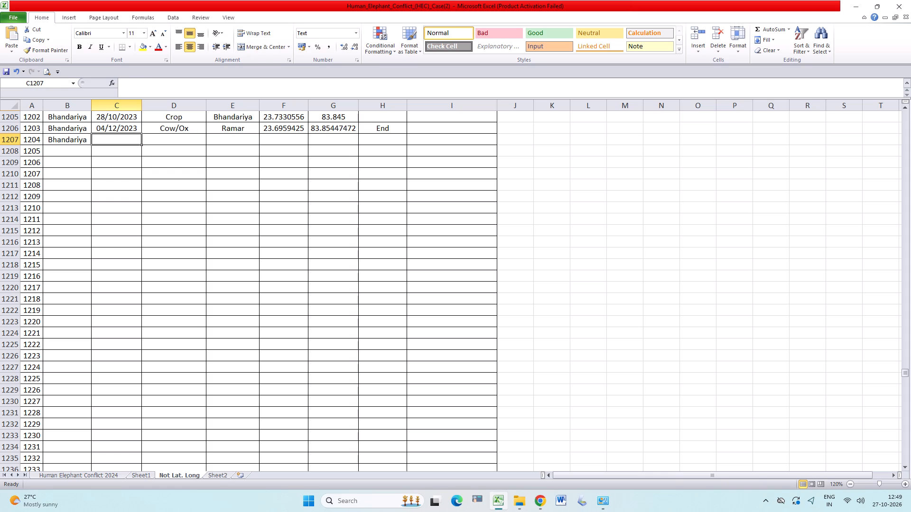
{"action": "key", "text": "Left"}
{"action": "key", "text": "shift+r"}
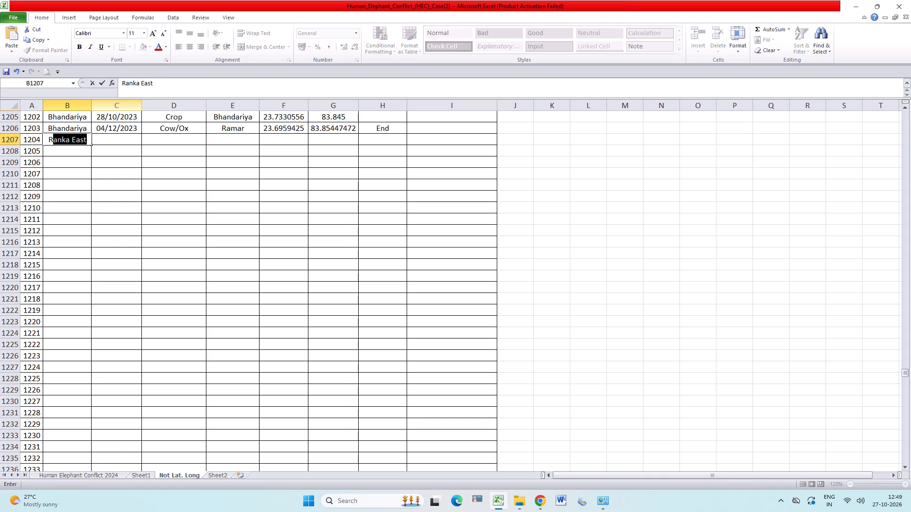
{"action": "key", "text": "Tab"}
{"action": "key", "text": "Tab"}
Set cell B1207 to Ranka West and save the workbook.
{"action": "key", "text": "Left"}
{"action": "key", "text": "Left"}
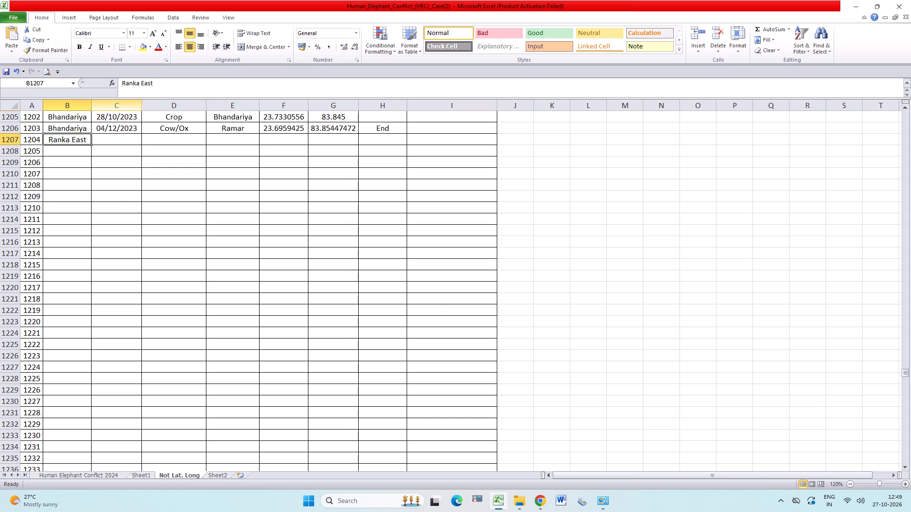
{"action": "key", "text": "shift+r"}
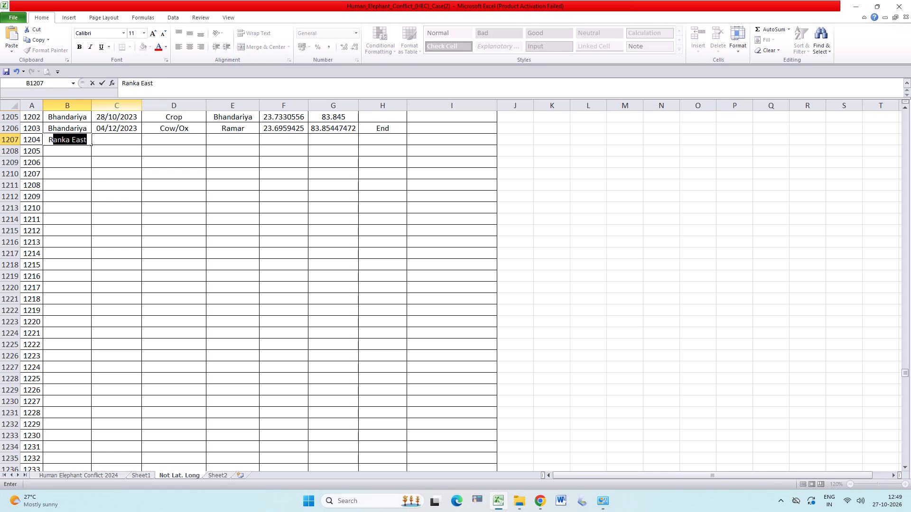
{"action": "type", "text": "anka"}
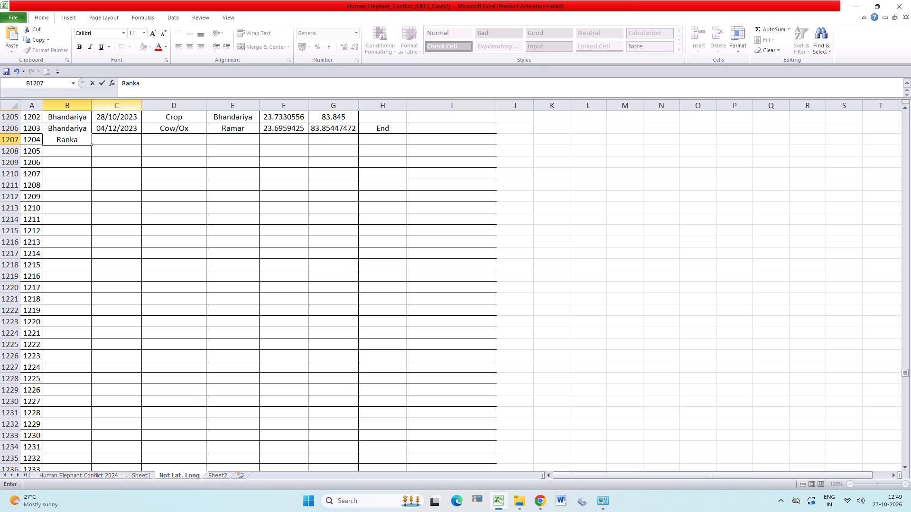
{"action": "key", "text": "space"}
{"action": "type", "text": "w"}
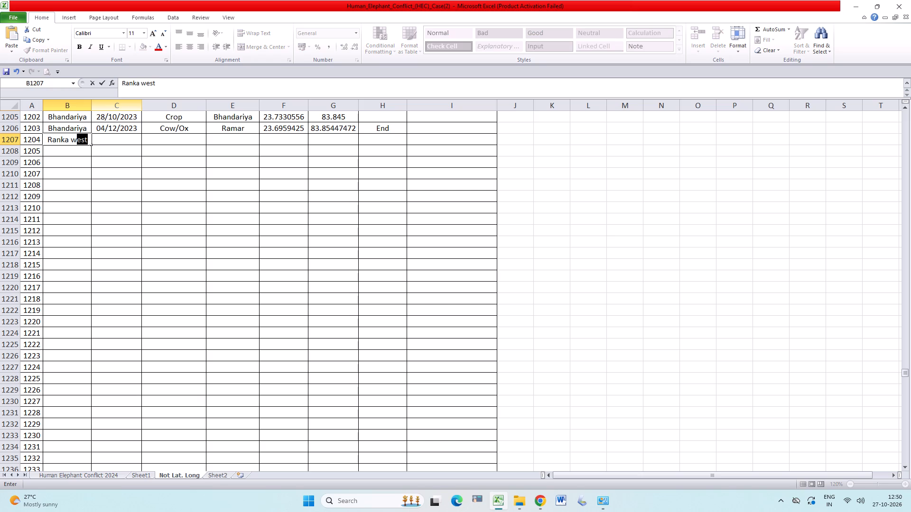
{"action": "key", "text": "Tab"}
{"action": "key", "text": "ctrl+s"}
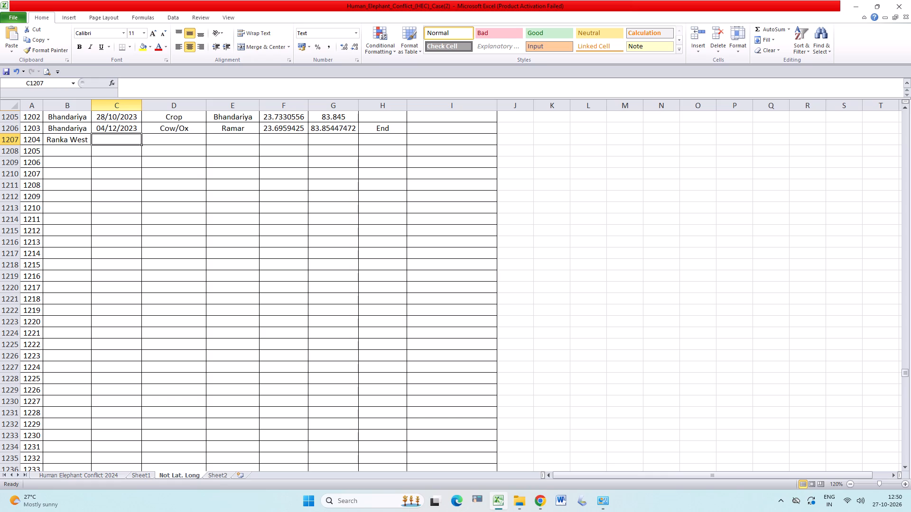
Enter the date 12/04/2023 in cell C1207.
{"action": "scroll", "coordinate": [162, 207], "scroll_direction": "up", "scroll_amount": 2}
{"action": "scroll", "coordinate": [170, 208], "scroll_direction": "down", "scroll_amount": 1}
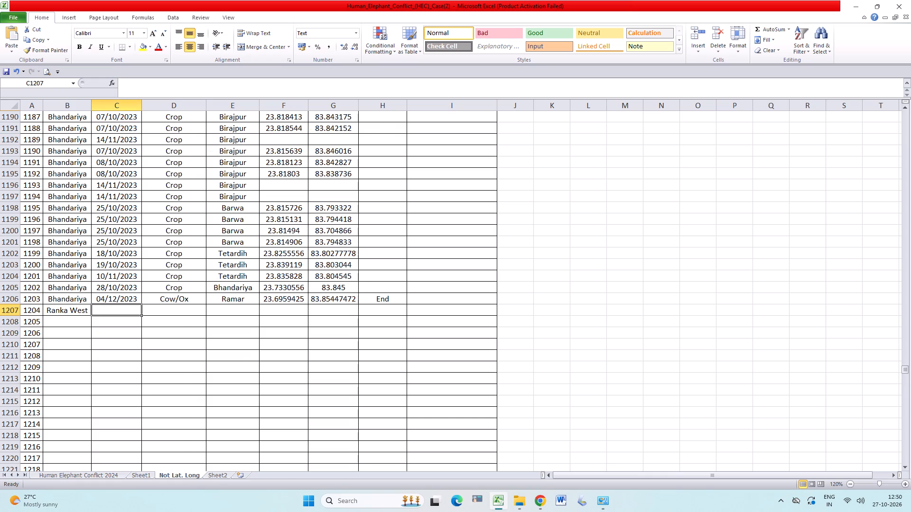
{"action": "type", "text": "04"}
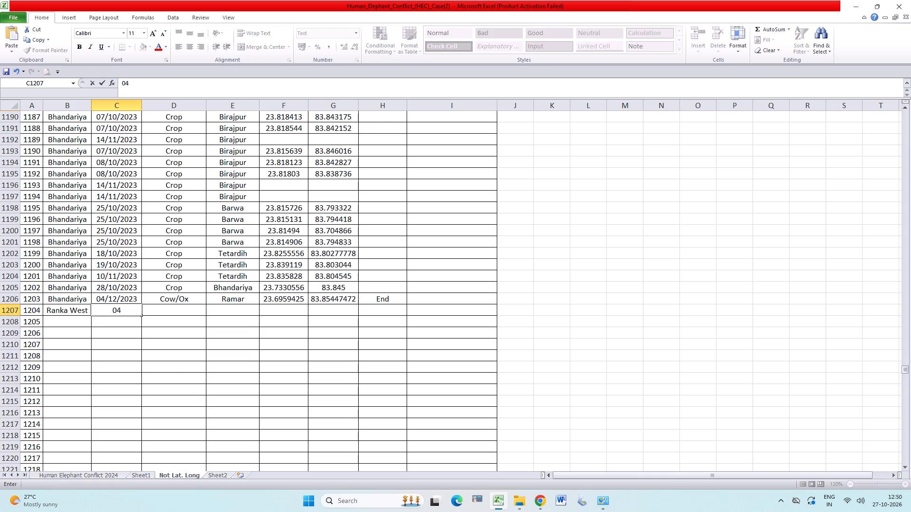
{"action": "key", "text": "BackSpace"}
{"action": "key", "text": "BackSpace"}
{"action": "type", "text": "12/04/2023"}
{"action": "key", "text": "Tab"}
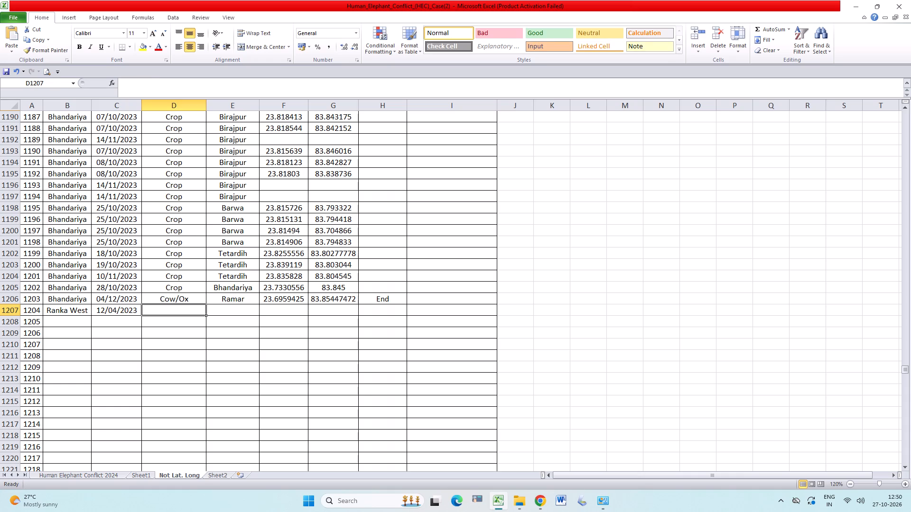
Fill cell C1207 with the date 04/12/2023 from the row above.
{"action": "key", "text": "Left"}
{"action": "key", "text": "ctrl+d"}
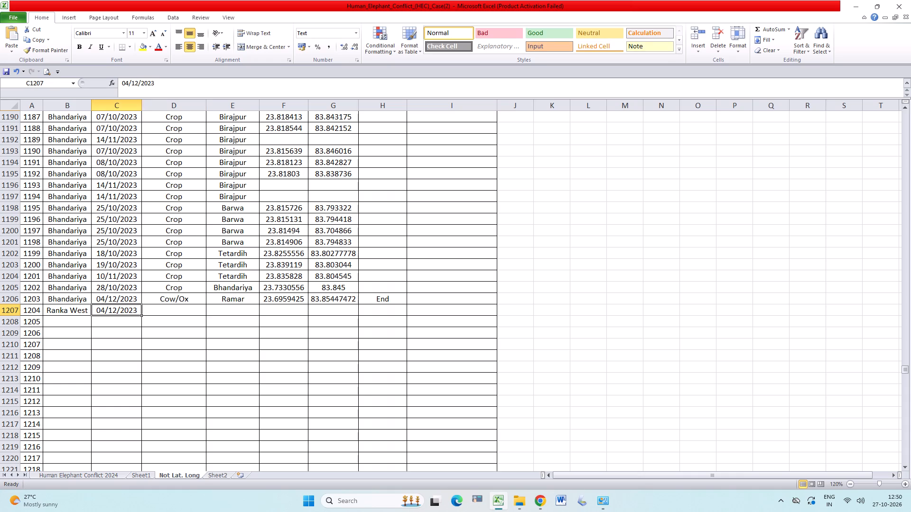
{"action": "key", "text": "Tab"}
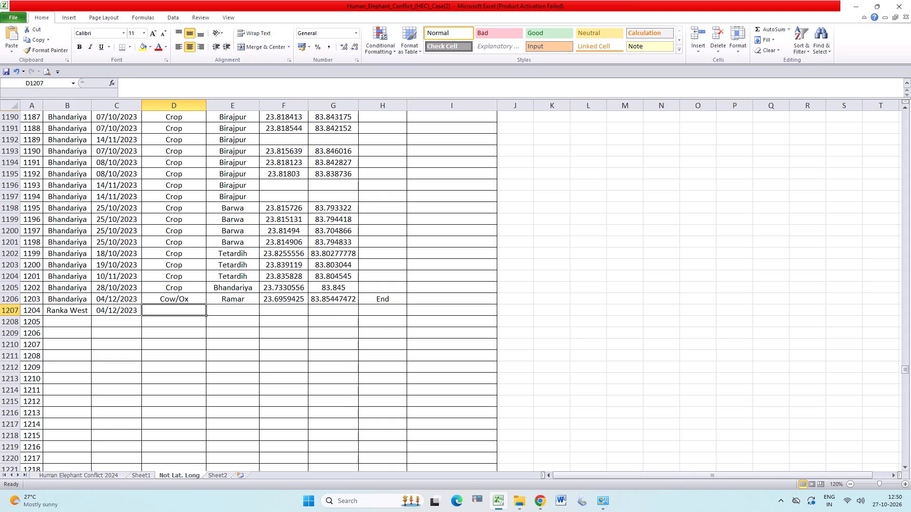
Enter Crop as the damage type and Lukumbar as the village in row 1207.
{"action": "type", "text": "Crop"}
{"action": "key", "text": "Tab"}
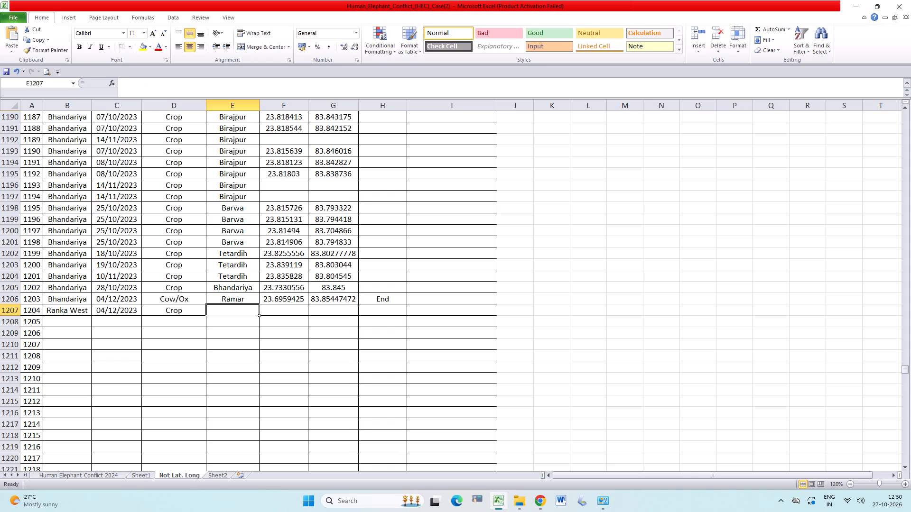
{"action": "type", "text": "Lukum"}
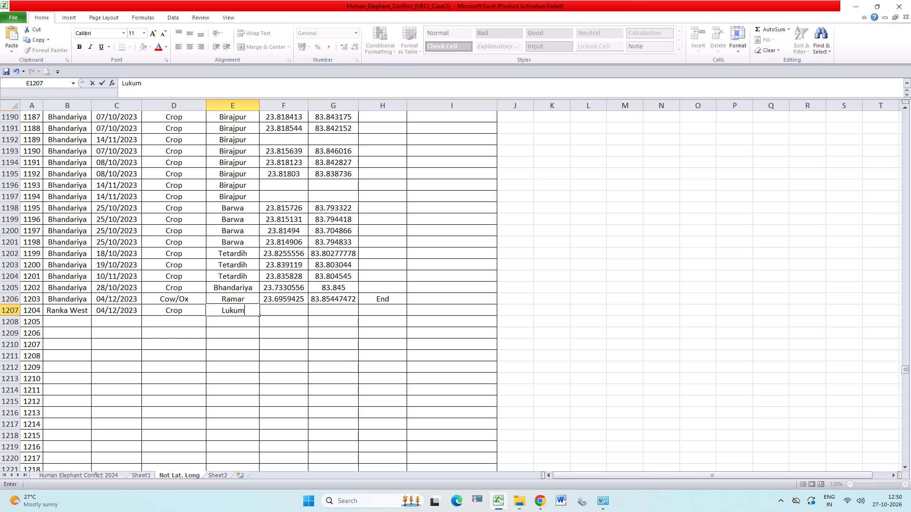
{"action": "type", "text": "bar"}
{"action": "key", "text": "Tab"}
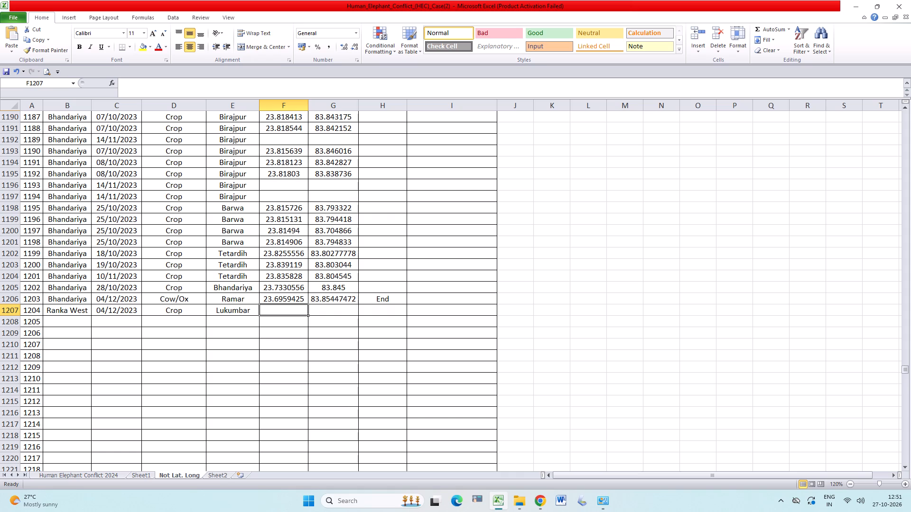
Enter latitude 24.002924 and longitude 83.7343573 for the Lukumbar record, and save the workbook.
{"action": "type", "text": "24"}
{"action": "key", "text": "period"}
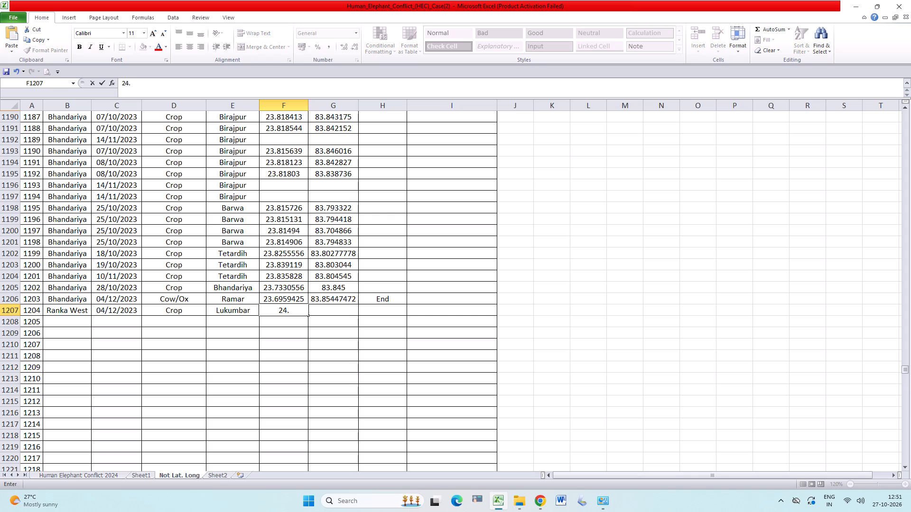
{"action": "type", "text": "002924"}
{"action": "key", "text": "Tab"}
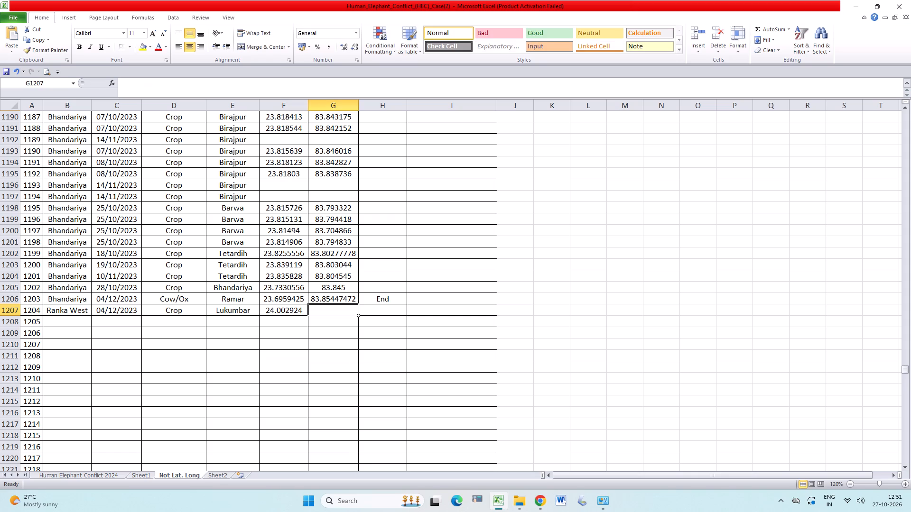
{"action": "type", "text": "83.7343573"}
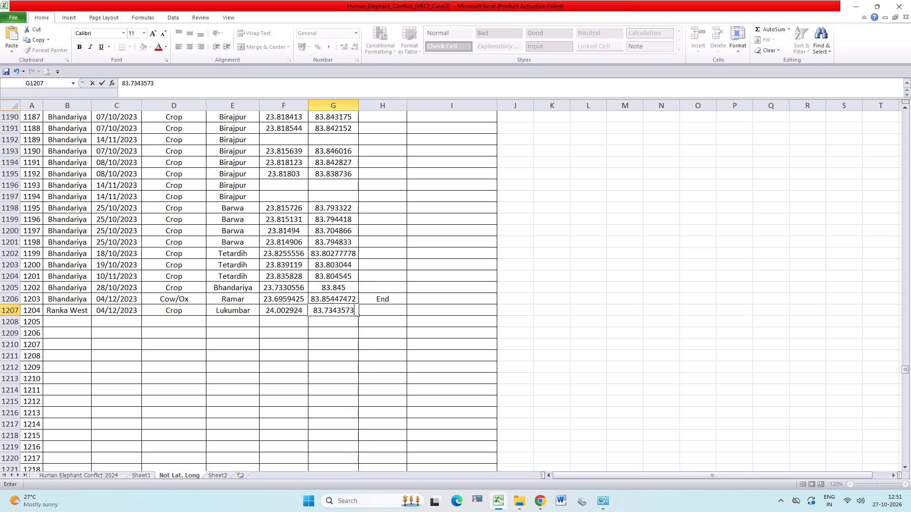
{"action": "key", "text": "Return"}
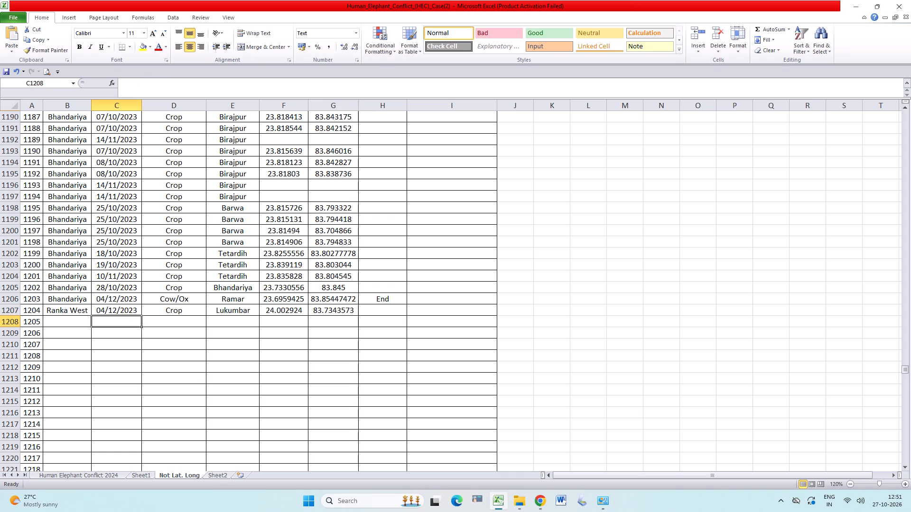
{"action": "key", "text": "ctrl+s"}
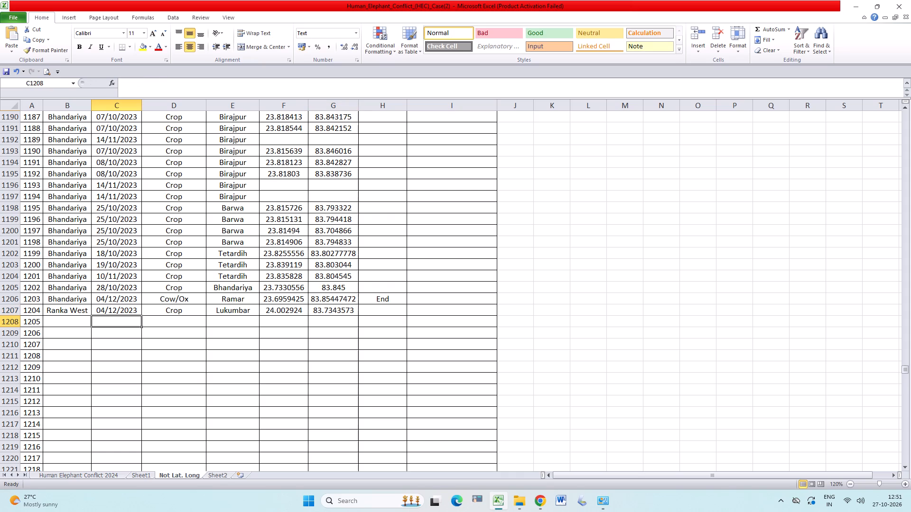
Enter the date 27/10/2026 in cell I1207 beside the Lukumbar record.
{"action": "left_click", "coordinate": [384, 308]}
{"action": "left_click", "coordinate": [427, 312]}
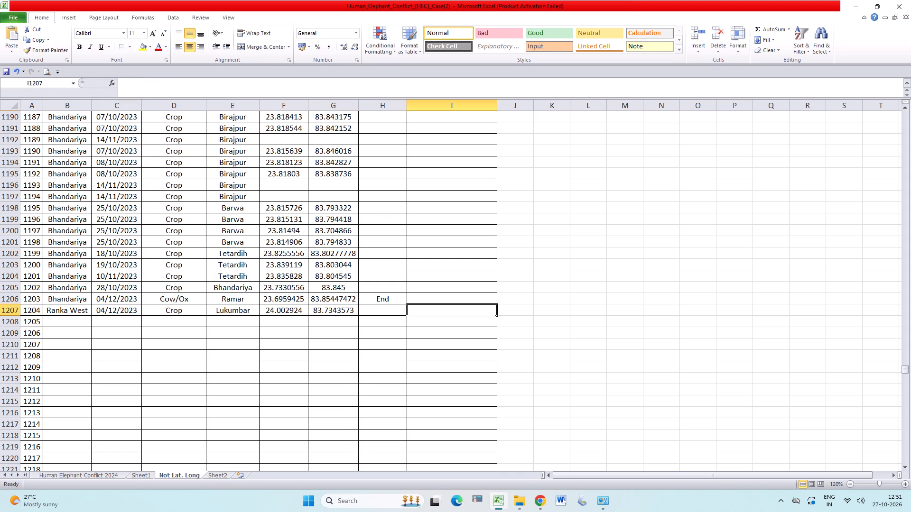
{"action": "type", "text": "27/"}
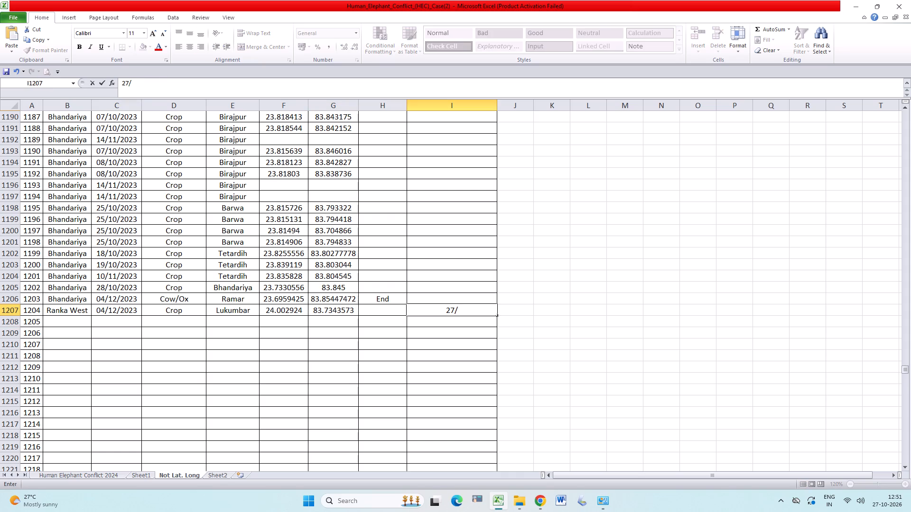
{"action": "type", "text": "10/202"}
{"action": "key", "text": "6"}
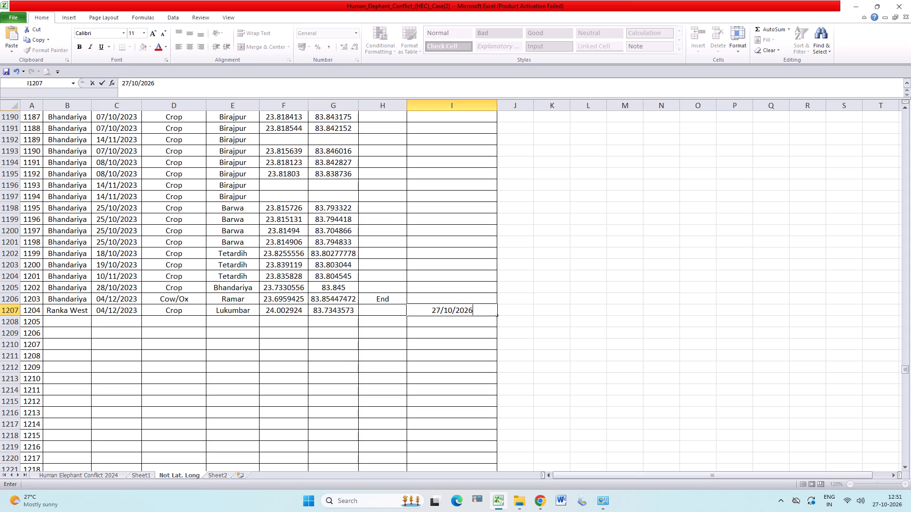
{"action": "left_click", "coordinate": [474, 350]}
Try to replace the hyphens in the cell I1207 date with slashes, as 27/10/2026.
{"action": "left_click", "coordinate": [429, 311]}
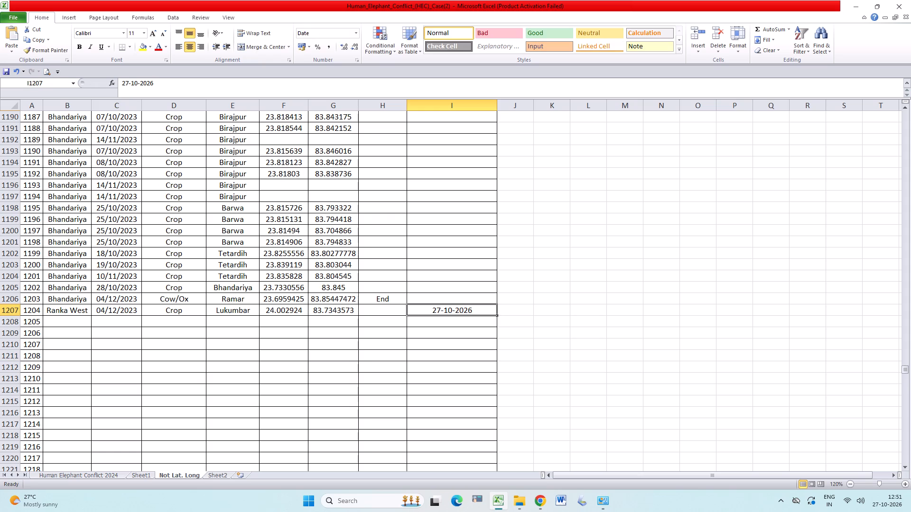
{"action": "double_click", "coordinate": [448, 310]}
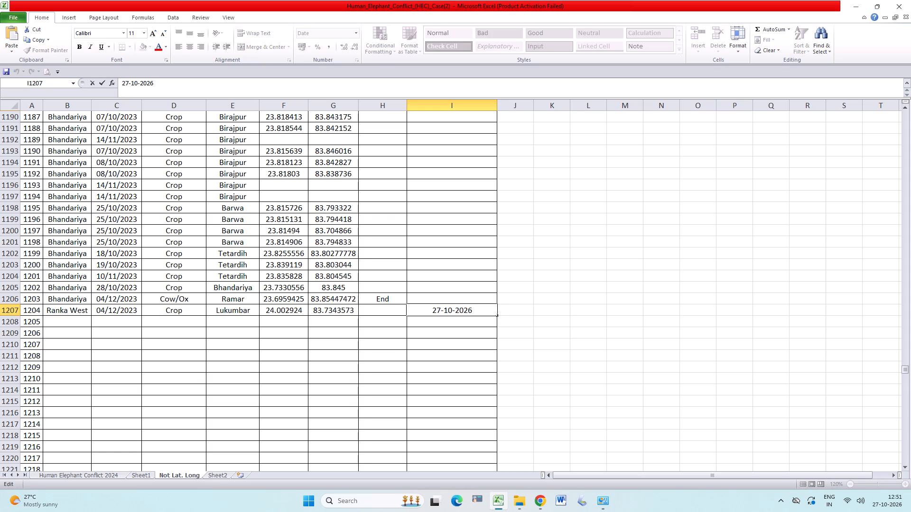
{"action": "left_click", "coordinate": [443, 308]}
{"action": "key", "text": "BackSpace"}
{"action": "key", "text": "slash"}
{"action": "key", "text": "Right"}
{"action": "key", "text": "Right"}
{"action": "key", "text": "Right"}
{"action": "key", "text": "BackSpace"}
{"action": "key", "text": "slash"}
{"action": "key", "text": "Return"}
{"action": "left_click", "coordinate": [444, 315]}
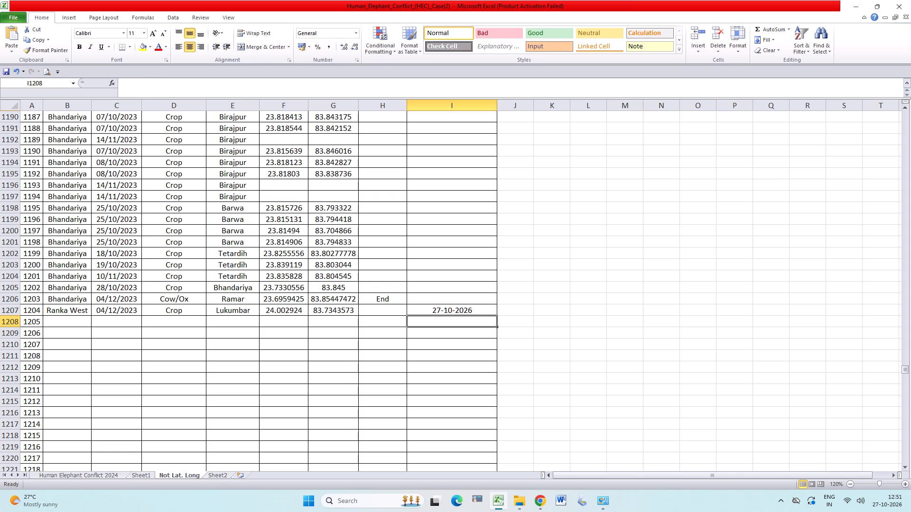
Fill date cell I1207 with the standard green colour.
{"action": "left_click", "coordinate": [448, 310]}
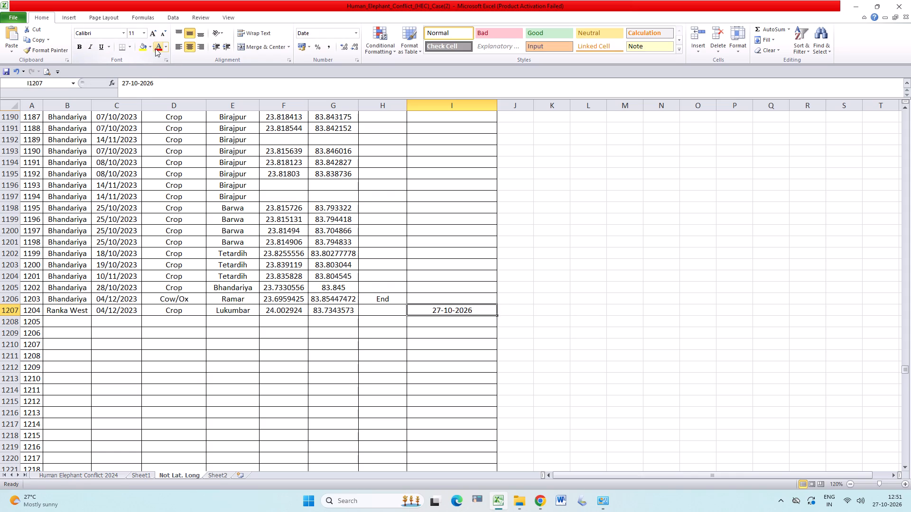
{"action": "left_click", "coordinate": [151, 46]}
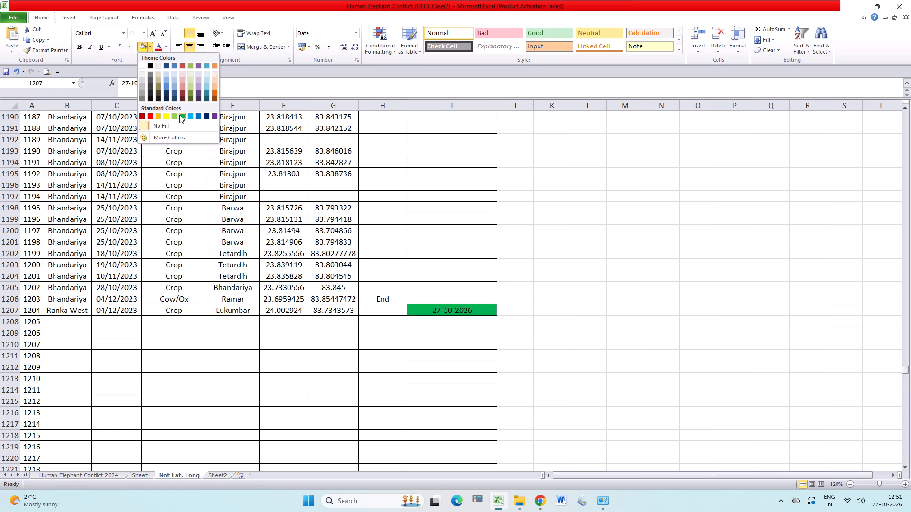
{"action": "left_click", "coordinate": [179, 115]}
Move the Start marker from cell H1179 to cell H1207 beside the first Ranka West record.
{"action": "scroll", "coordinate": [381, 290], "scroll_direction": "up", "scroll_amount": 2}
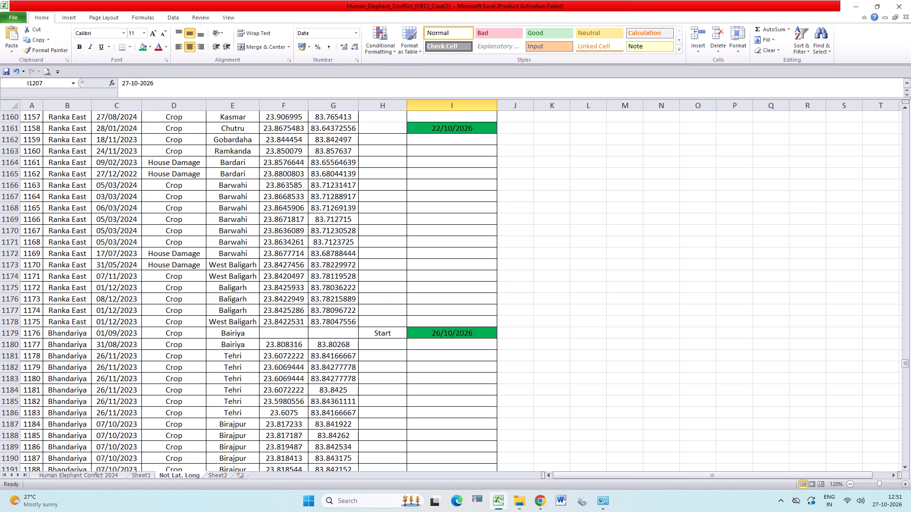
{"action": "left_click", "coordinate": [381, 331]}
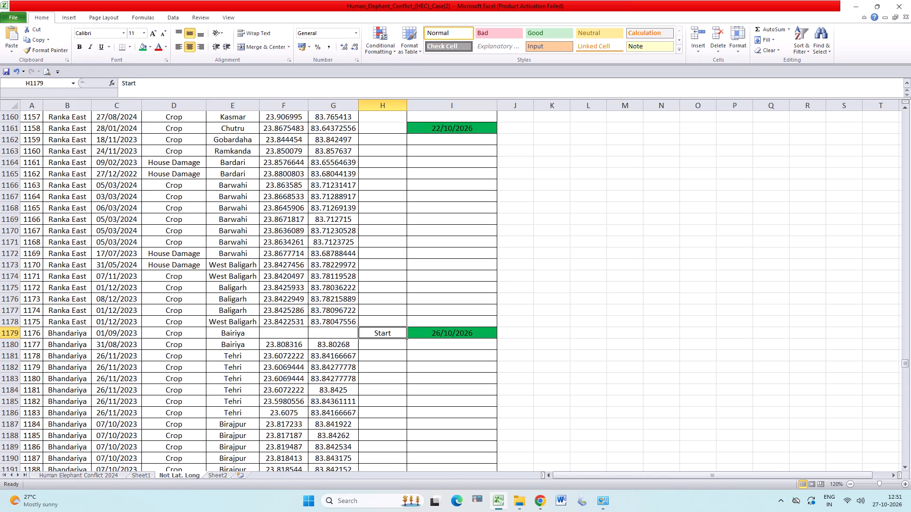
{"action": "key", "text": "ctrl+x"}
{"action": "scroll", "coordinate": [381, 331], "scroll_direction": "down", "scroll_amount": 3}
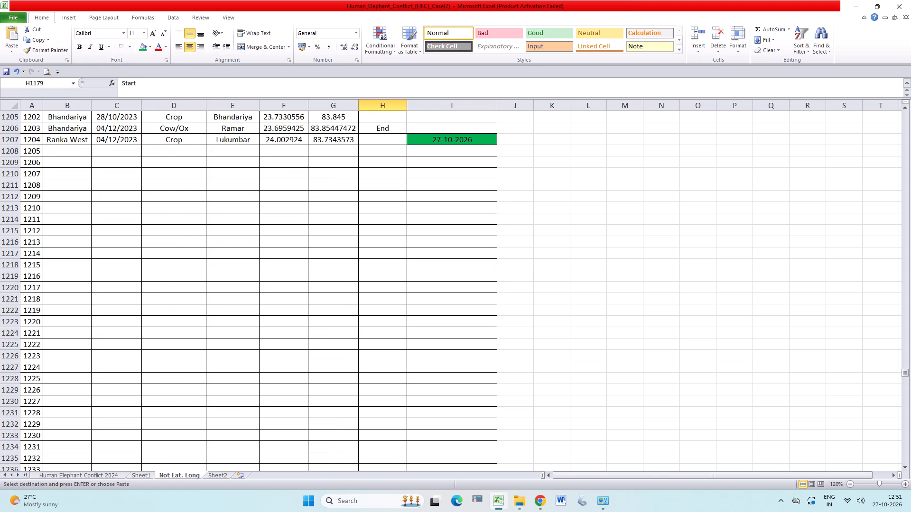
{"action": "left_click", "coordinate": [379, 144]}
{"action": "key", "text": "ctrl+v"}
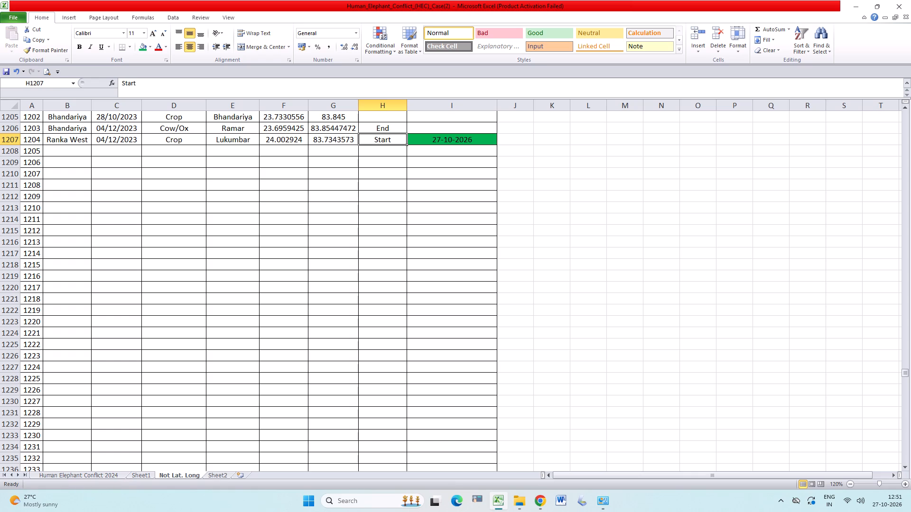
Fill Ranka West down into cell B1208 and enter the date 23/02/2025 in cell C1208.
{"action": "left_click", "coordinate": [80, 150]}
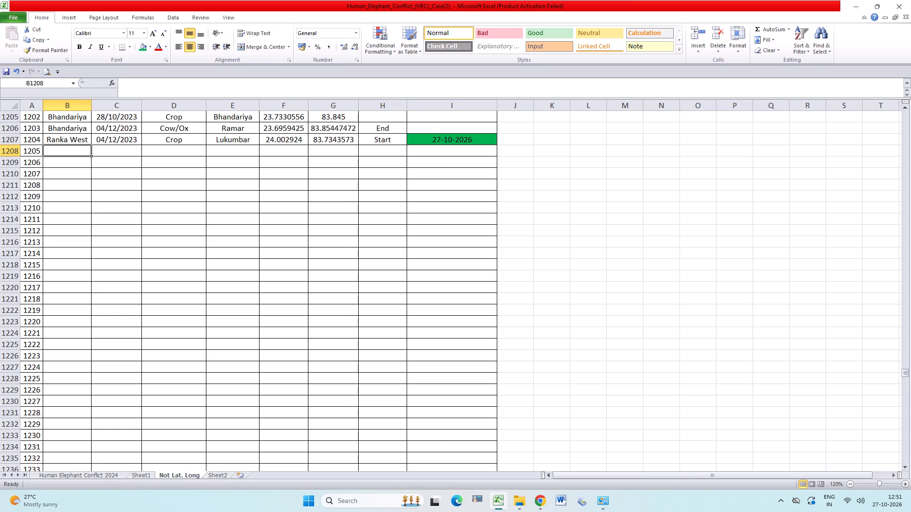
{"action": "key", "text": "ctrl+d"}
{"action": "key", "text": "Tab"}
{"action": "type", "text": "23"}
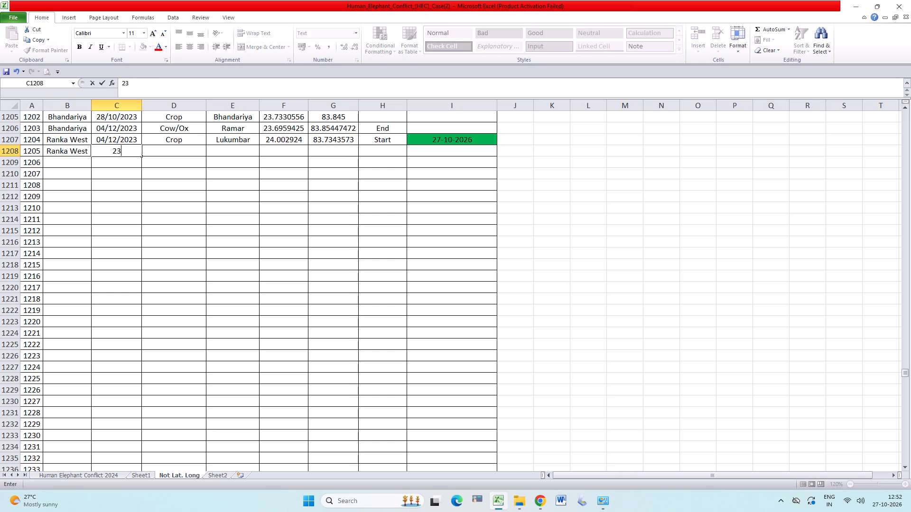
{"action": "type", "text": "/02/2025"}
{"action": "key", "text": "Tab"}
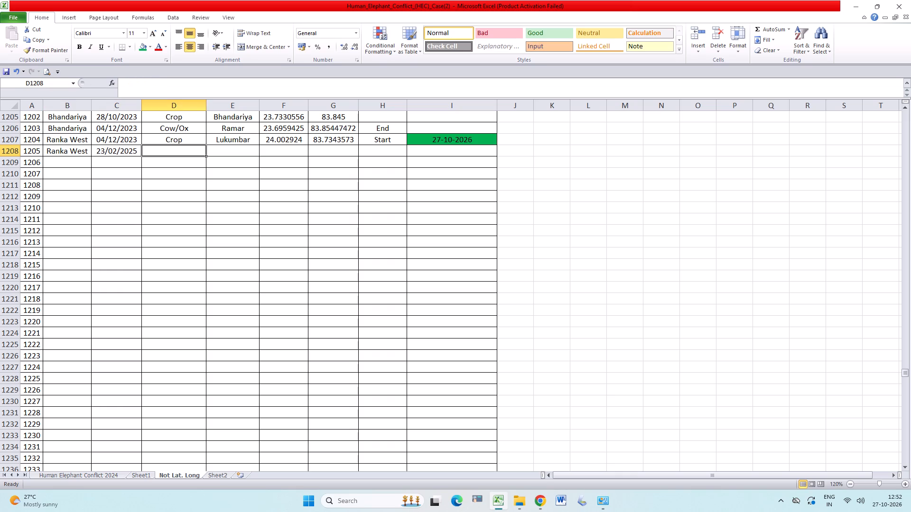
Enter House Damage as the damage type and Sinjo as the village in row 1208.
{"action": "key", "text": "shift+h"}
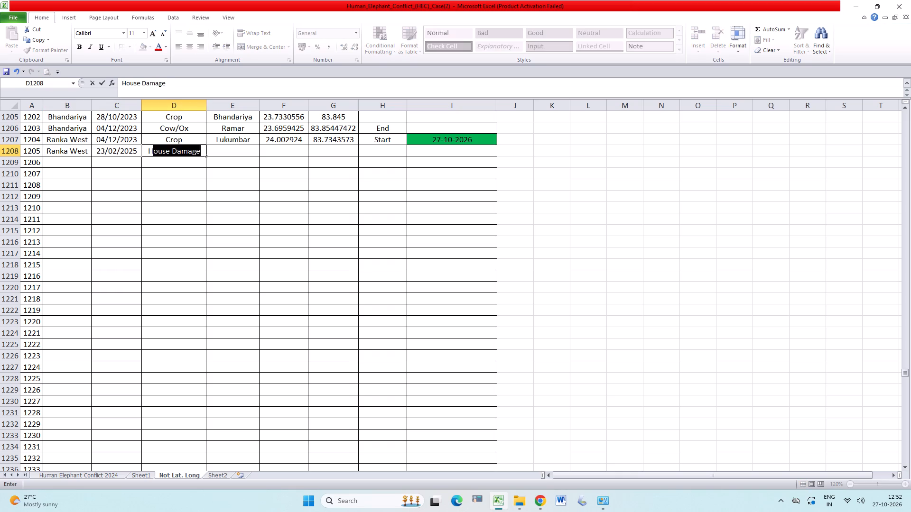
{"action": "key", "text": "Tab"}
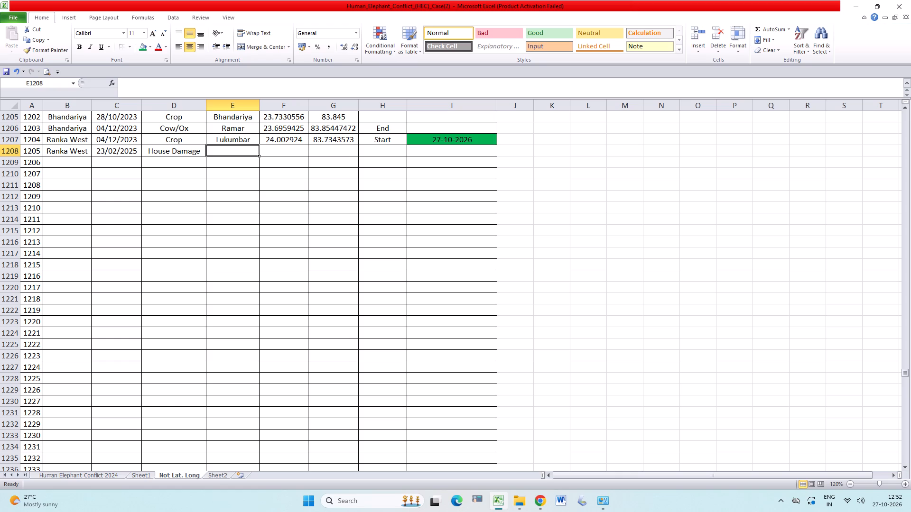
{"action": "type", "text": "Sinjo"}
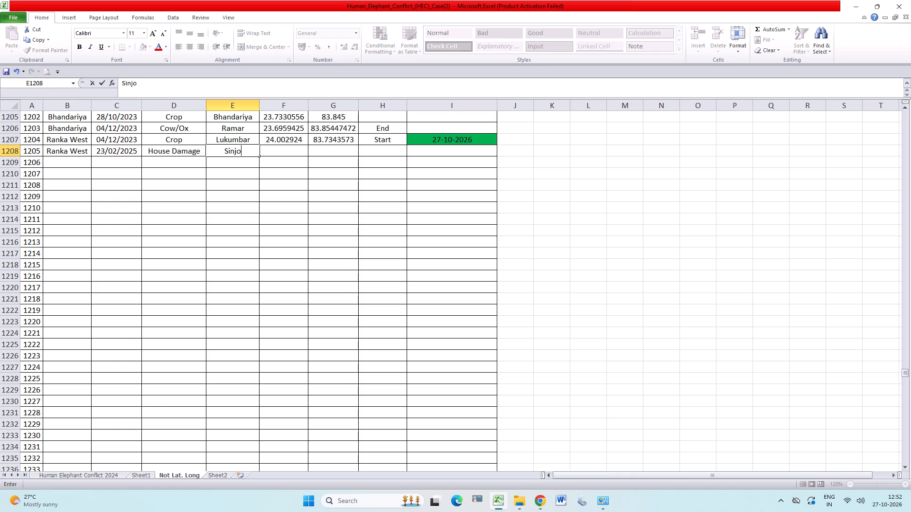
{"action": "key", "text": "Tab"}
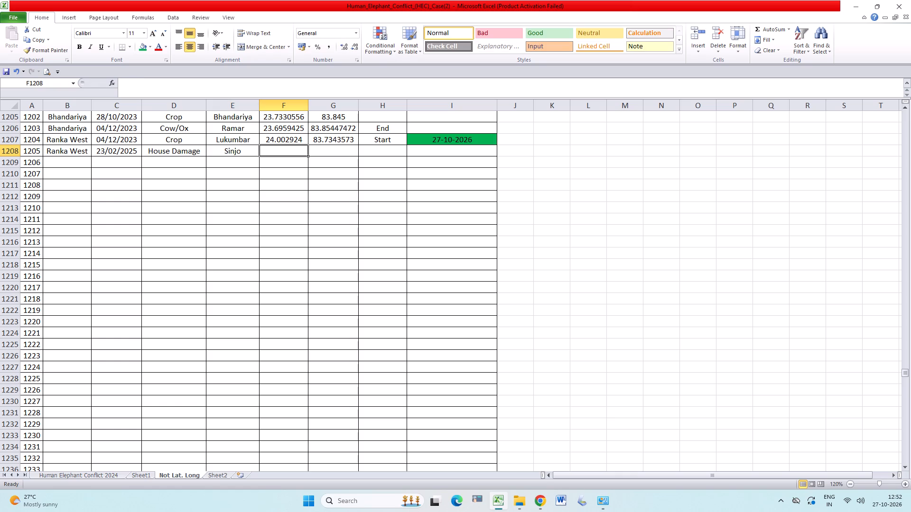
Enter latitude 24.052467 and longitude 83.777318 for the Sinjo record in row 1208.
{"action": "type", "text": "24."}
{"action": "type", "text": "05"}
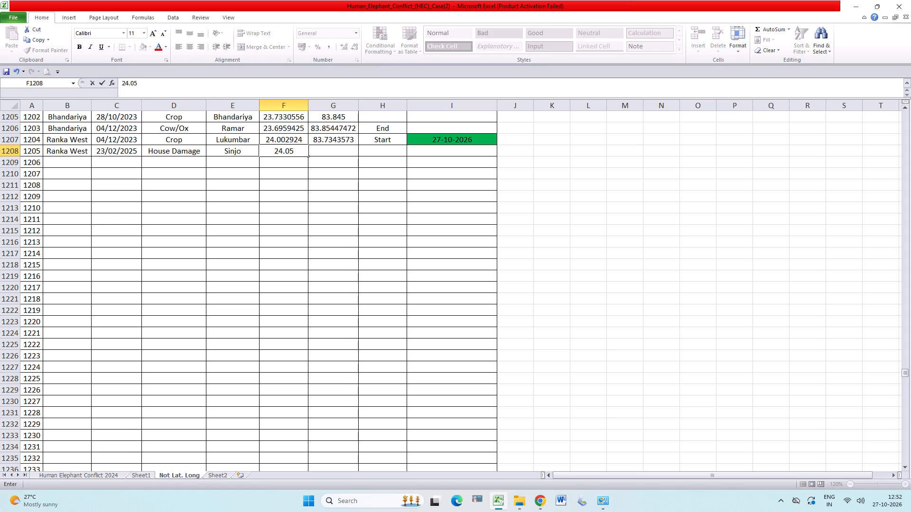
{"action": "type", "text": "2467"}
{"action": "key", "text": "Tab"}
{"action": "type", "text": "83."}
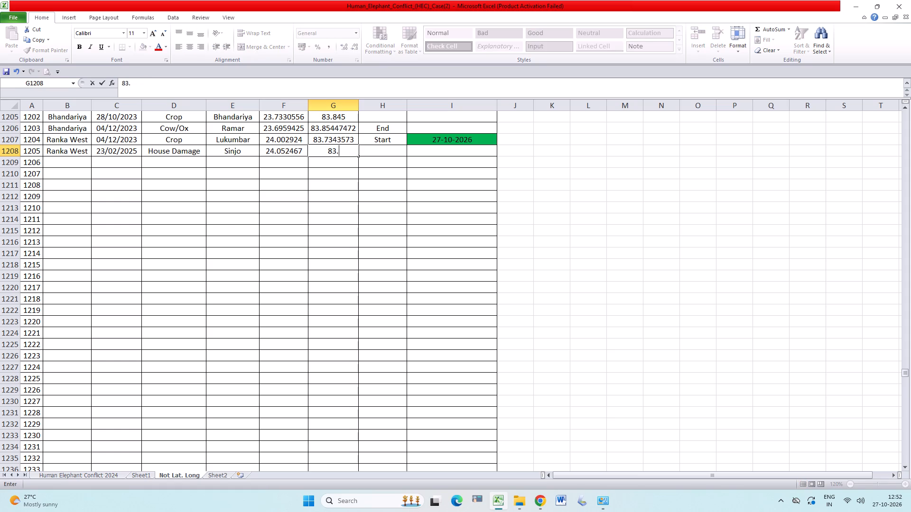
{"action": "type", "text": "773"}
{"action": "type", "text": "18"}
{"action": "key", "text": "BackSpace"}
{"action": "key", "text": "BackSpace"}
{"action": "key", "text": "BackSpace"}
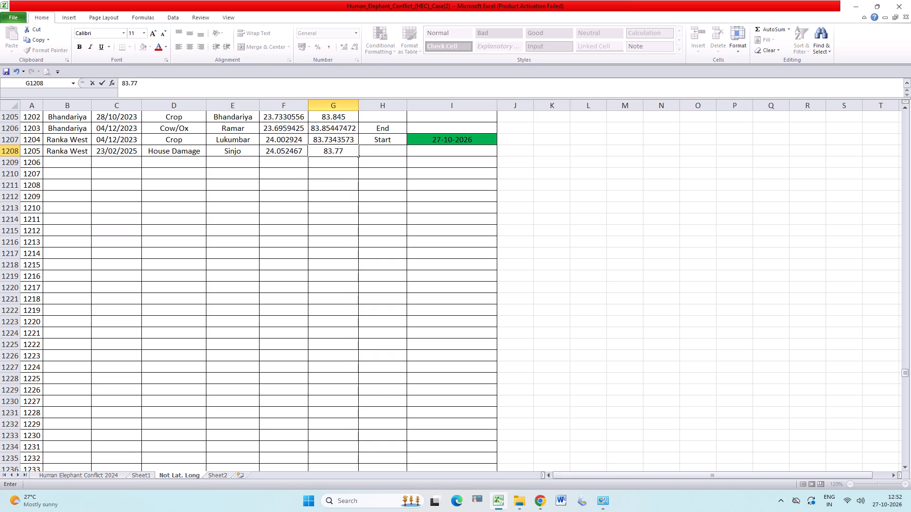
{"action": "type", "text": "318"}
{"action": "key", "text": "BackSpace"}
{"action": "key", "text": "BackSpace"}
{"action": "key", "text": "BackSpace"}
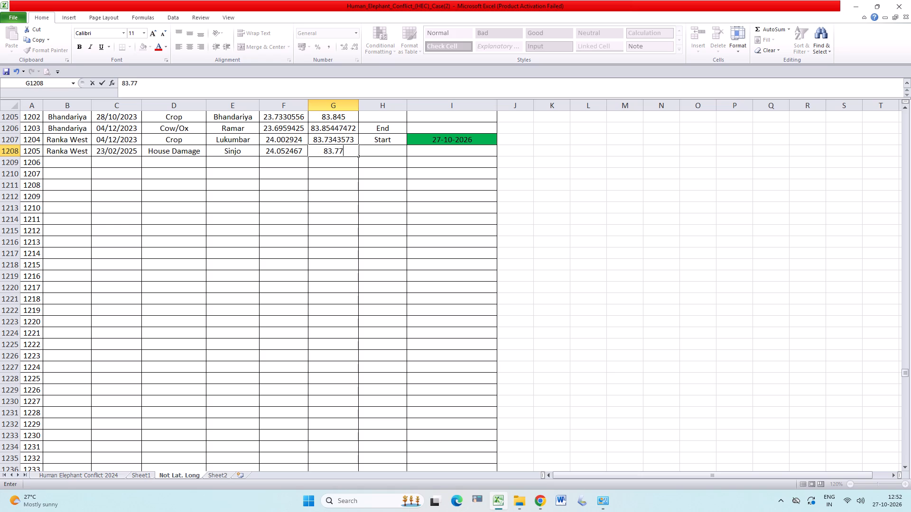
{"action": "key", "text": "7"}
{"action": "key", "text": "3"}
{"action": "type", "text": "18"}
{"action": "key", "text": "Return"}
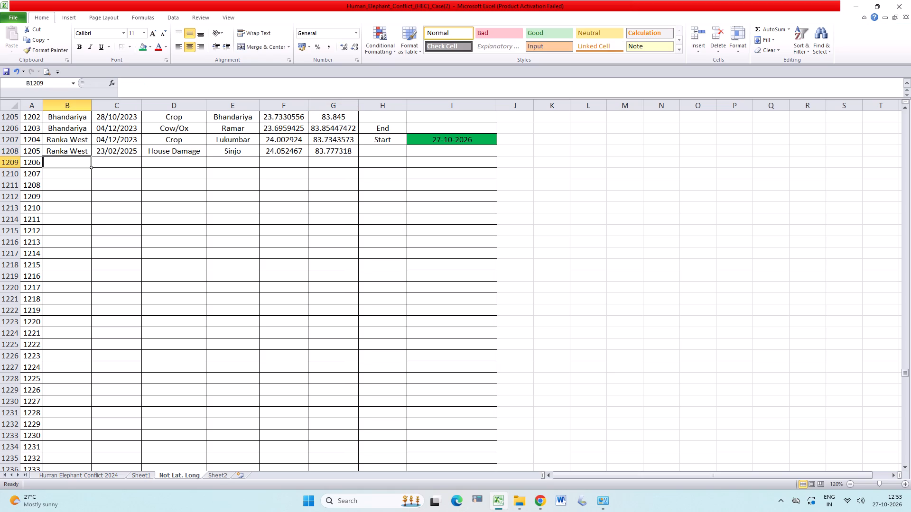
Fill Ranka West down into cell B1209 and enter the date 05/04/2024 in cell C1209.
{"action": "key", "text": "ctrl+d"}
{"action": "key", "text": "Tab"}
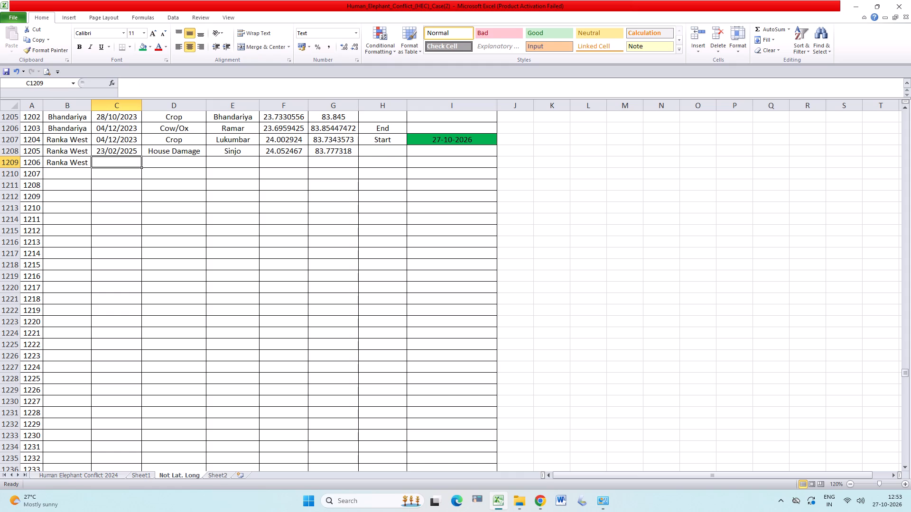
{"action": "type", "text": "05/04/202"}
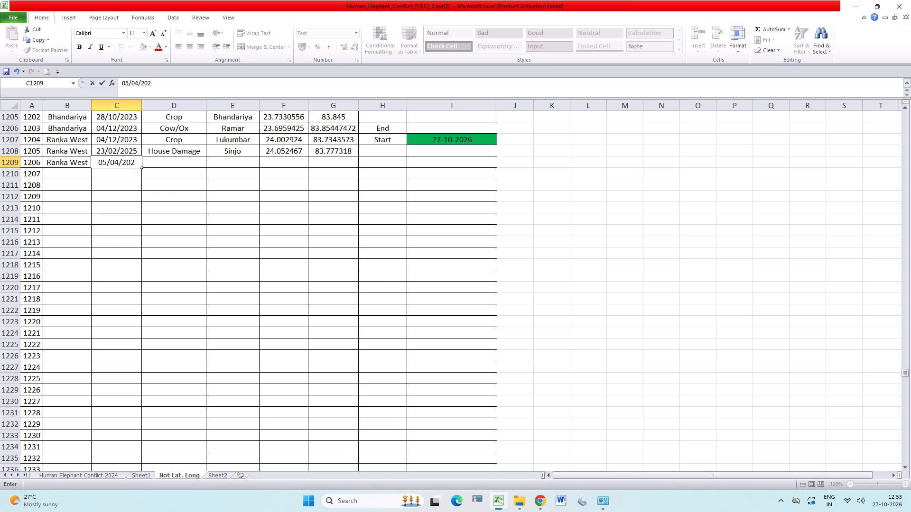
{"action": "key", "text": "4"}
{"action": "key", "text": "Tab"}
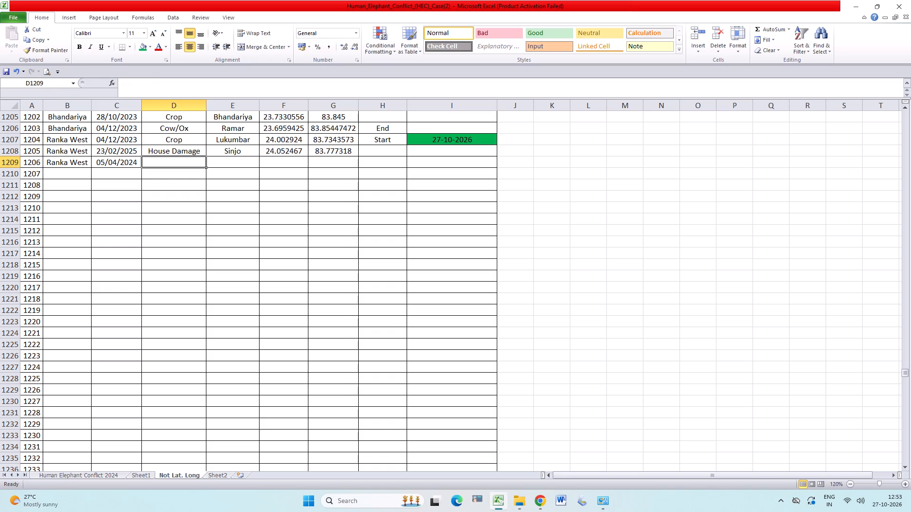
Enter Crop as the damage type and Semarkhad as the village in row 1209.
{"action": "key", "text": "shift+c"}
{"action": "type", "text": "rop"}
{"action": "key", "text": "Tab"}
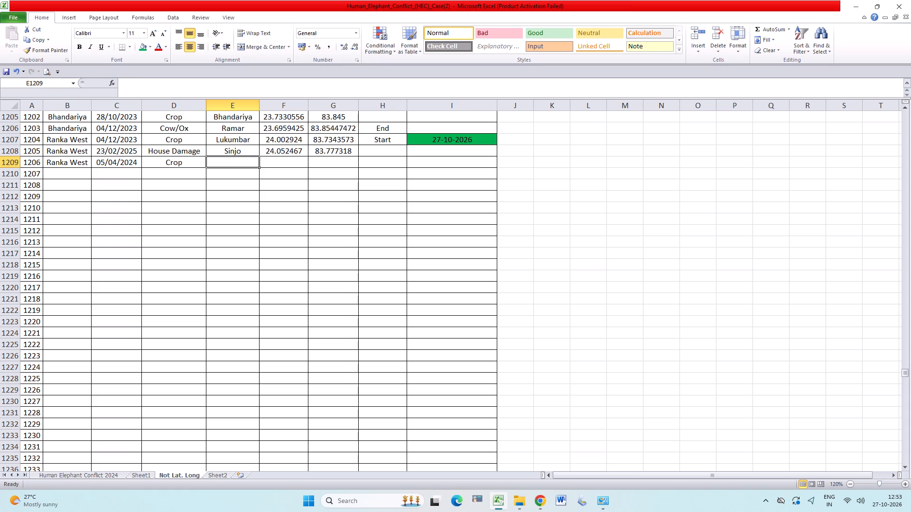
{"action": "type", "text": "Se"}
{"action": "type", "text": "mar"}
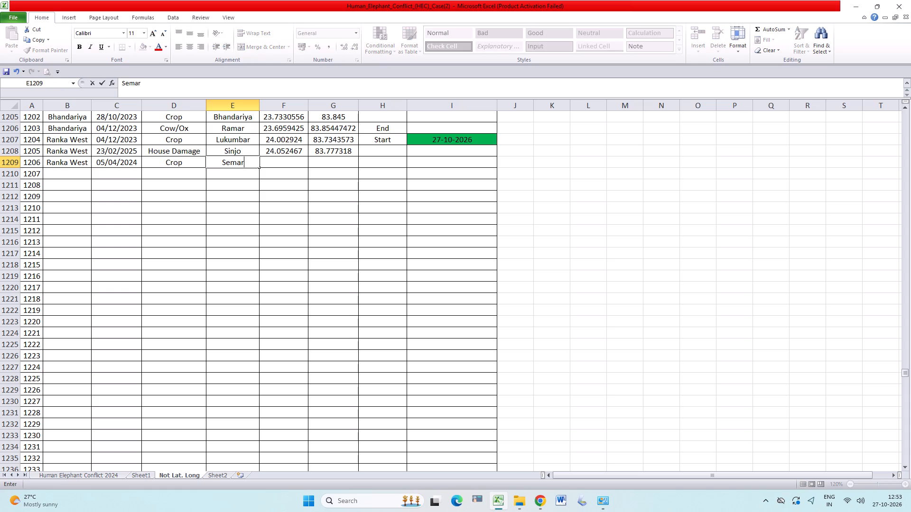
{"action": "key", "text": "space"}
{"action": "key", "text": "BackSpace"}
{"action": "type", "text": "kha"}
{"action": "key", "text": "Tab"}
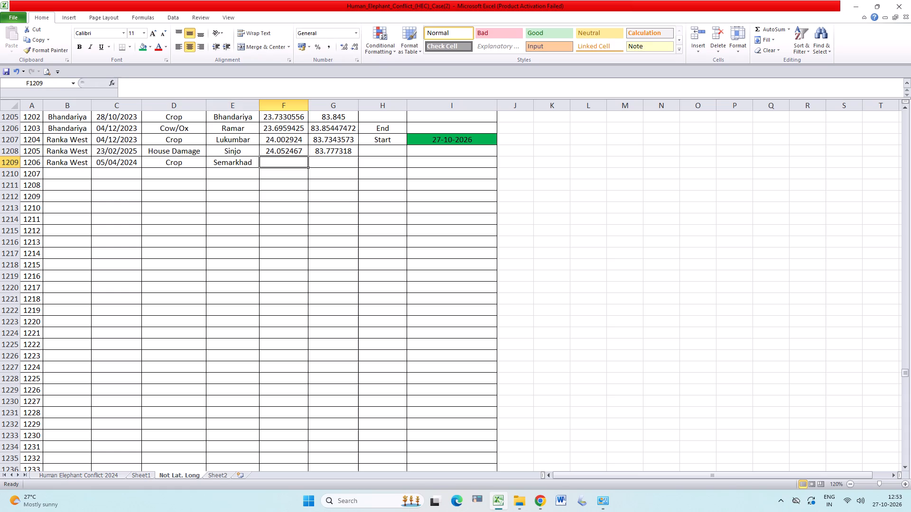
Enter latitude 24.03856755 and longitude 83.77270299 for the Semarkhad record in row 1209.
{"action": "type", "text": "24.03856755"}
{"action": "key", "text": "Tab"}
{"action": "type", "text": "83."}
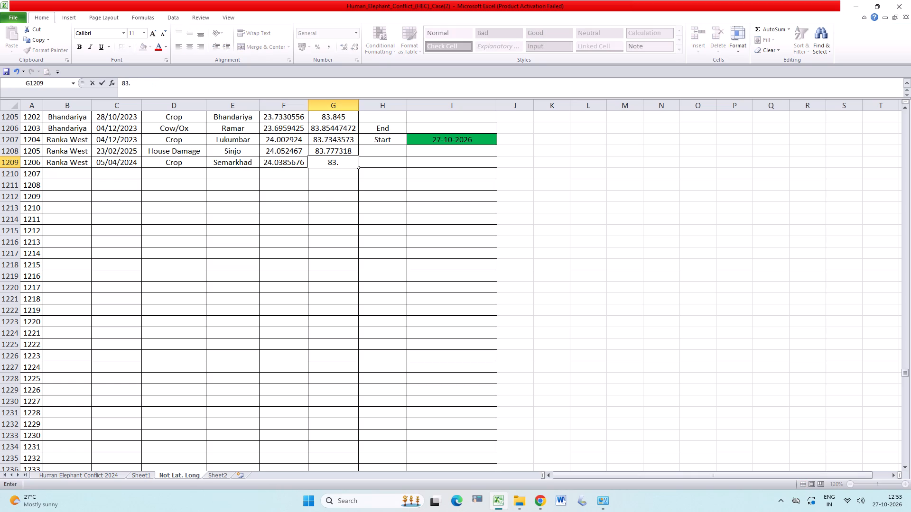
{"action": "type", "text": "772702"}
{"action": "type", "text": "99"}
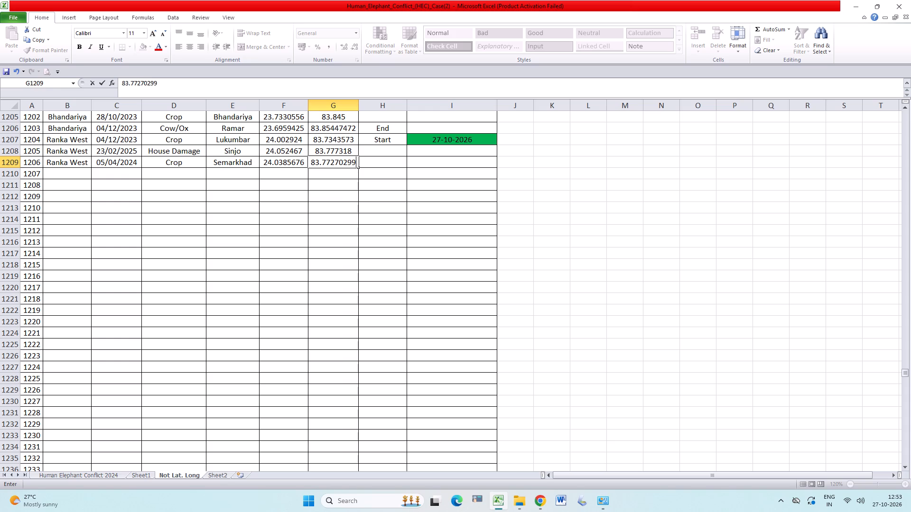
{"action": "key", "text": "Return"}
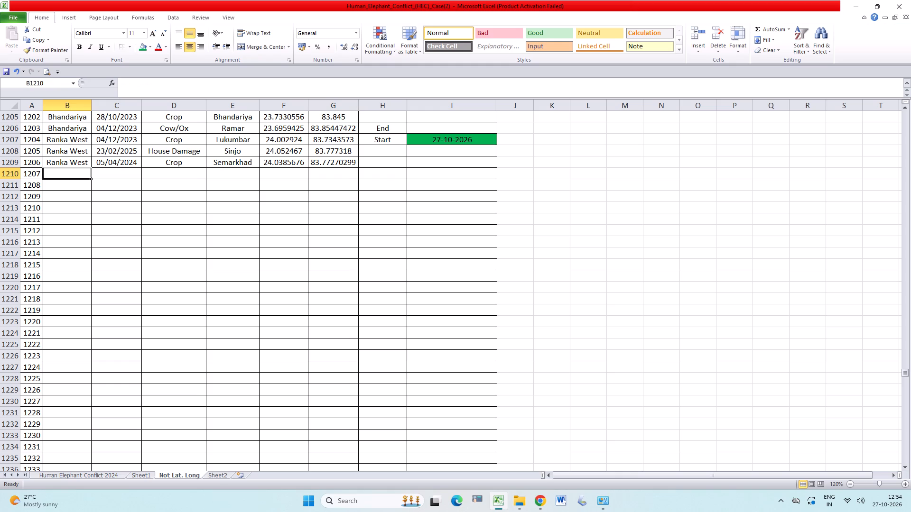
Fill Ranka West down into cell B1210 and enter the date 24/09/2024 in cell C1210.
{"action": "key", "text": "ctrl+d"}
{"action": "key", "text": "Tab"}
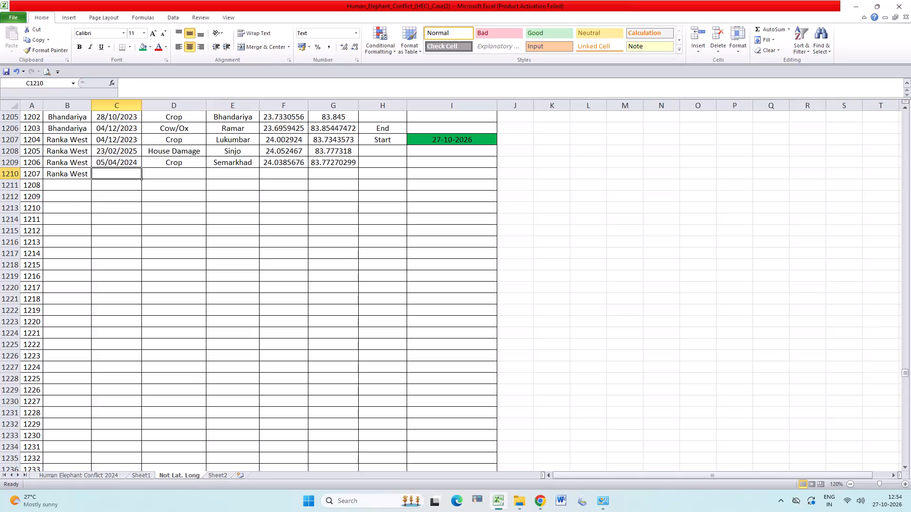
{"action": "type", "text": "24/09/2024"}
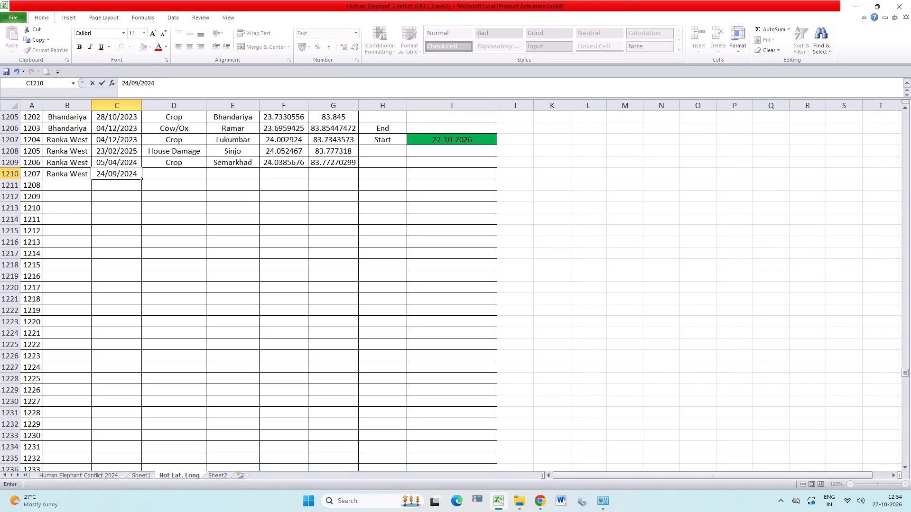
{"action": "key", "text": "Tab"}
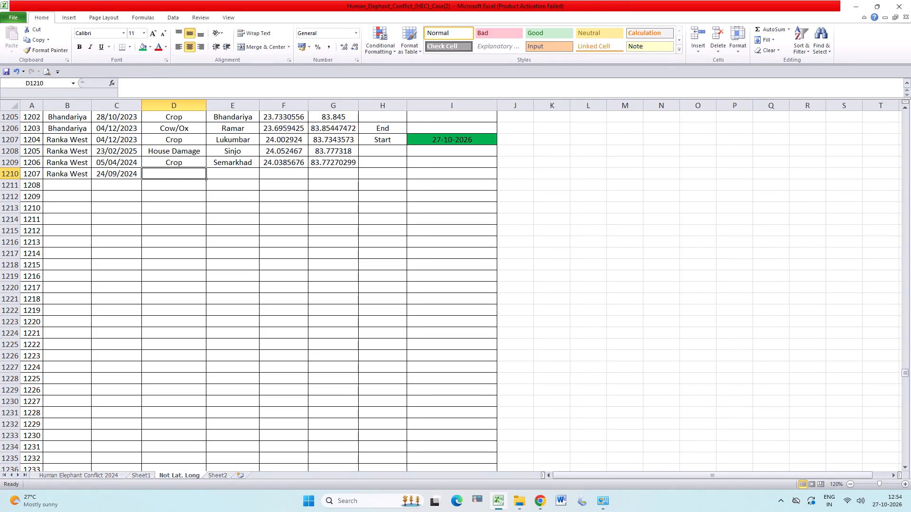
Fill the damage type Crop down into cell D1210 and enter Serasam as the village in row 1210.
{"action": "key", "text": "ctrl+d"}
{"action": "key", "text": "Tab"}
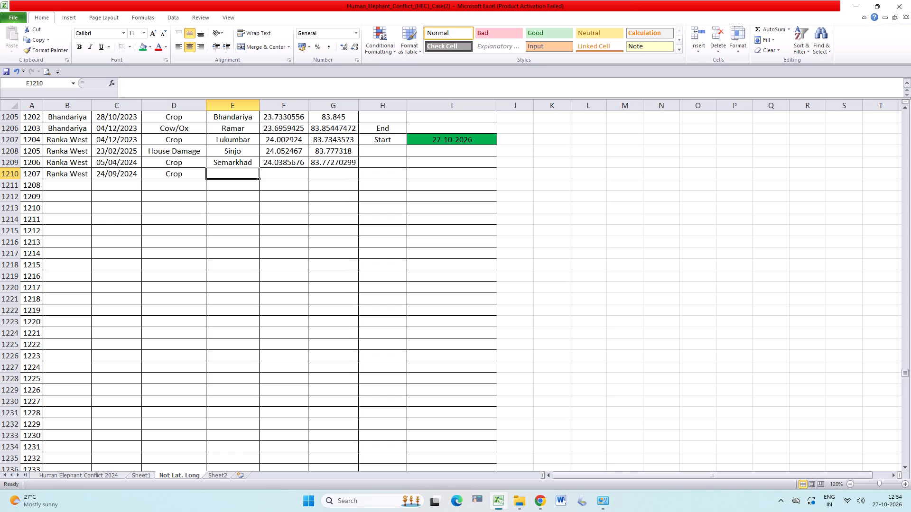
{"action": "key", "text": "shift+d"}
{"action": "key", "text": "BackSpace"}
{"action": "type", "text": "See"}
{"action": "key", "text": "BackSpace"}
{"action": "type", "text": "ra"}
{"action": "key", "text": "Tab"}
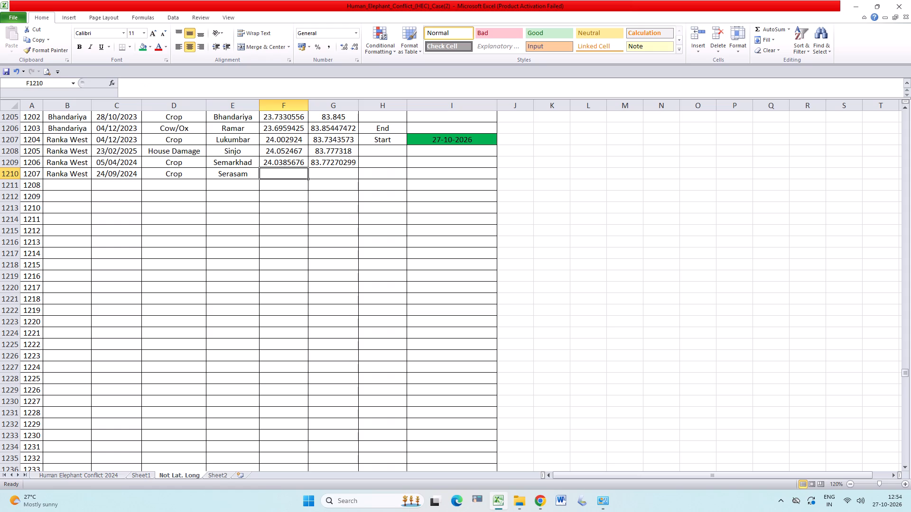
Enter latitude 23.9980365 and longitude 83.78990039 for the Serasam record in row 1210.
{"action": "type", "text": "23.9980365"}
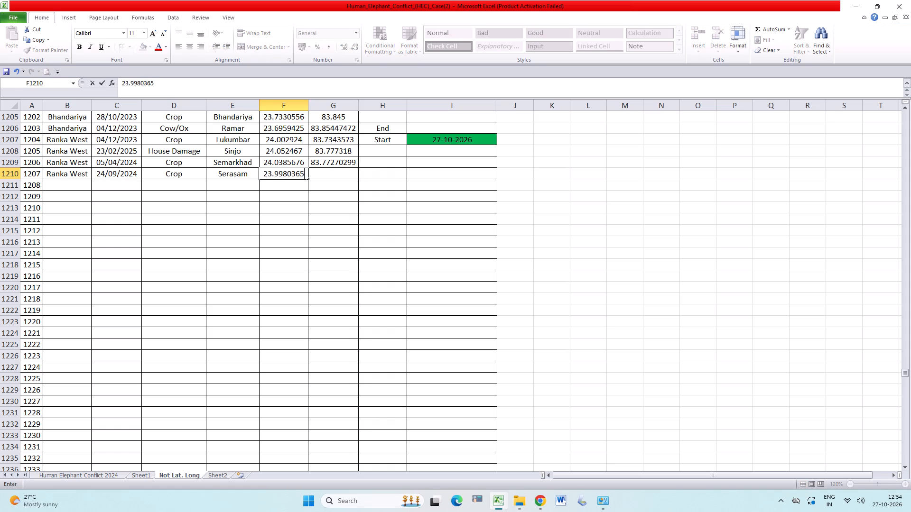
{"action": "key", "text": "Tab"}
{"action": "type", "text": "83."}
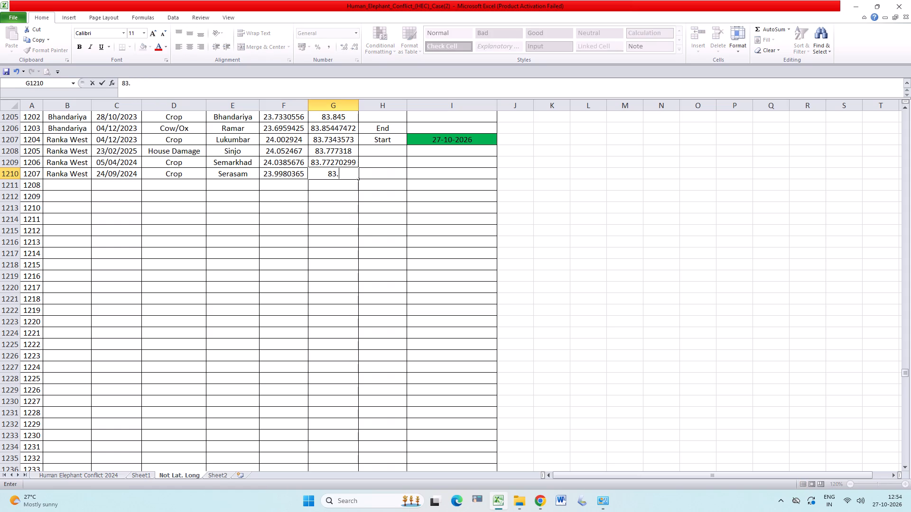
{"action": "type", "text": "78990039"}
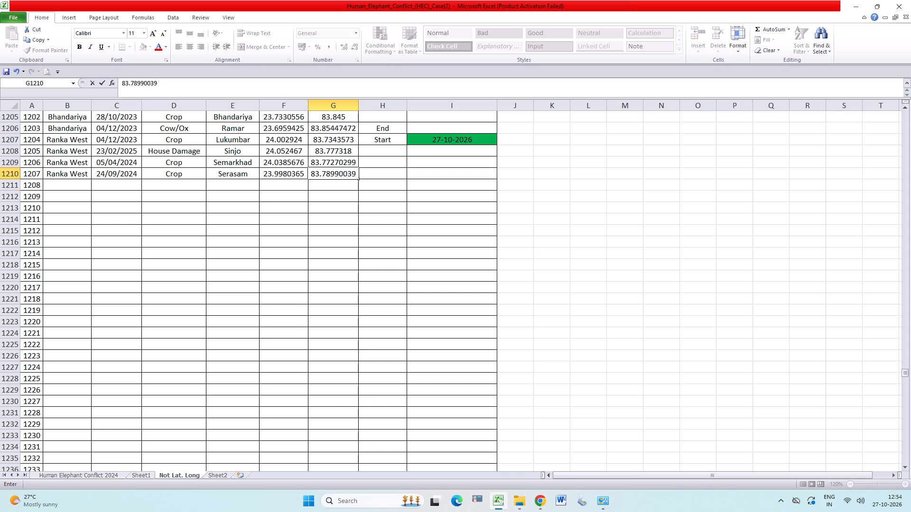
{"action": "key", "text": "Return"}
Fill Ranka West down into cell B1211 and enter the date 03/10/2024 in cell C1211.
{"action": "key", "text": "ctrl+d"}
{"action": "key", "text": "Tab"}
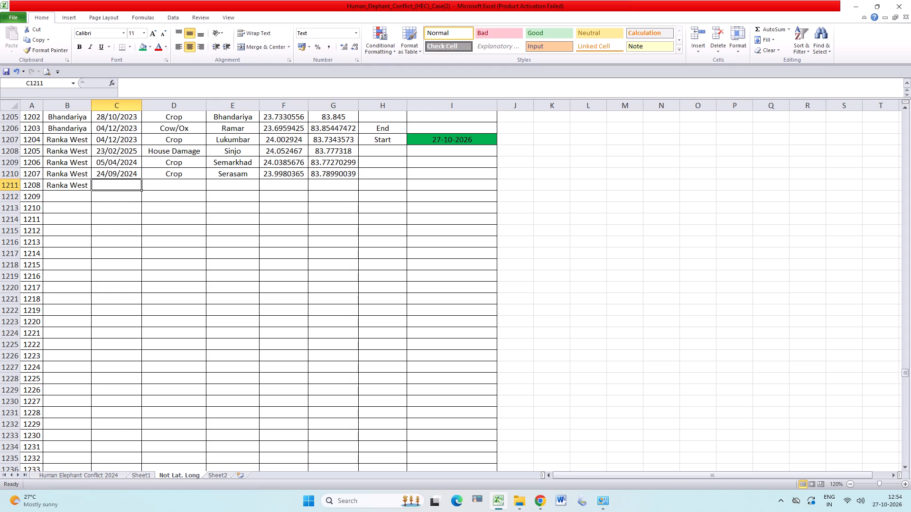
{"action": "type", "text": "03/10/2024"}
{"action": "key", "text": "Tab"}
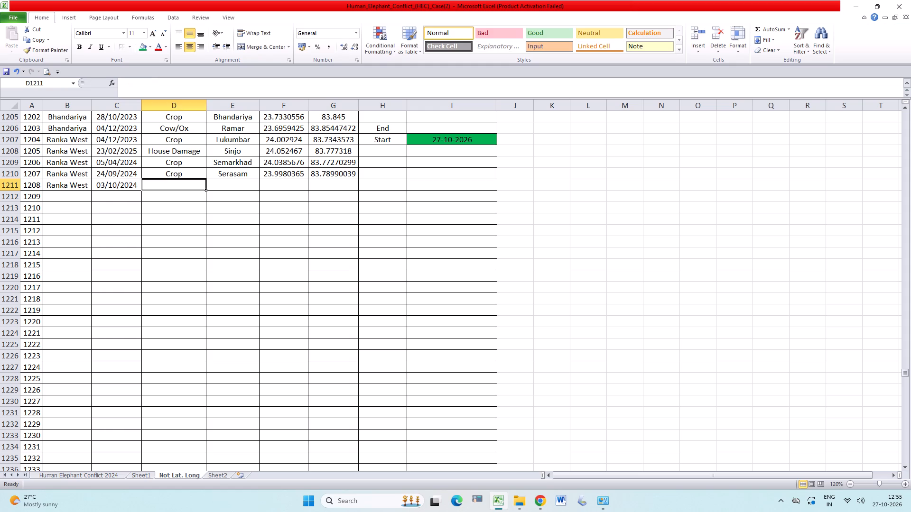
Fill the damage type Crop down into cell D1211 and enter Sinjo as the village in row 1211.
{"action": "key", "text": "ctrl+d"}
{"action": "key", "text": "Tab"}
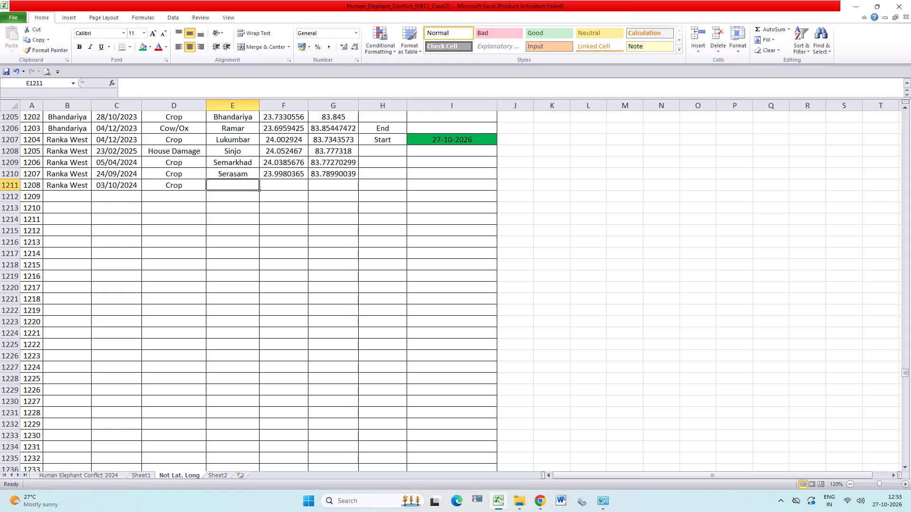
{"action": "type", "text": "Sinjio"}
{"action": "key", "text": "BackSpace"}
{"action": "key", "text": "BackSpace"}
{"action": "key", "text": "o"}
{"action": "key", "text": "Tab"}
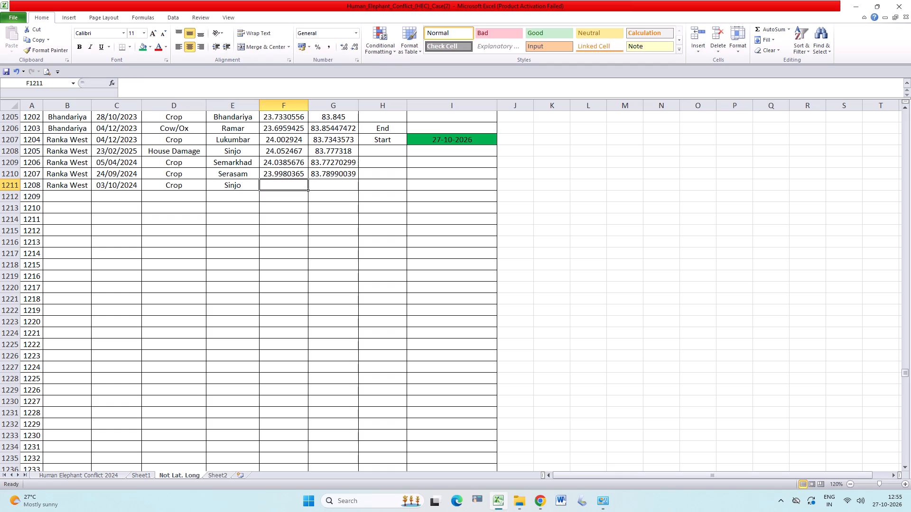
Enter latitude 24.046953 and longitude 83.7761 for the Sinjo record in row 1211.
{"action": "type", "text": "24.04"}
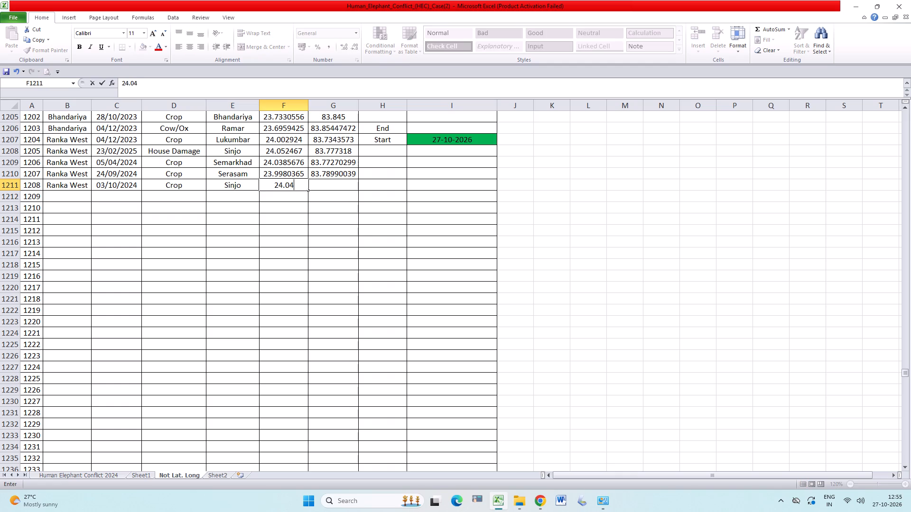
{"action": "type", "text": "6953"}
{"action": "key", "text": "Tab"}
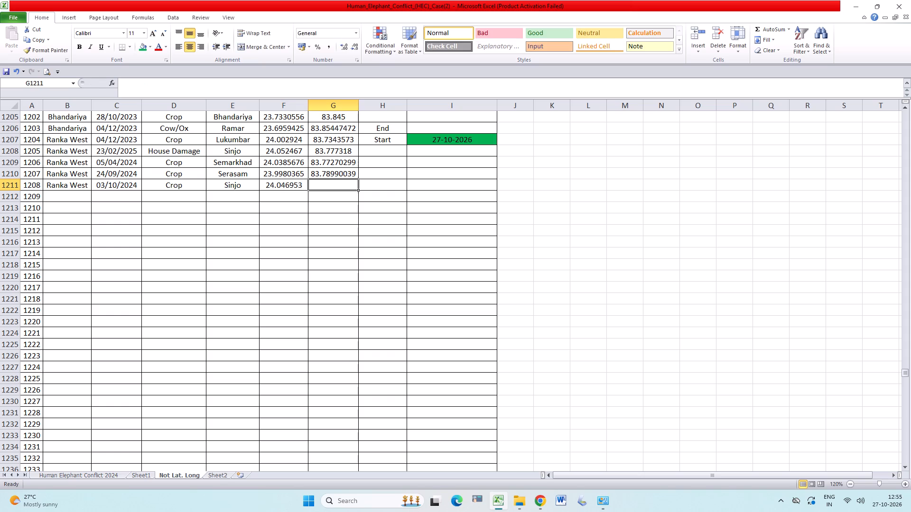
{"action": "type", "text": "83."}
{"action": "type", "text": "7761"}
{"action": "key", "text": "Return"}
Fill Ranka West down into cell B1212 and enter the date 05/10/2024 in cell C1212.
{"action": "key", "text": "ctrl+d"}
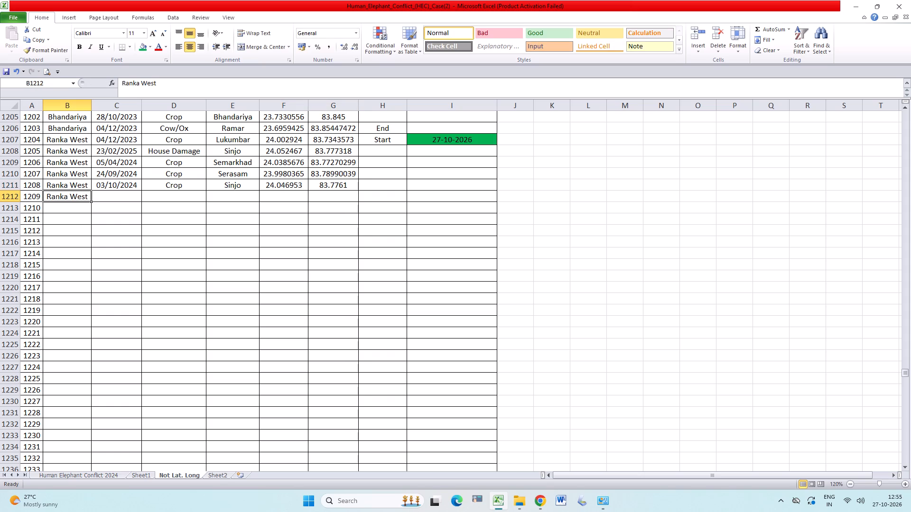
{"action": "key", "text": "Tab"}
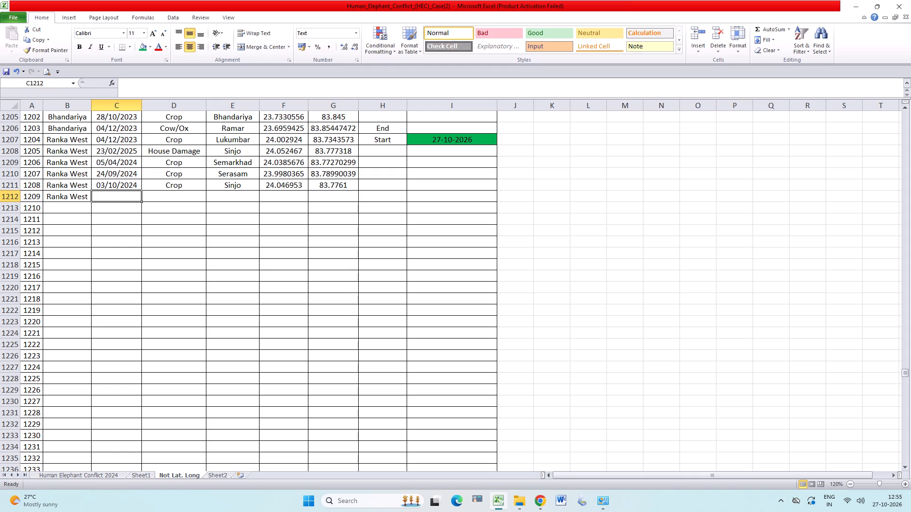
{"action": "type", "text": "05/10/2024"}
{"action": "key", "text": "Tab"}
Fill the damage type Crop down into cell D1212 and enter Serasam as the village in row 1212.
{"action": "key", "text": "ctrl+d"}
{"action": "key", "text": "Tab"}
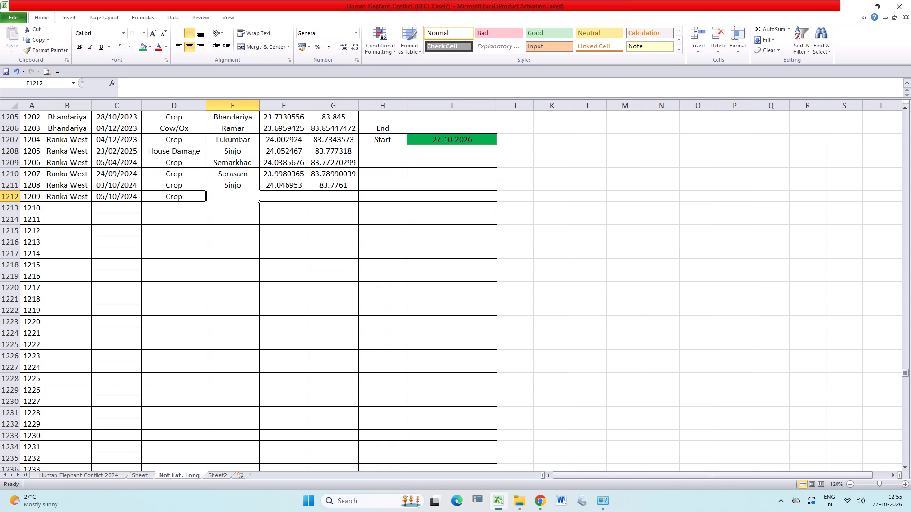
{"action": "key", "text": "shift+s"}
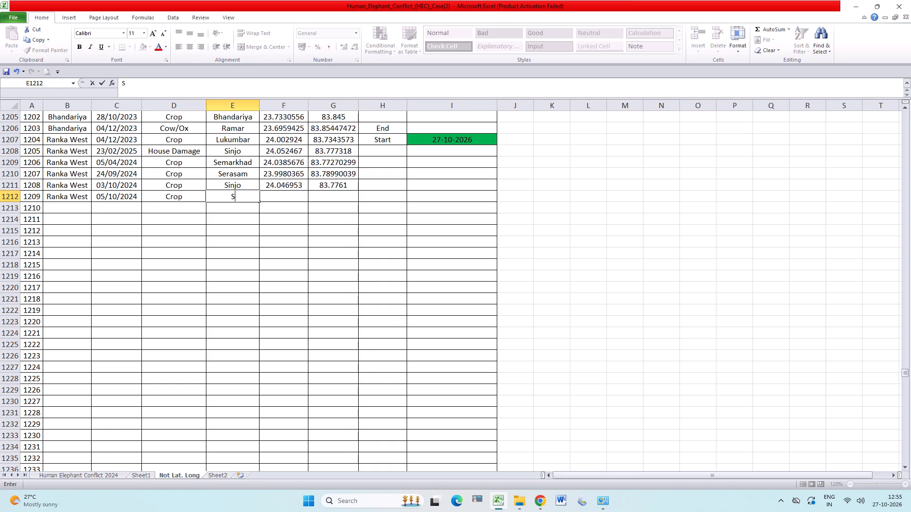
{"action": "type", "text": "er"}
{"action": "key", "text": "Tab"}
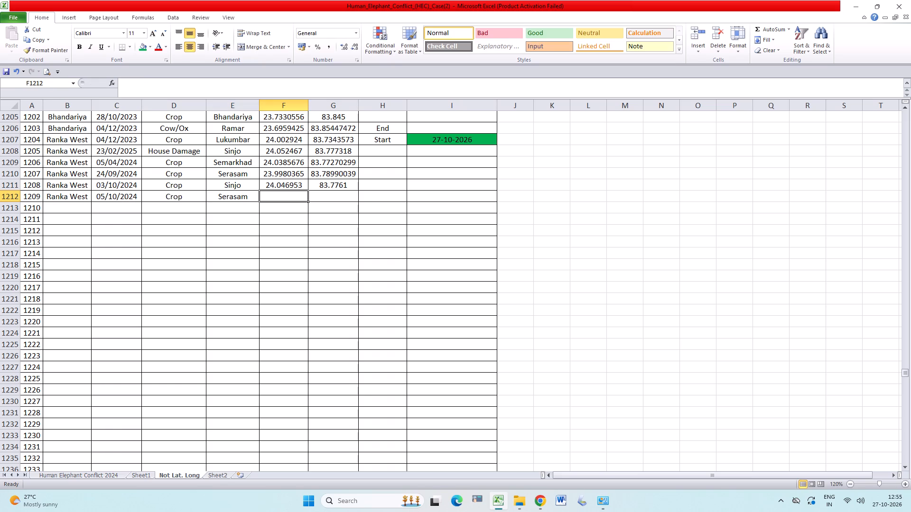
Enter latitude 24.034029 and longitude 83.791778 for the Serasam record in row 1212.
{"action": "type", "text": "24.03"}
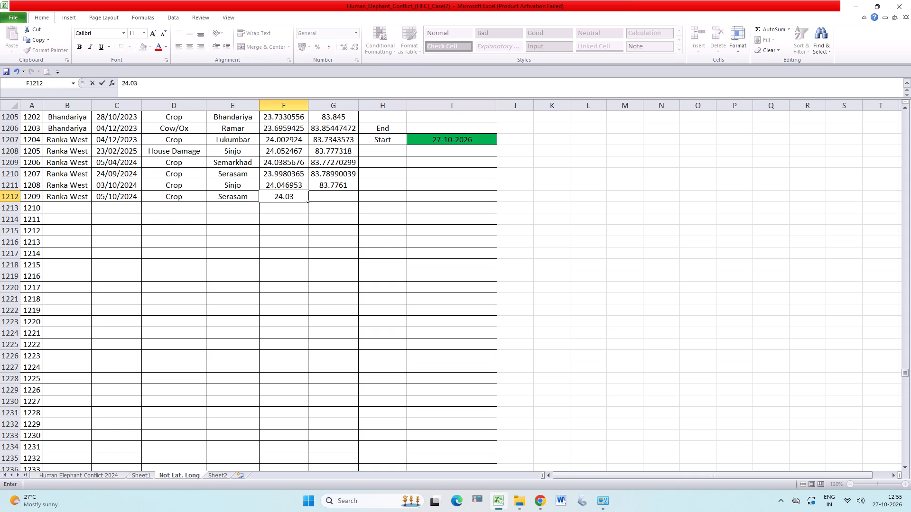
{"action": "type", "text": "4029"}
{"action": "key", "text": "Tab"}
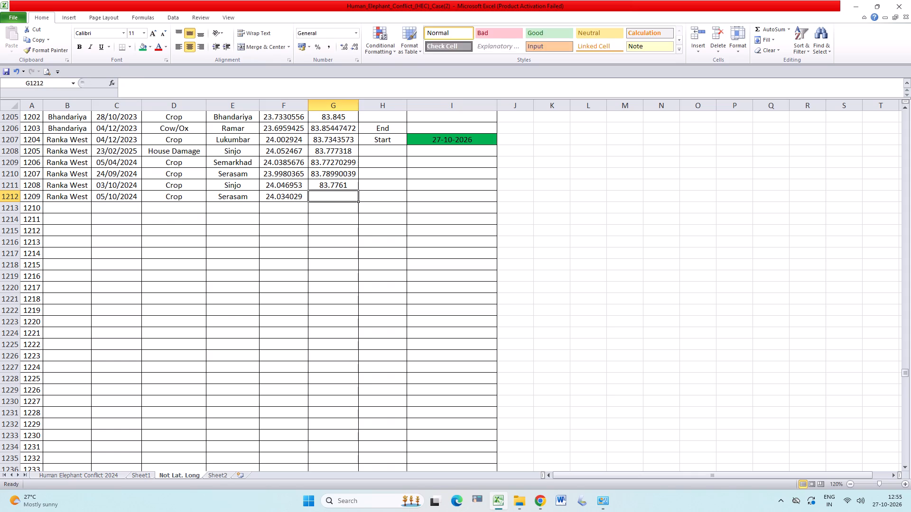
{"action": "type", "text": "83."}
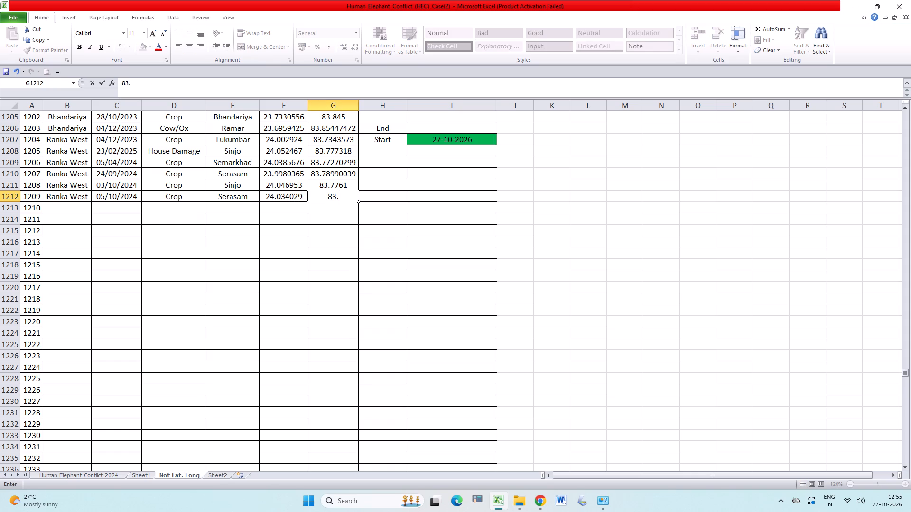
{"action": "type", "text": "791778"}
{"action": "key", "text": "Return"}
Fill Ranka West down into cell B1213 and enter the date 03/10/2024 in cell C1213.
{"action": "key", "text": "ctrl+d"}
{"action": "key", "text": "Tab"}
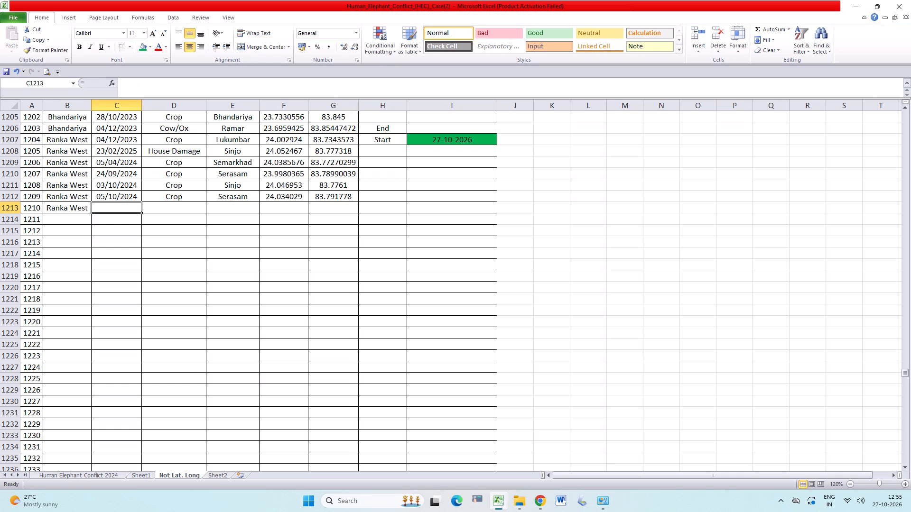
{"action": "type", "text": "03/10/202"}
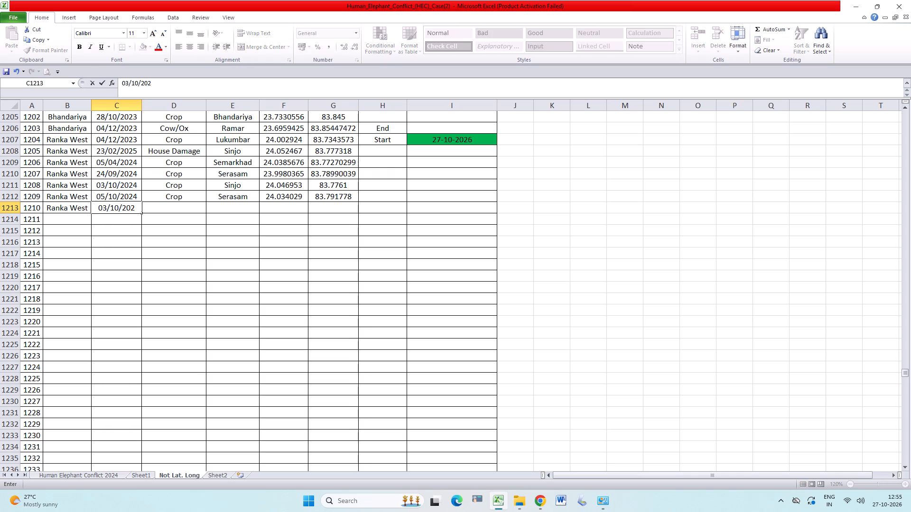
{"action": "key", "text": "4"}
{"action": "key", "text": "Tab"}
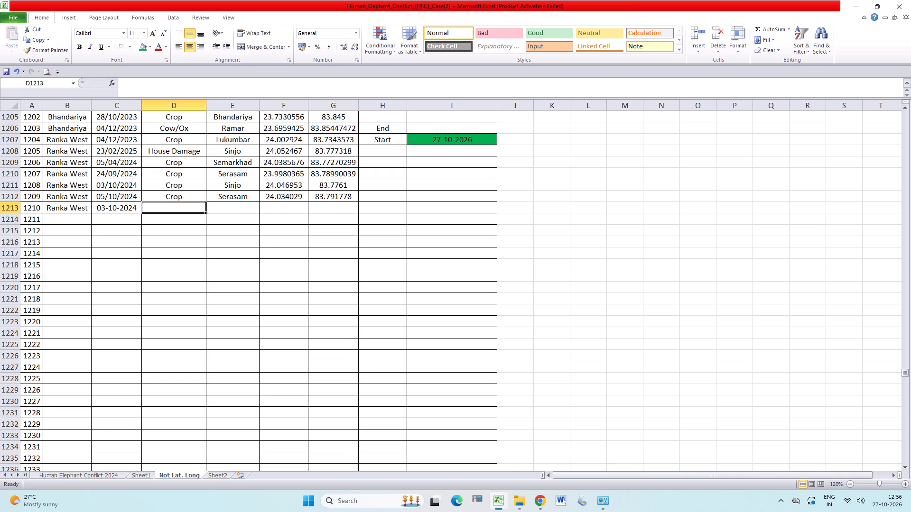
Fill the damage type Crop down into cell D1213.
{"action": "key", "text": "ctrl+d"}
{"action": "key", "text": "Tab"}
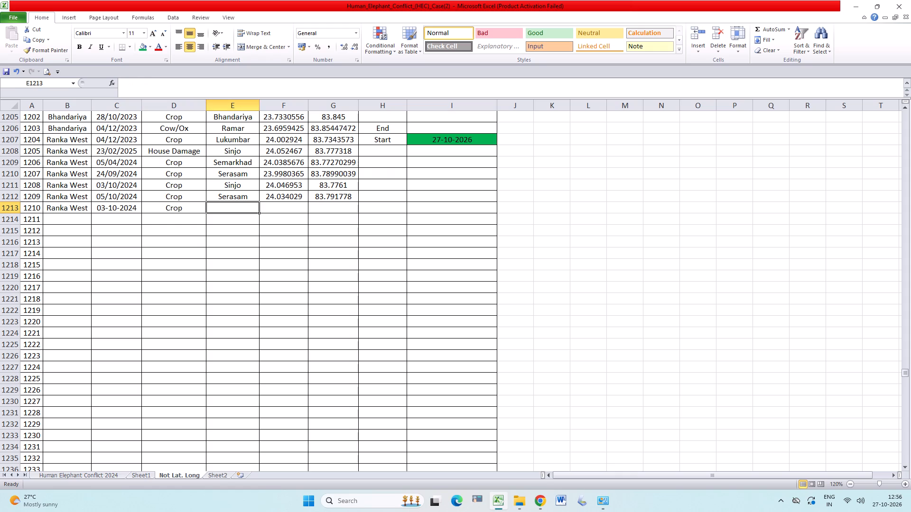
Format date cell C1213 as Text and re-enter the date as 03/10/2024.
{"action": "left_click", "coordinate": [130, 209]}
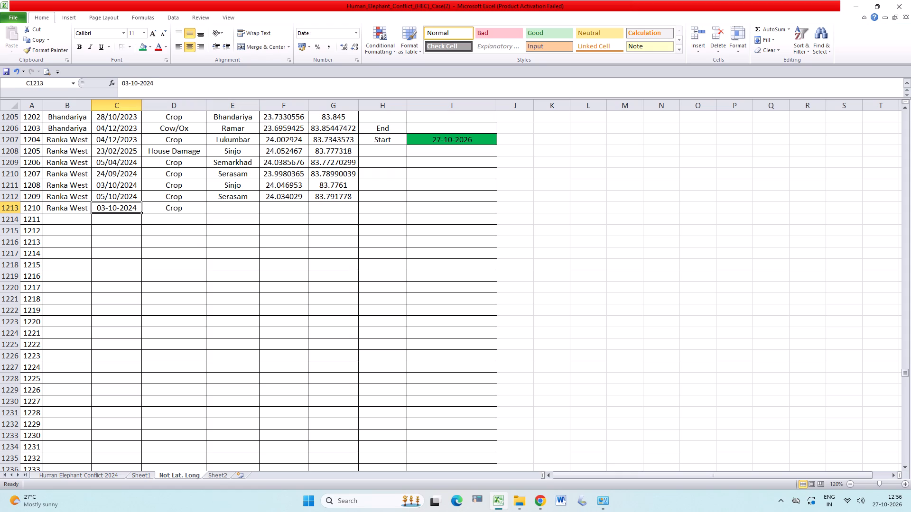
{"action": "left_click", "coordinate": [358, 33]}
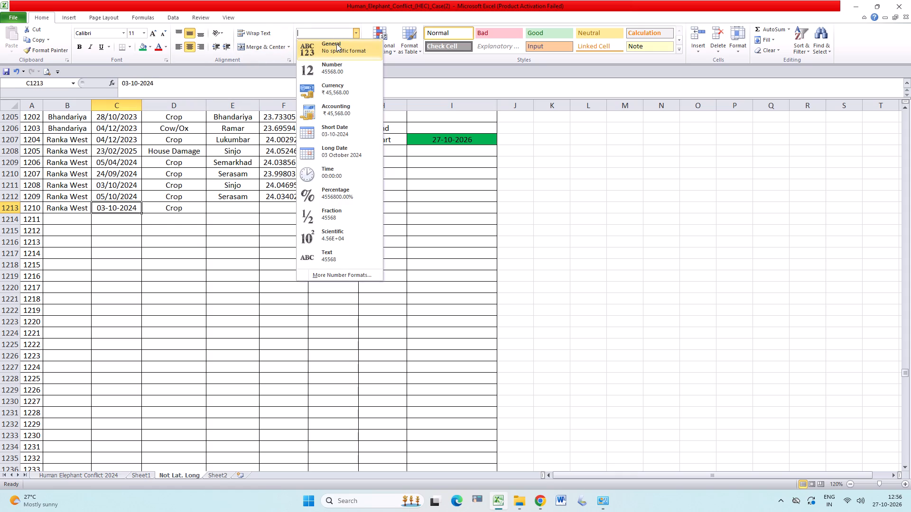
{"action": "left_click", "coordinate": [337, 256]}
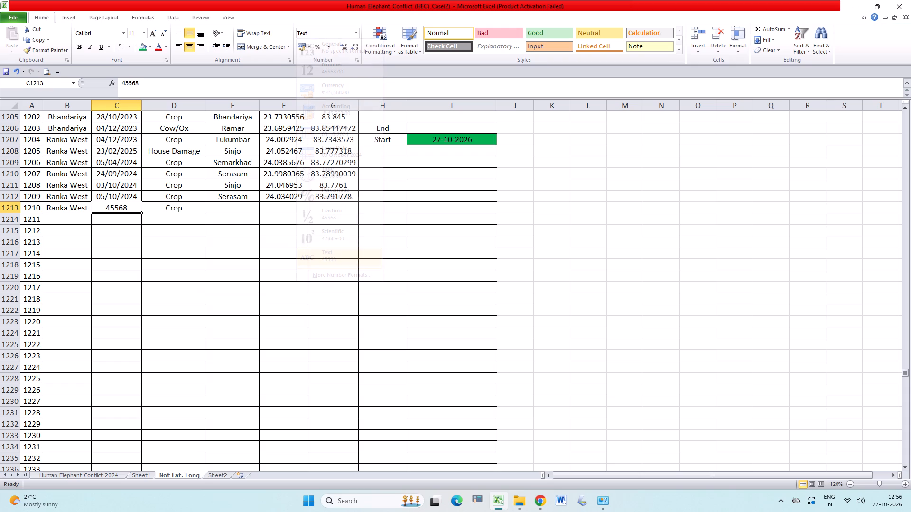
{"action": "left_click", "coordinate": [128, 240]}
{"action": "left_click", "coordinate": [118, 205]}
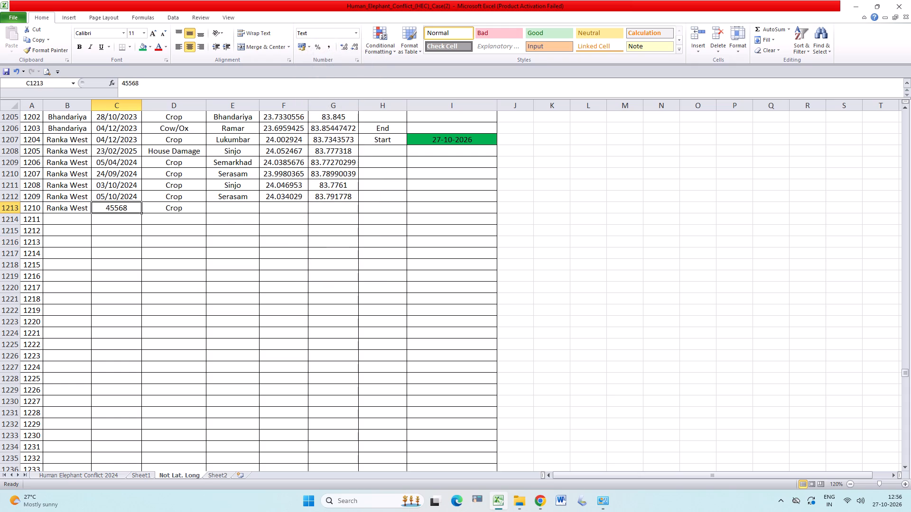
{"action": "type", "text": "03/10/2024"}
{"action": "key", "text": "Tab"}
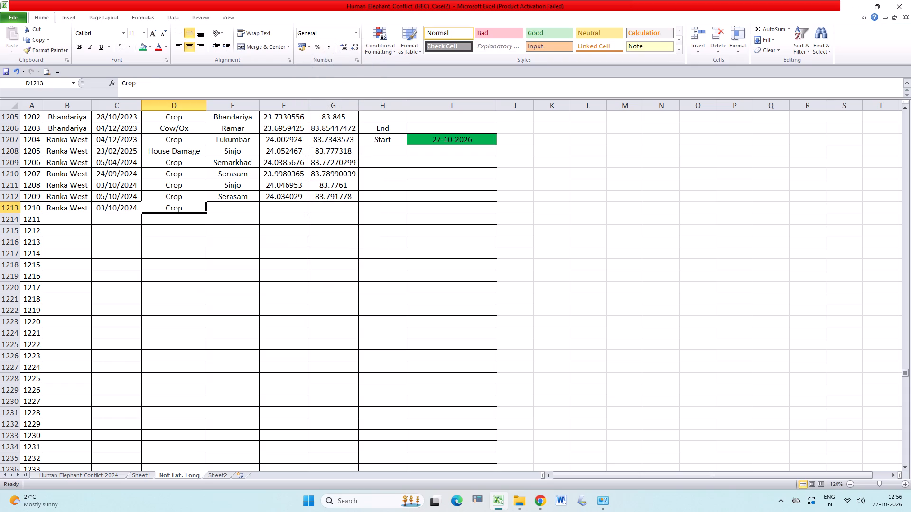
Format the empty date cells in column C from C1214 down to C1424 as Text.
{"action": "left_click", "coordinate": [120, 221]}
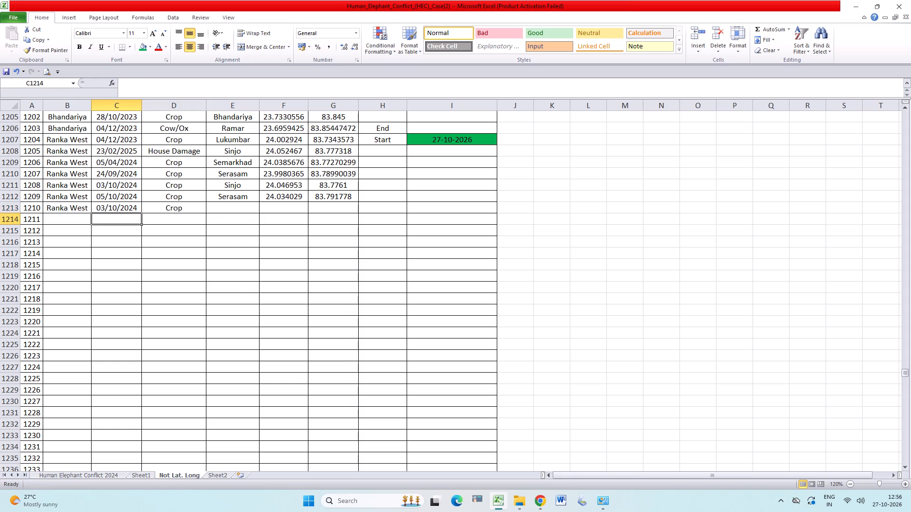
{"action": "left_click_drag", "start_coordinate": [116, 222], "coordinate": [111, 295]}
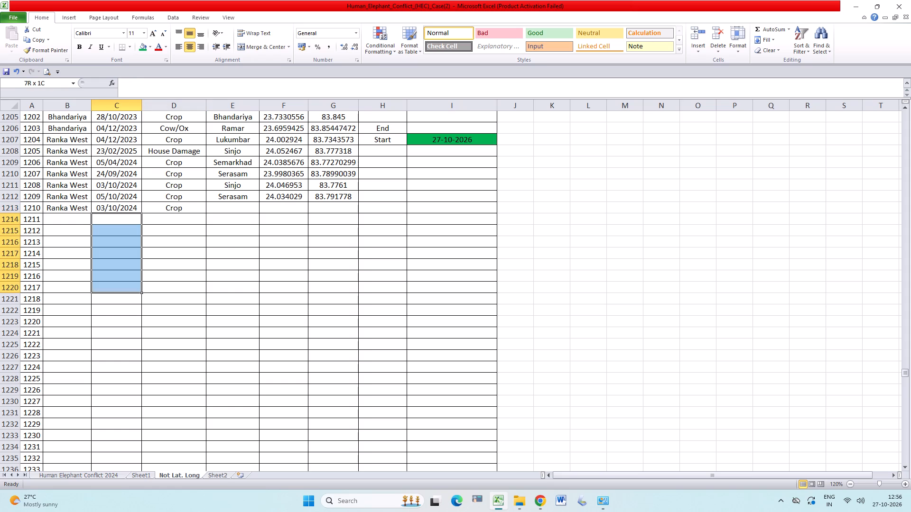
{"action": "left_click_drag", "start_coordinate": [111, 295], "coordinate": [111, 504]}
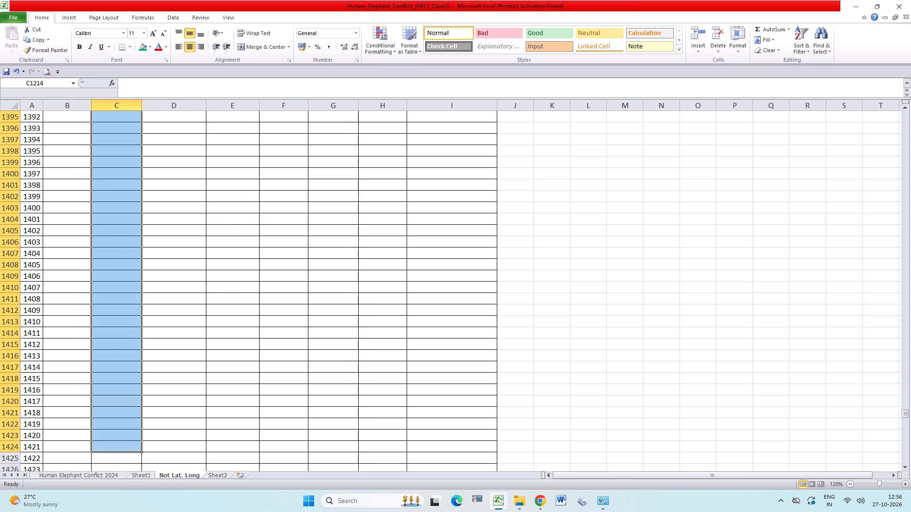
{"action": "left_click", "coordinate": [359, 35]}
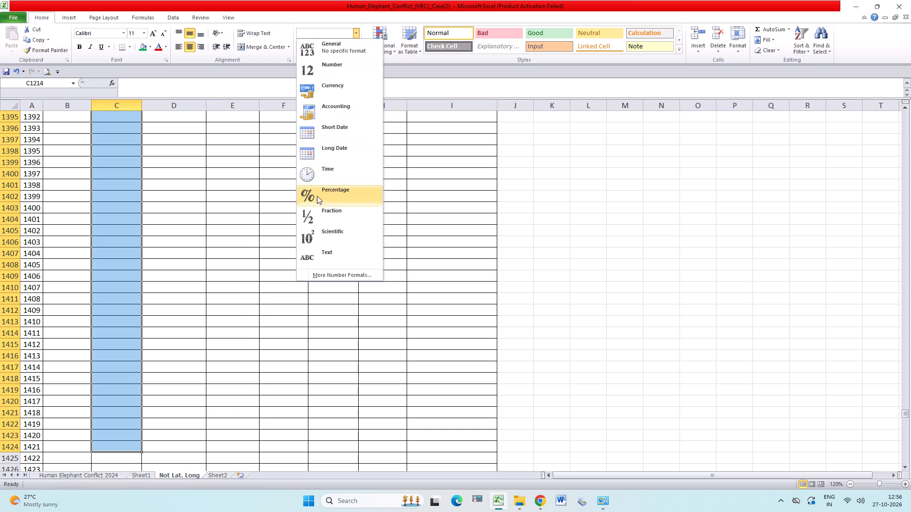
{"action": "left_click", "coordinate": [319, 251]}
{"action": "left_click", "coordinate": [180, 293]}
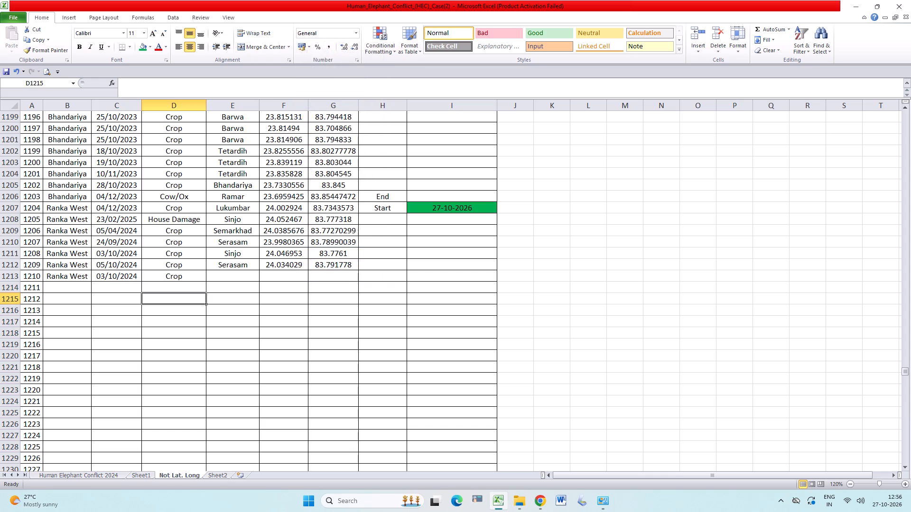
Complete the record in row 1213 with village Sinjo, latitude 24.046903 and longitude 83.776117.
{"action": "left_click", "coordinate": [233, 276]}
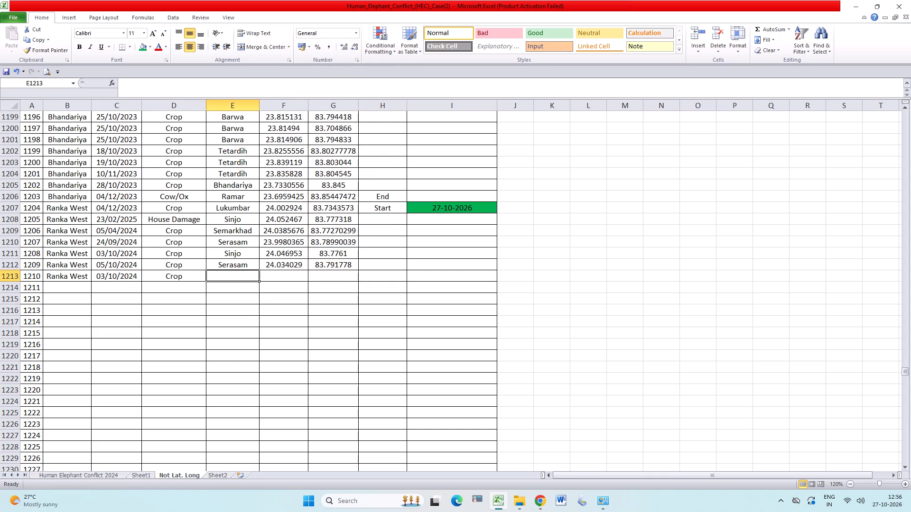
{"action": "type", "text": "sio"}
{"action": "key", "text": "BackSpace"}
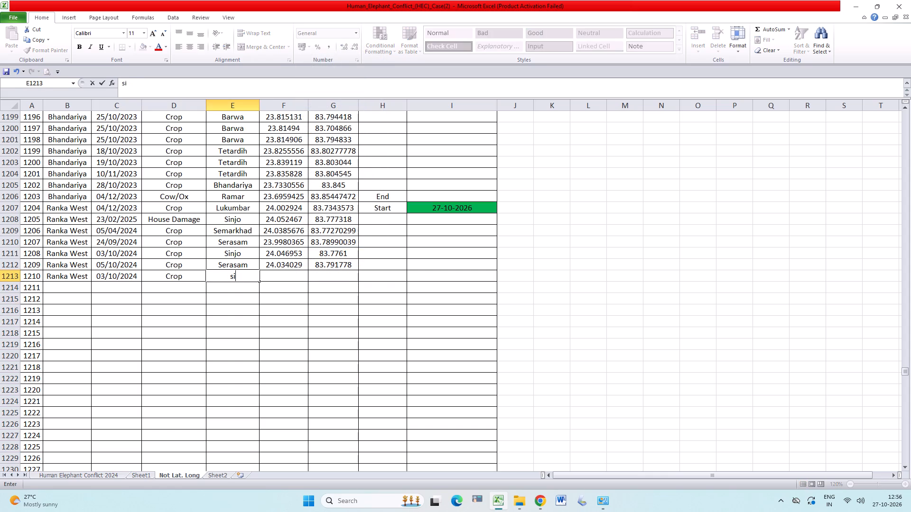
{"action": "key", "text": "n"}
{"action": "key", "text": "Tab"}
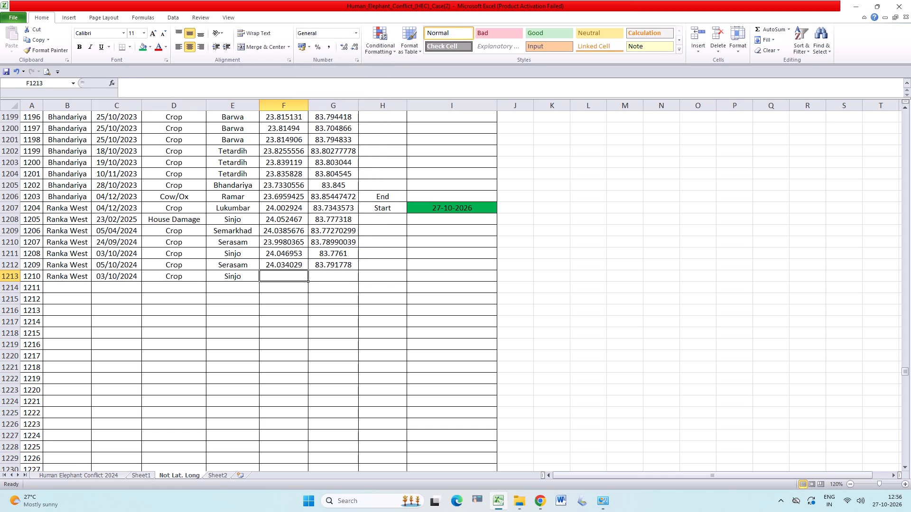
{"action": "type", "text": "24.046903"}
{"action": "key", "text": "Tab"}
{"action": "type", "text": "83."}
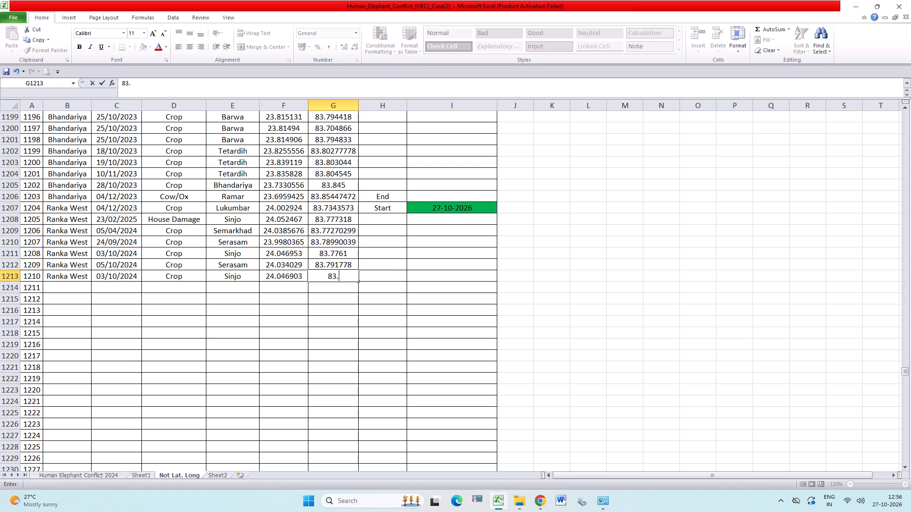
{"action": "type", "text": "776117"}
{"action": "key", "text": "Return"}
{"action": "key", "text": "Left"}
{"action": "key", "text": "Left"}
{"action": "key", "text": "Left"}
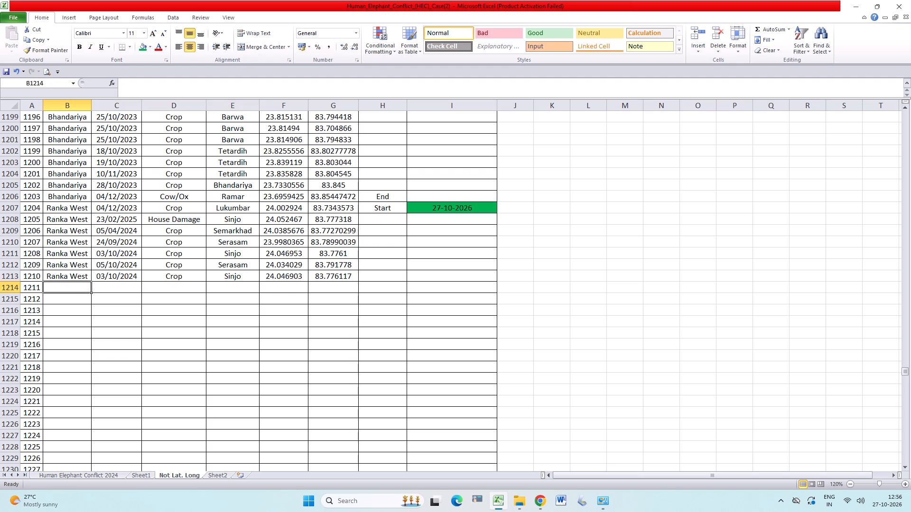
{"action": "key", "text": "ctrl+d"}
{"action": "key", "text": "Tab"}
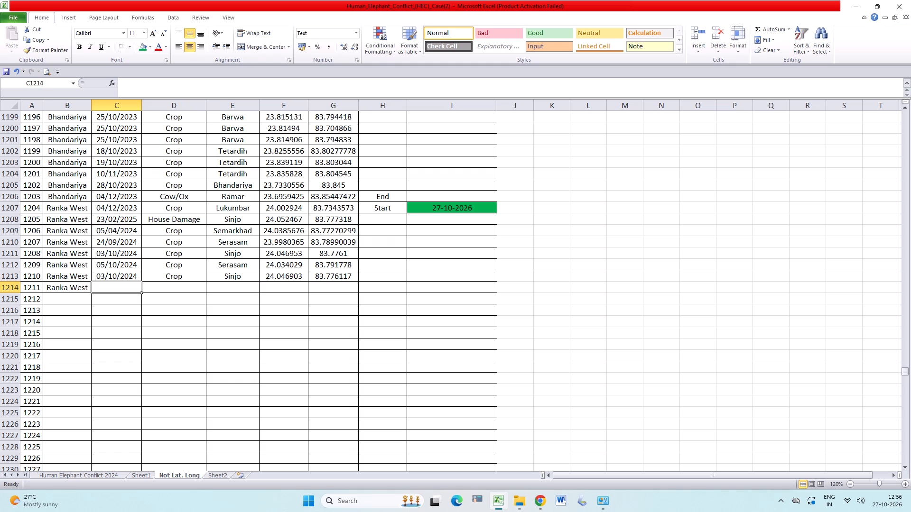
{"action": "key", "text": "ctrl+d"}
{"action": "key", "text": "Tab"}
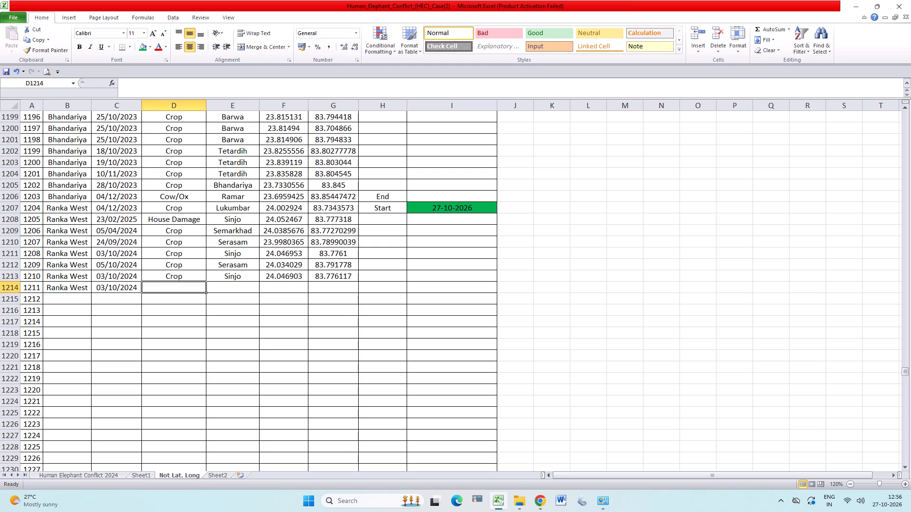
{"action": "key", "text": "ctrl+d"}
{"action": "key", "text": "Tab"}
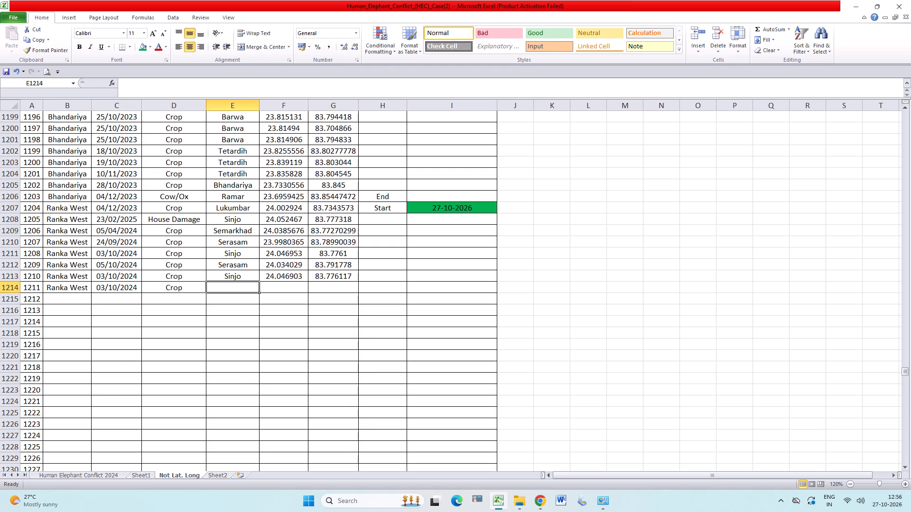
{"action": "key", "text": "ctrl+d"}
{"action": "key", "text": "Tab"}
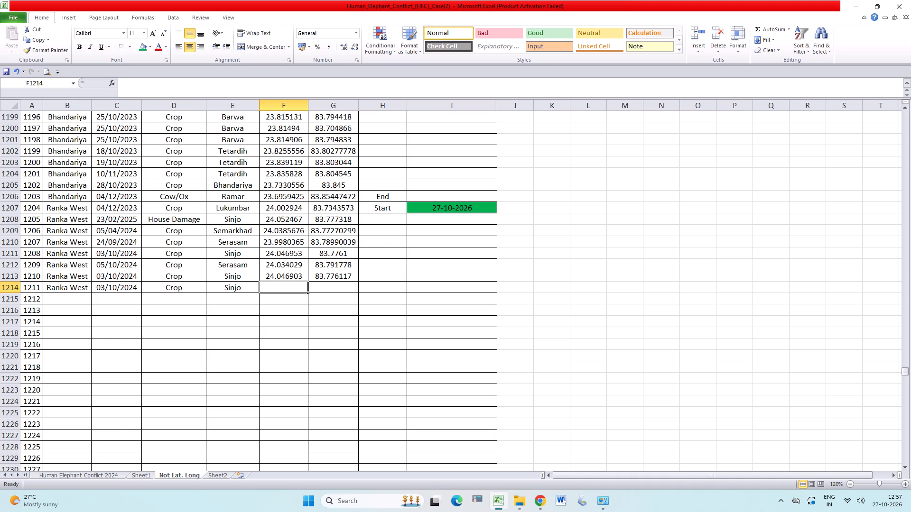
{"action": "key", "text": "ctrl+d"}
{"action": "key", "text": "Tab"}
{"action": "key", "text": "ctrl+d"}
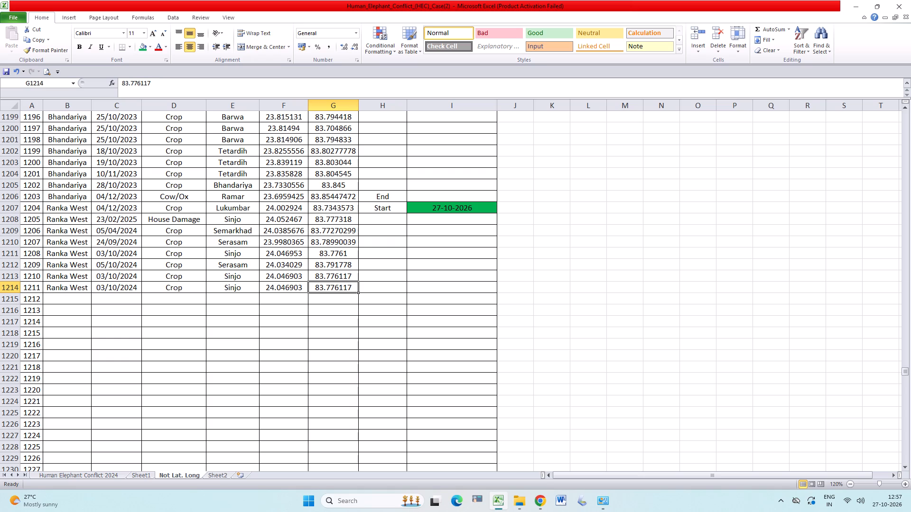
Save the workbook.
{"action": "key", "text": "ctrl+s"}
{"action": "key", "text": "ctrl+d"}
Fill row 1215 from the record above: Ranka West, 03/10/2024, Crop, Sinjo, latitude 24.046903 and longitude 83.776117.
{"action": "left_click", "coordinate": [88, 298]}
{"action": "key", "text": "ctrl+d"}
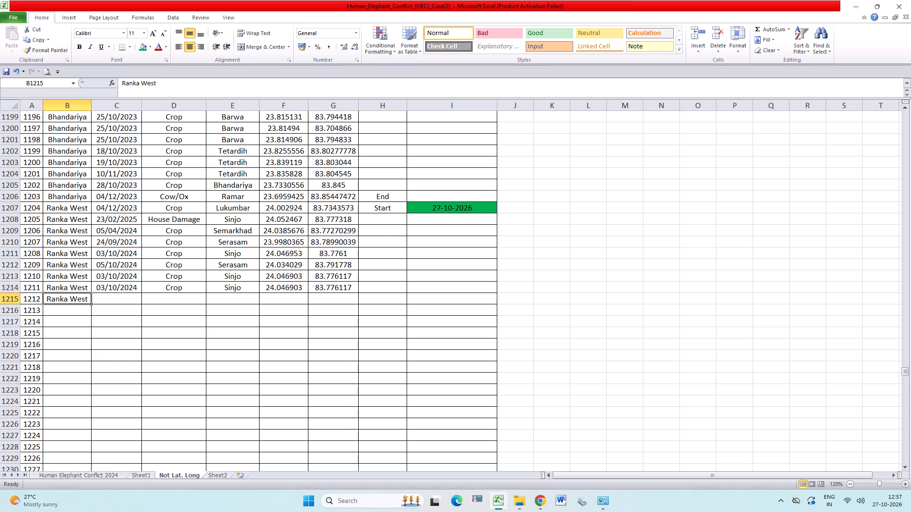
{"action": "key", "text": "Tab"}
{"action": "key", "text": "ctrl+d"}
{"action": "key", "text": "Tab"}
{"action": "key", "text": "ctrl+d"}
{"action": "key", "text": "Tab"}
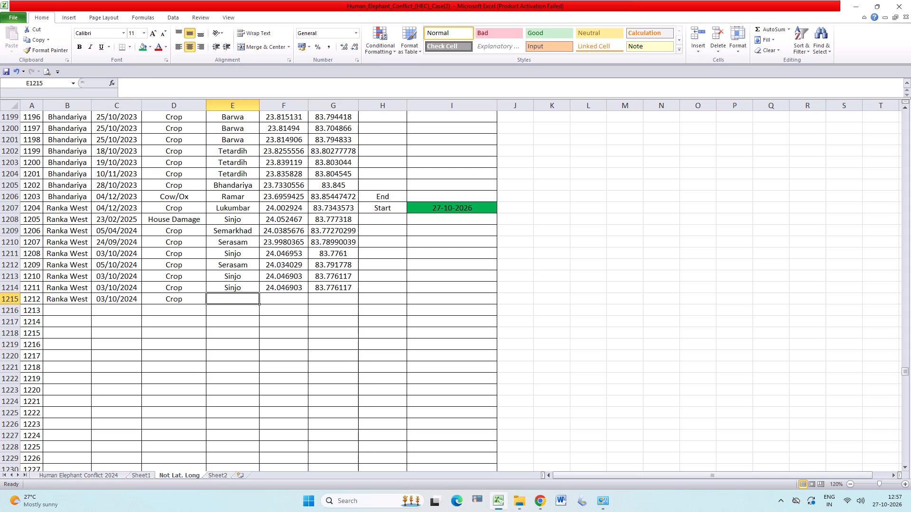
{"action": "key", "text": "ctrl+d"}
{"action": "key", "text": "Tab"}
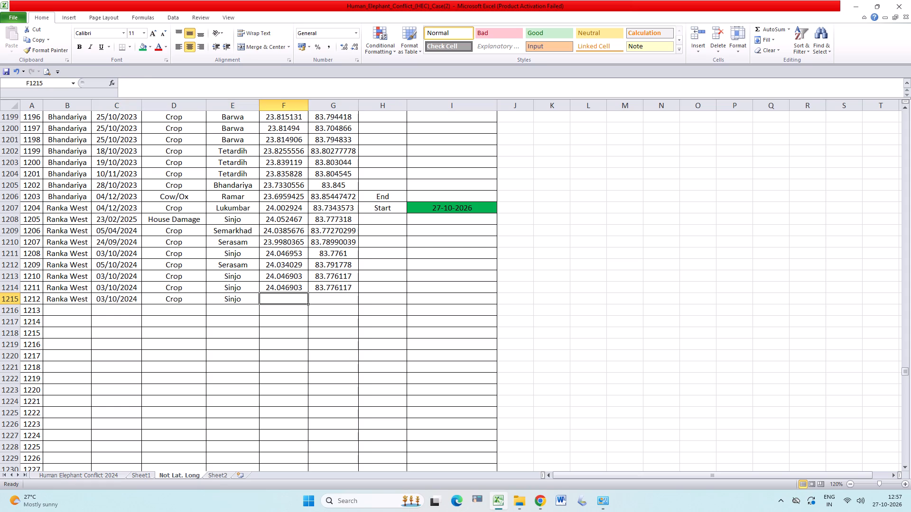
{"action": "key", "text": "ctrl+d"}
{"action": "key", "text": "Tab"}
{"action": "key", "text": "ctrl+d"}
{"action": "key", "text": "Return"}
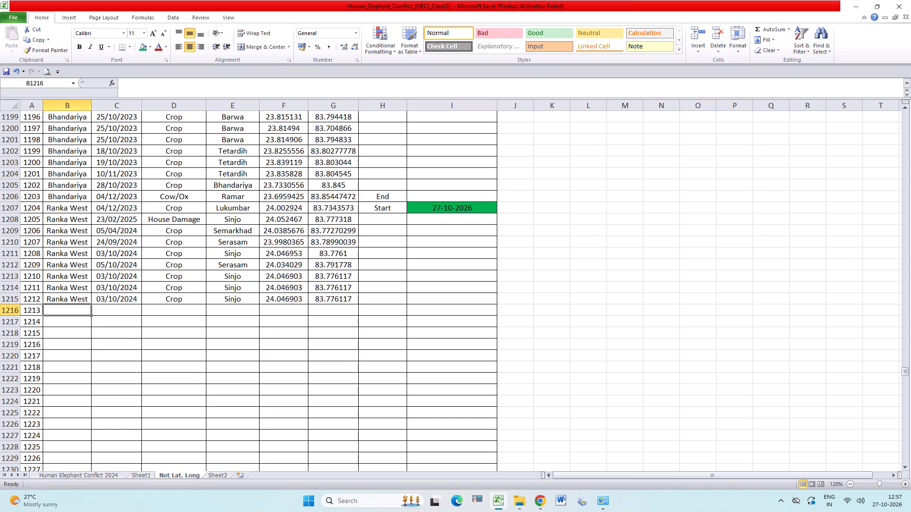
Start the record in row 1216 with Ranka West, date 11/01/2024, damage type House Damage and village Sinjo, filling range and village from above.
{"action": "key", "text": "ctrl+d"}
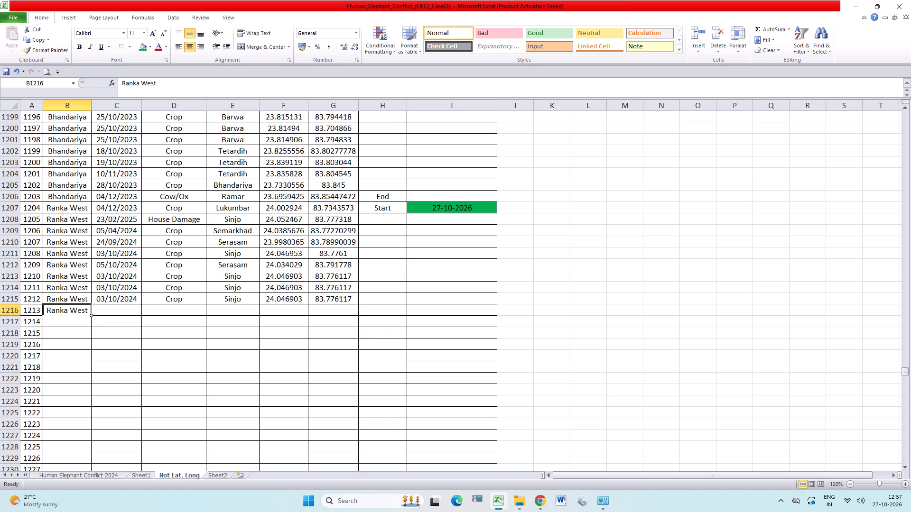
{"action": "key", "text": "Tab"}
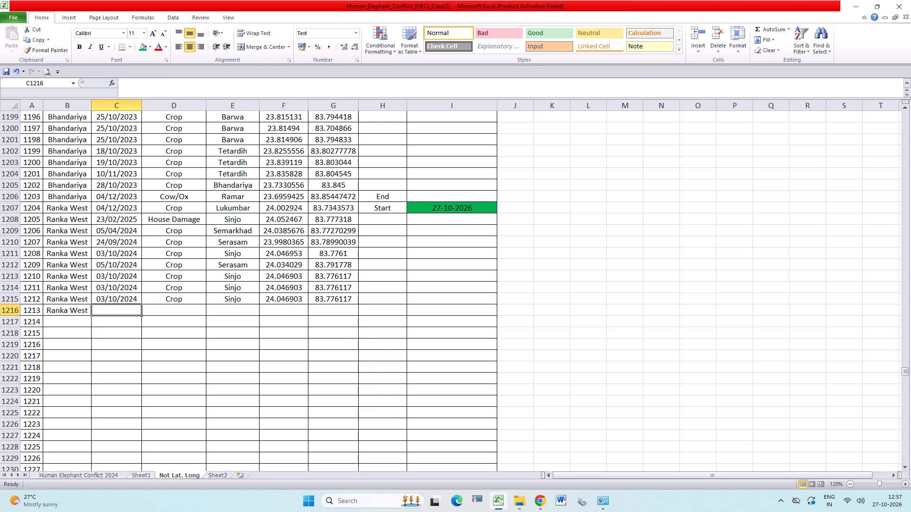
{"action": "type", "text": "11/01/2024"}
{"action": "key", "text": "Tab"}
{"action": "key", "text": "h"}
{"action": "key", "text": "Tab"}
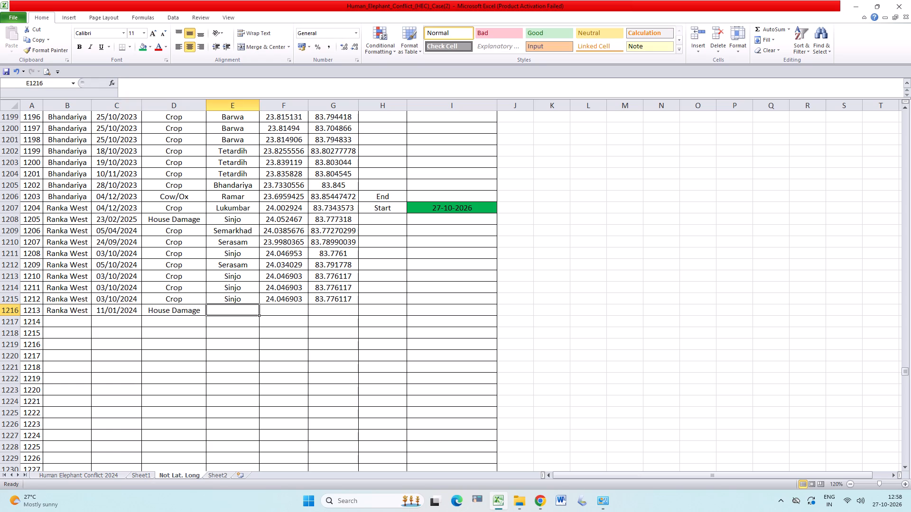
{"action": "key", "text": "ctrl+d"}
{"action": "key", "text": "Tab"}
Complete the record in row 1216 with latitude 24.05257511 and longitude 83.7699347.
{"action": "type", "text": "24.05"}
{"action": "type", "text": "257511`"}
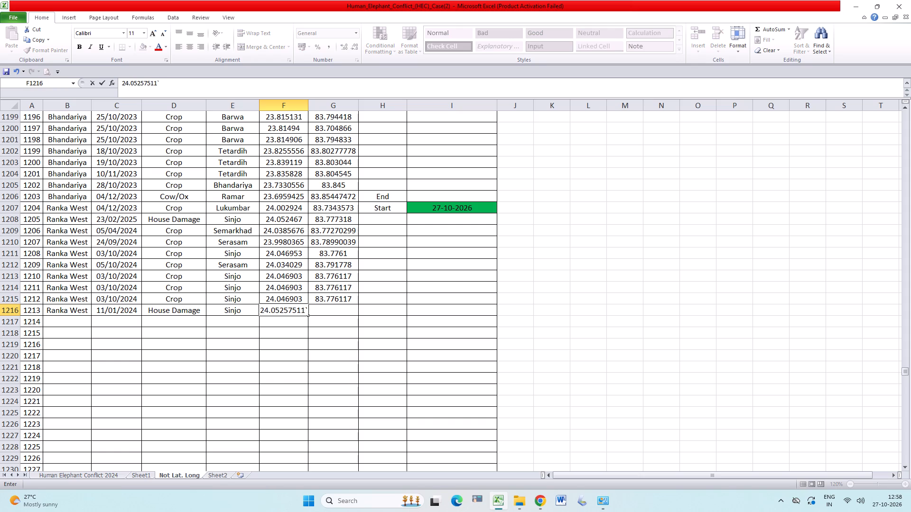
{"action": "key", "text": "BackSpace"}
{"action": "key", "text": "Tab"}
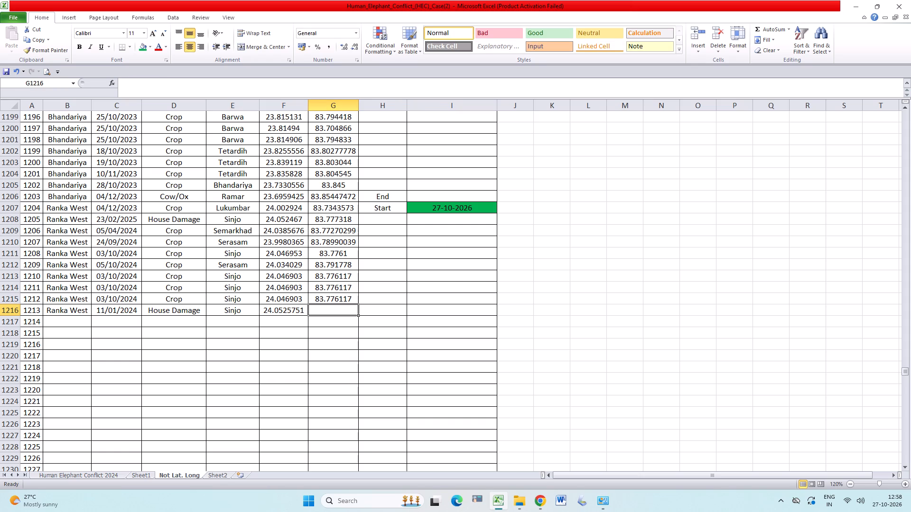
{"action": "type", "text": "83."}
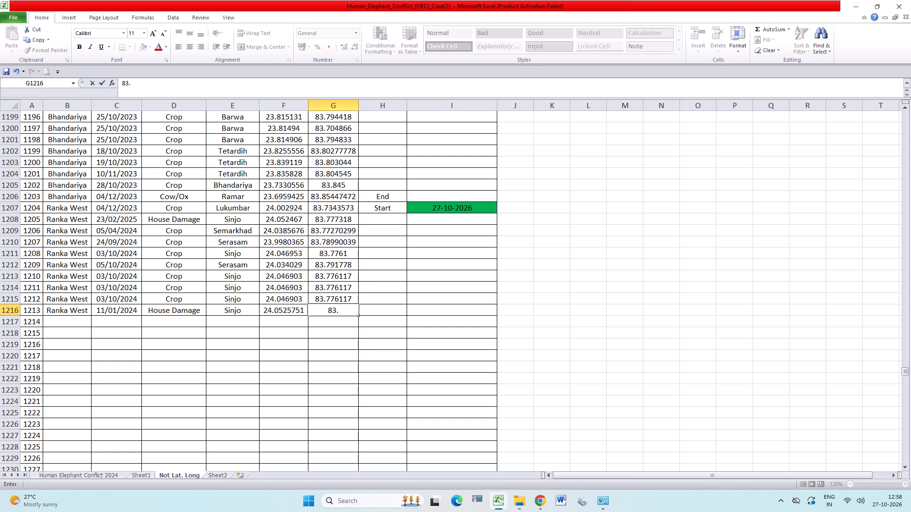
{"action": "type", "text": "7699347"}
{"action": "key", "text": "Return"}
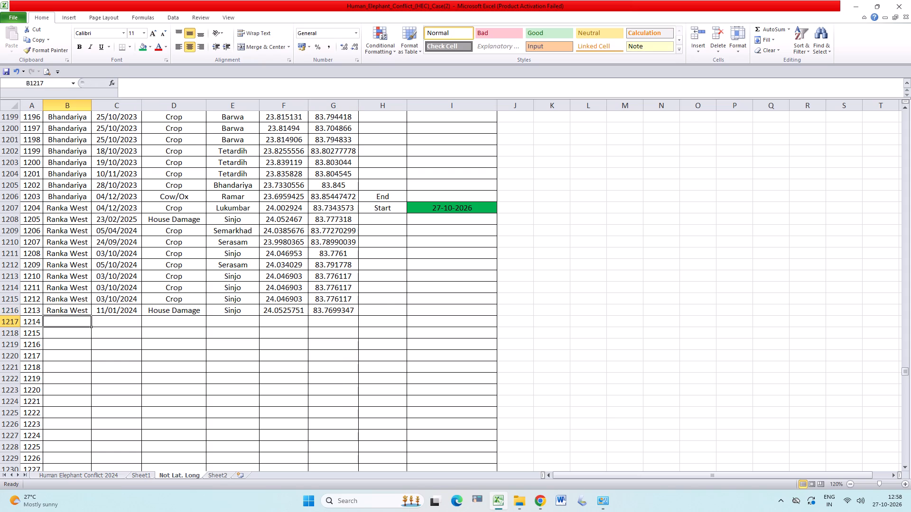
Start the record in row 1217 by filling Ranka West, 11/01/2024, House Damage and Sinjo from the row above.
{"action": "key", "text": "ctrl+d"}
{"action": "key", "text": "Tab"}
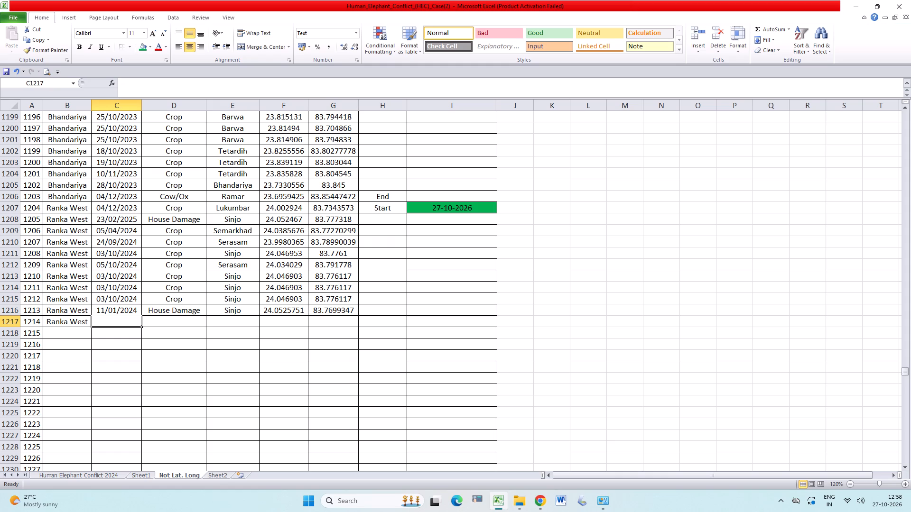
{"action": "key", "text": "ctrl+d"}
{"action": "key", "text": "Tab"}
{"action": "key", "text": "ctrl+d"}
{"action": "key", "text": "Tab"}
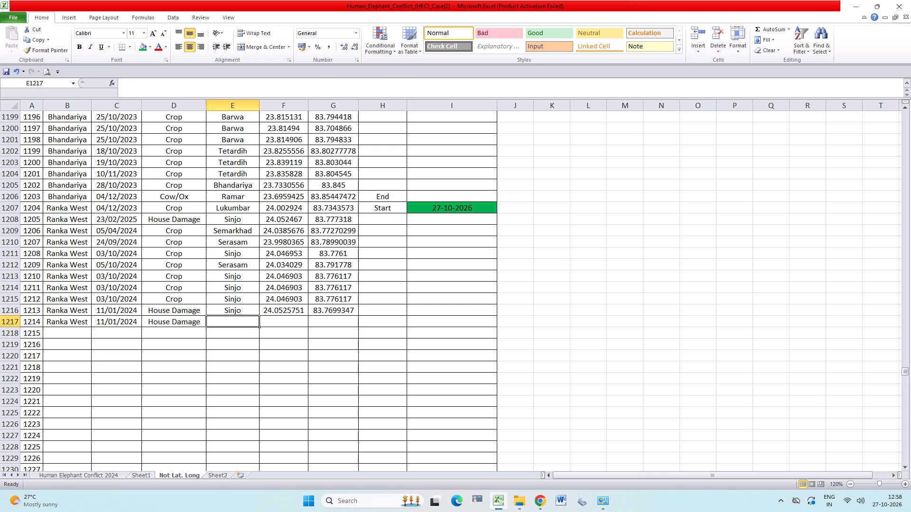
{"action": "key", "text": "ctrl+d"}
{"action": "key", "text": "Tab"}
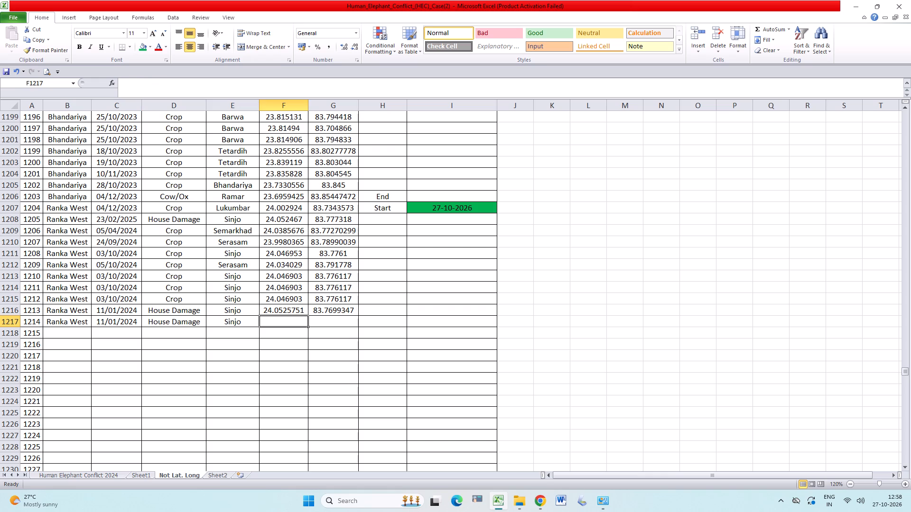
Complete the record in row 1217 with latitude 24.05258977 and longitude 83.76984989.
{"action": "type", "text": "24.05"}
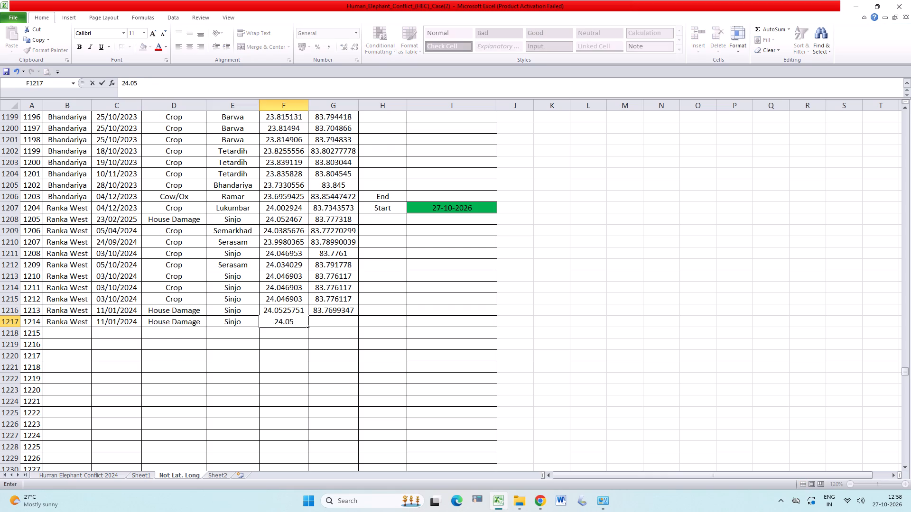
{"action": "key", "text": "2"}
{"action": "type", "text": "58977"}
{"action": "key", "text": "Tab"}
{"action": "type", "text": "83."}
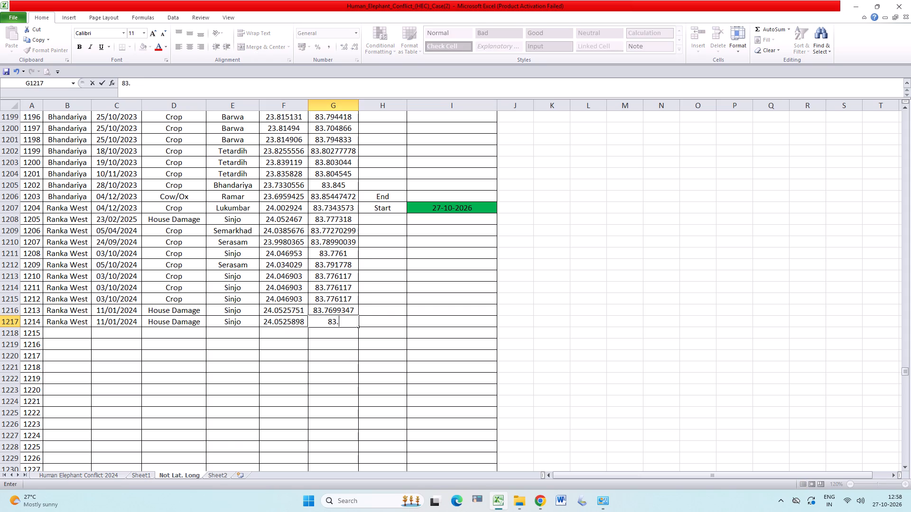
{"action": "type", "text": "769"}
{"action": "type", "text": "84989"}
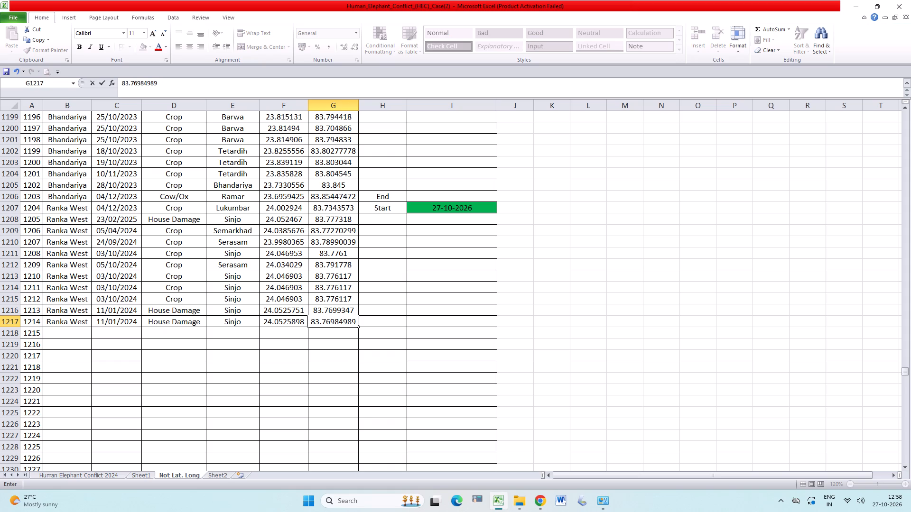
{"action": "key", "text": "Return"}
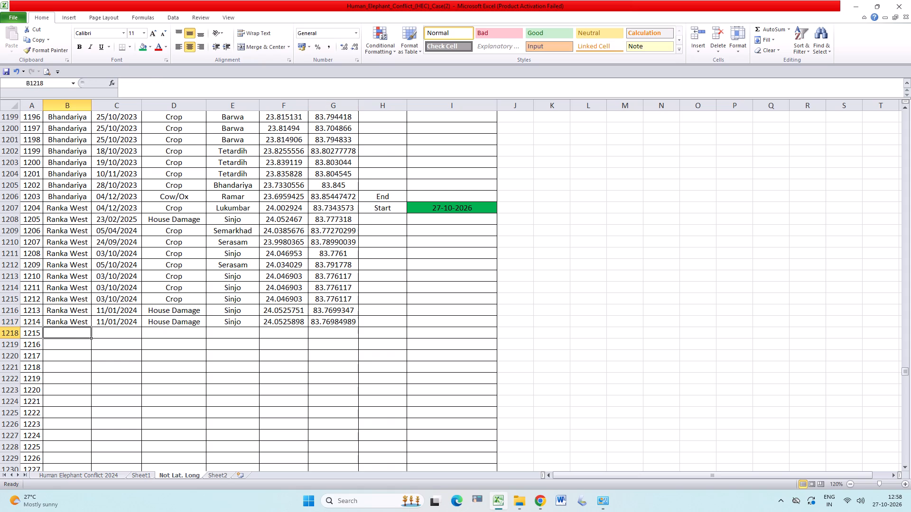
Start the record in row 1218 with Ranka West, date 13/01/2024, House Damage and Sinjo, filling range and village from above.
{"action": "key", "text": "ctrl+d"}
{"action": "key", "text": "Tab"}
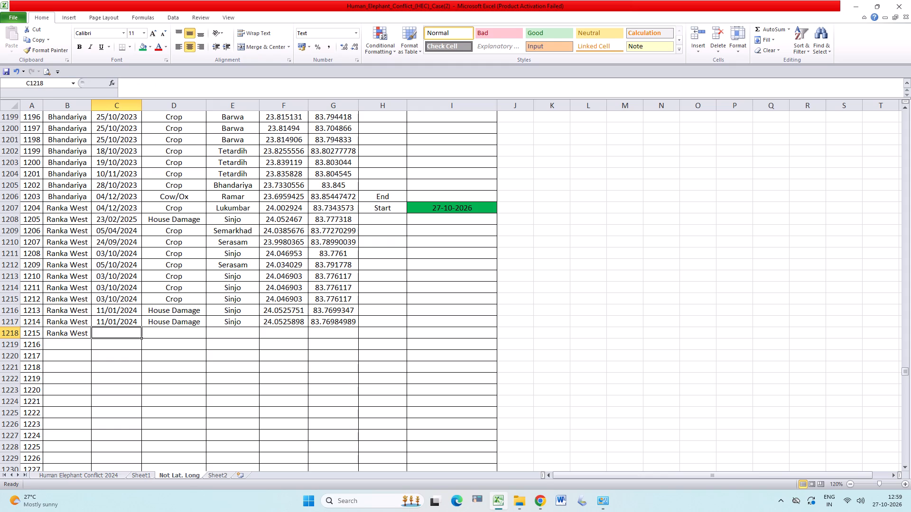
{"action": "type", "text": "13"}
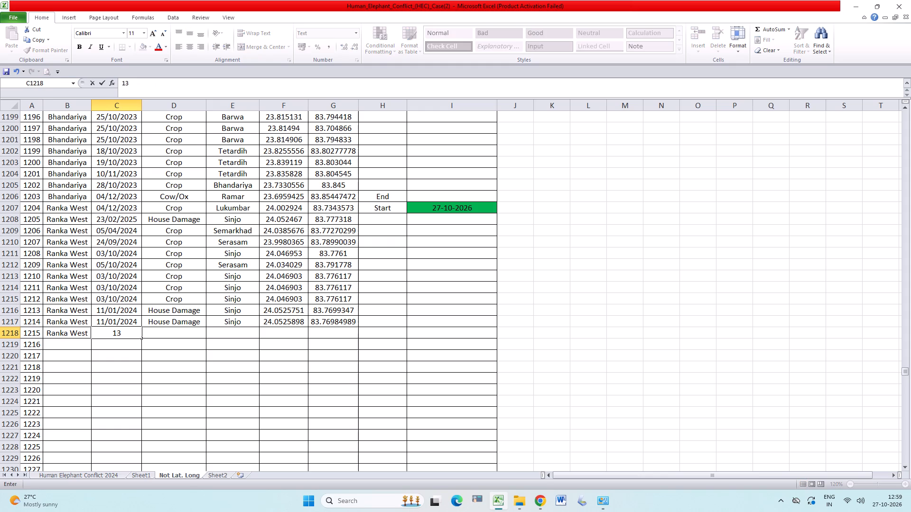
{"action": "type", "text": "/01/2024"}
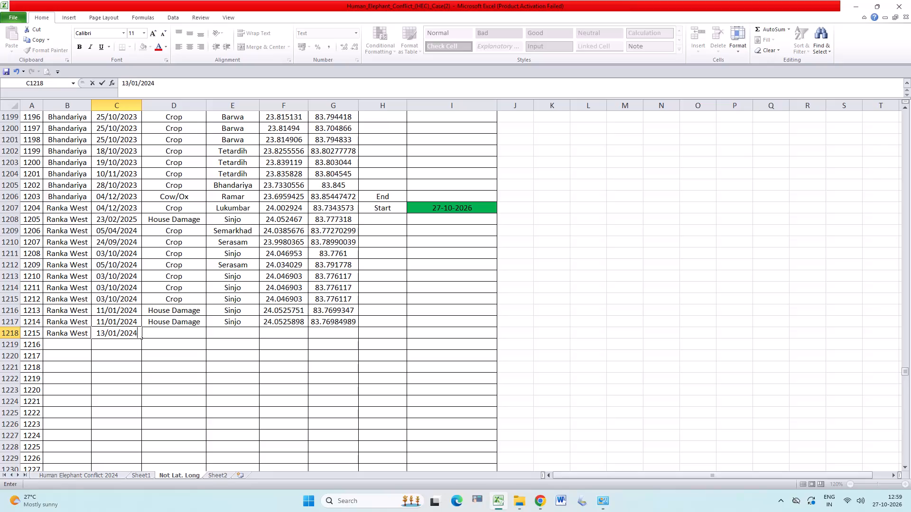
{"action": "key", "text": "Tab"}
{"action": "key", "text": "h"}
{"action": "key", "text": "Tab"}
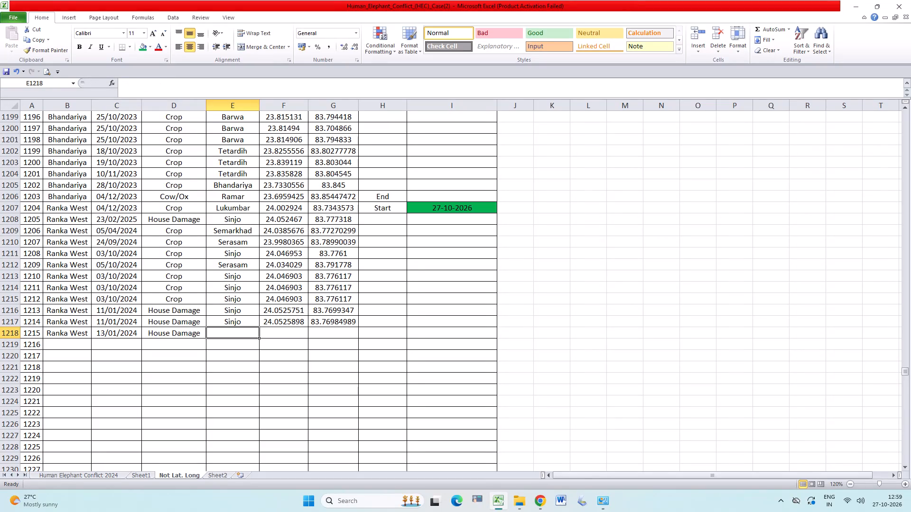
{"action": "key", "text": "ctrl+d"}
{"action": "key", "text": "Tab"}
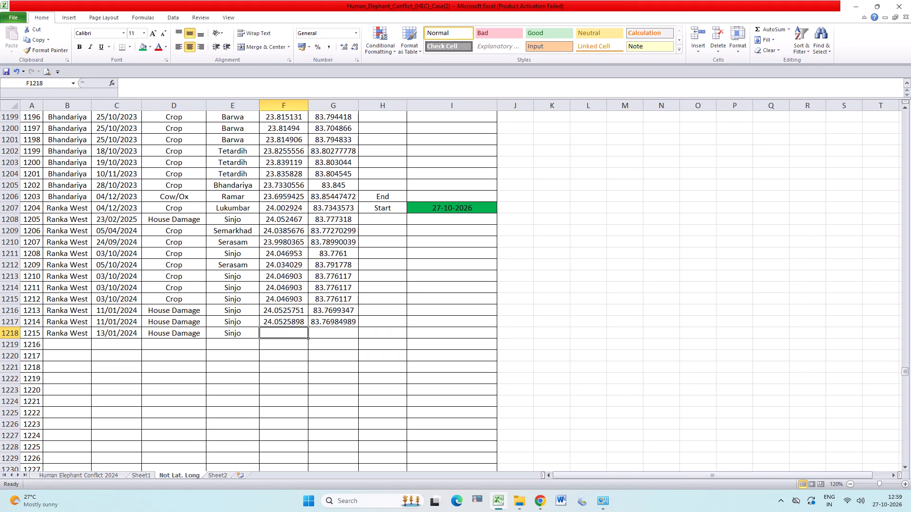
Complete the record in row 1218 with latitude 24.05267043 and longitude 83.77007827.
{"action": "type", "text": "24.052"}
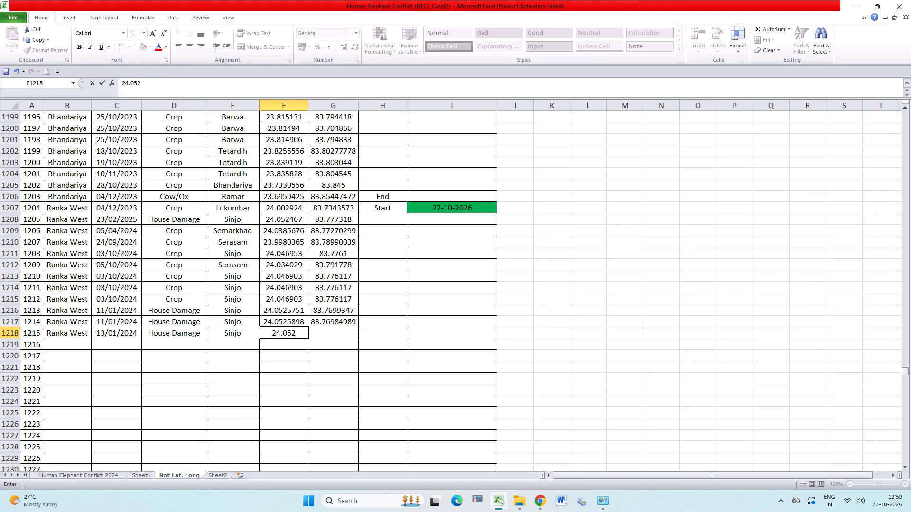
{"action": "type", "text": "97043"}
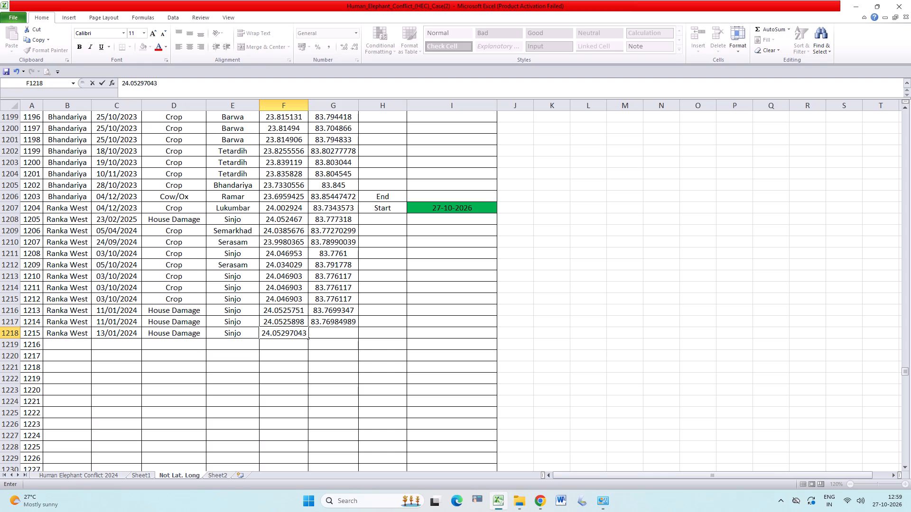
{"action": "key", "text": "BackSpace"}
{"action": "key", "text": "BackSpace"}
{"action": "key", "text": "BackSpace"}
{"action": "key", "text": "BackSpace"}
{"action": "key", "text": "BackSpace"}
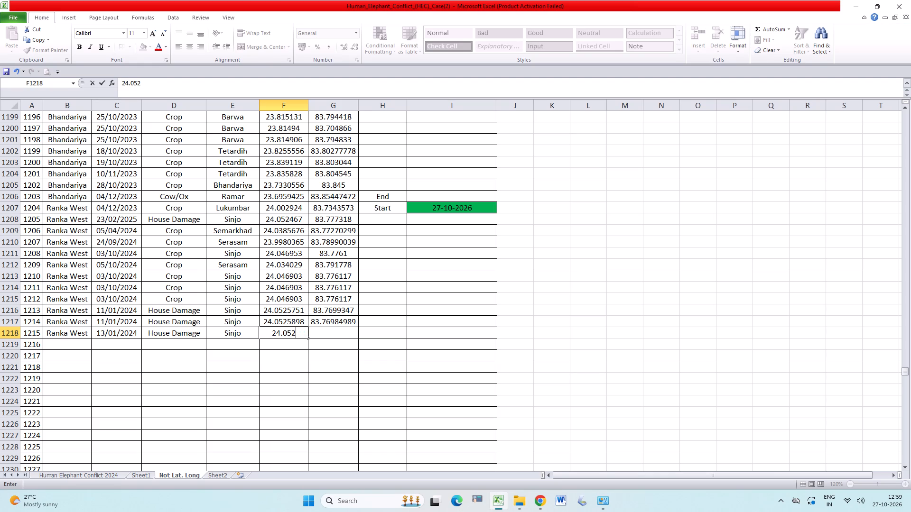
{"action": "key", "text": "6"}
{"action": "type", "text": "7043"}
{"action": "key", "text": "Tab"}
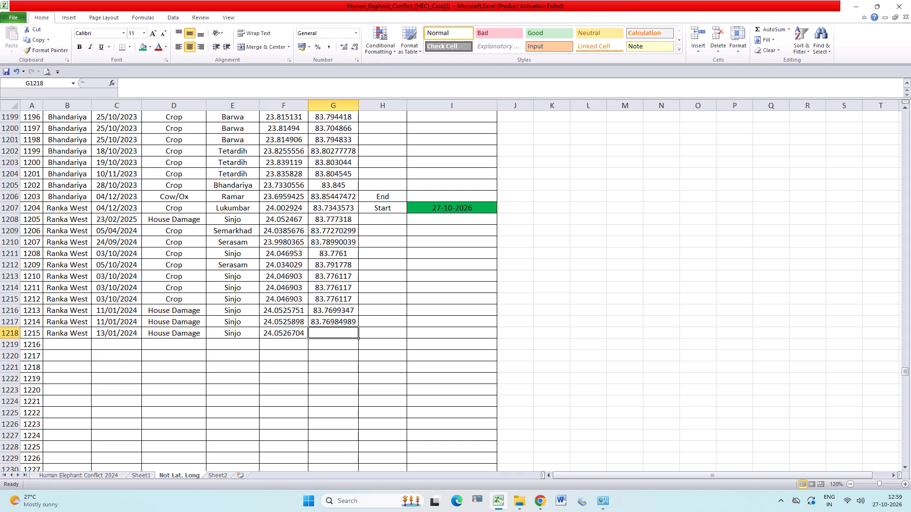
{"action": "type", "text": "83."}
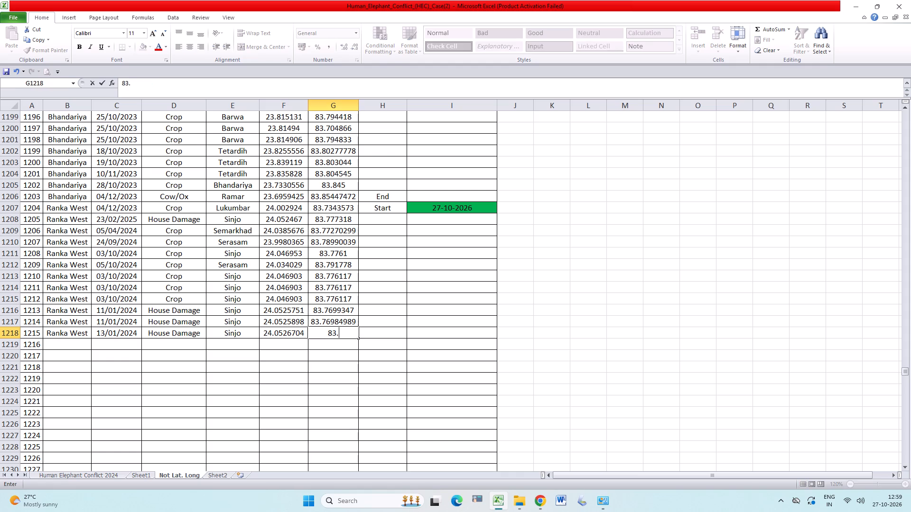
{"action": "type", "text": "7700"}
{"action": "type", "text": "7827"}
{"action": "key", "text": "Return"}
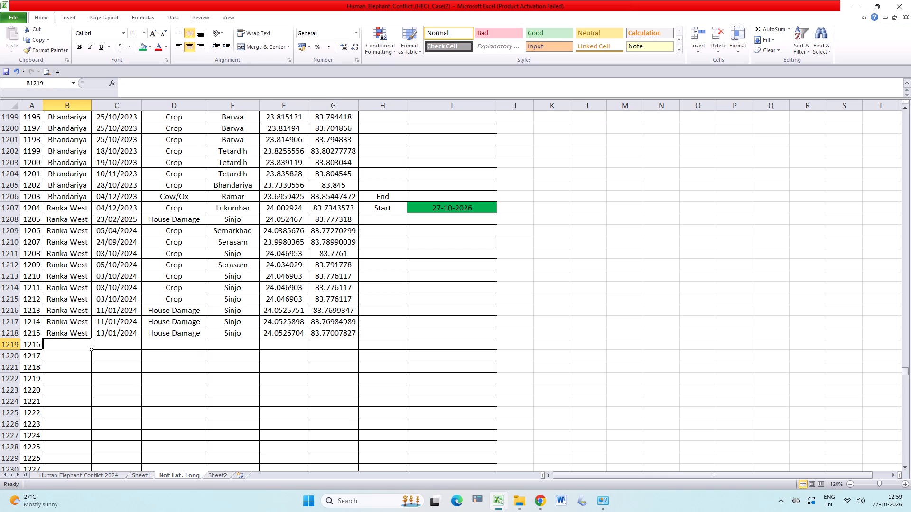
{"action": "key", "text": "ctrl+d"}
{"action": "key", "text": "Tab"}
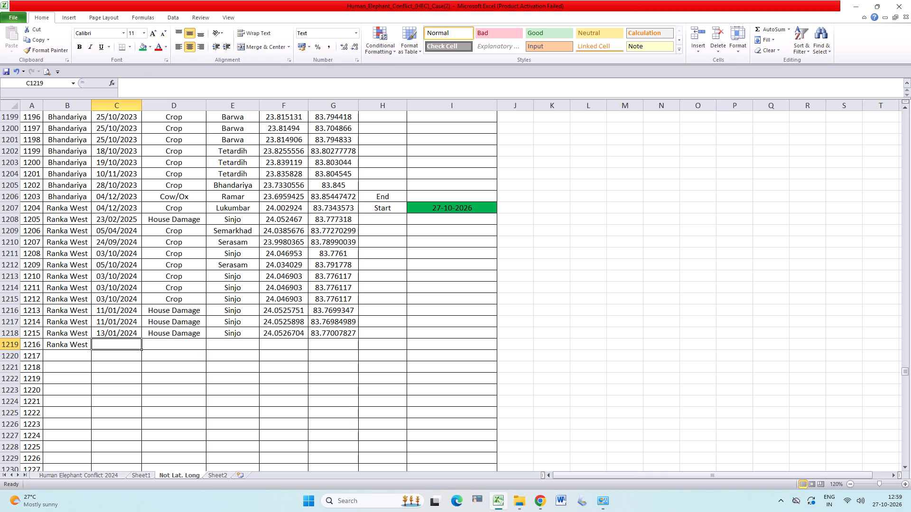
{"action": "type", "text": "11/01/202"}
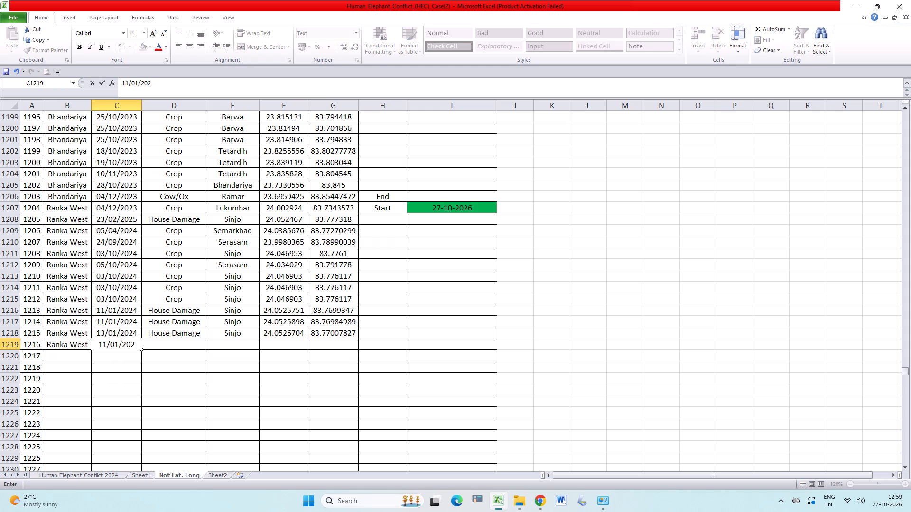
{"action": "key", "text": "4"}
{"action": "key", "text": "Tab"}
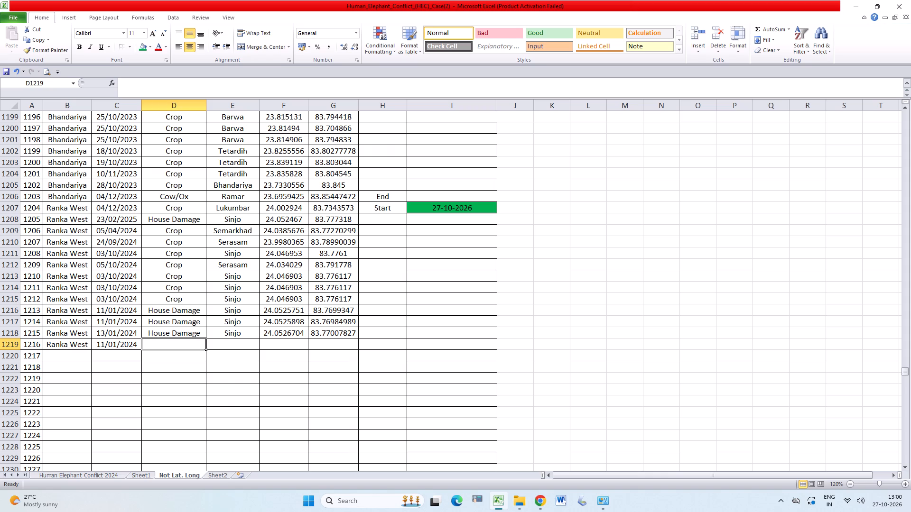
{"action": "key", "text": "h"}
{"action": "key", "text": "Tab"}
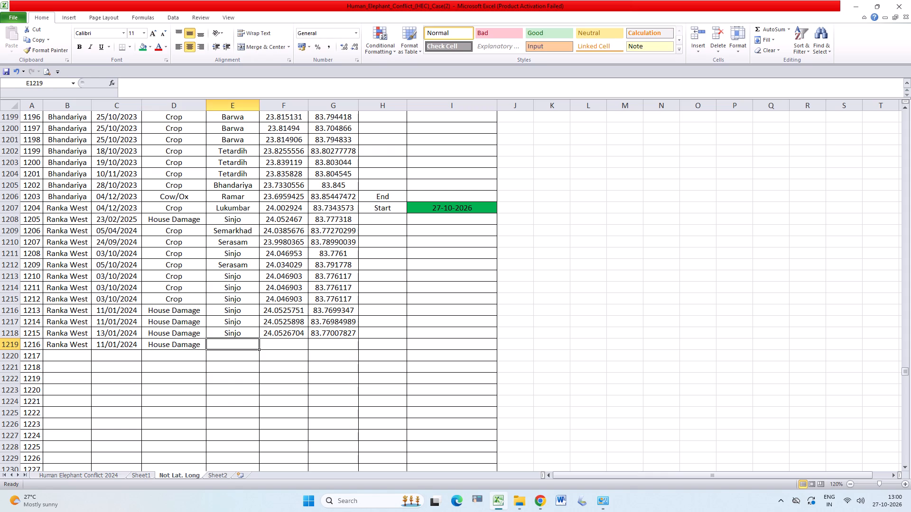
{"action": "key", "text": "ctrl+d"}
{"action": "key", "text": "Tab"}
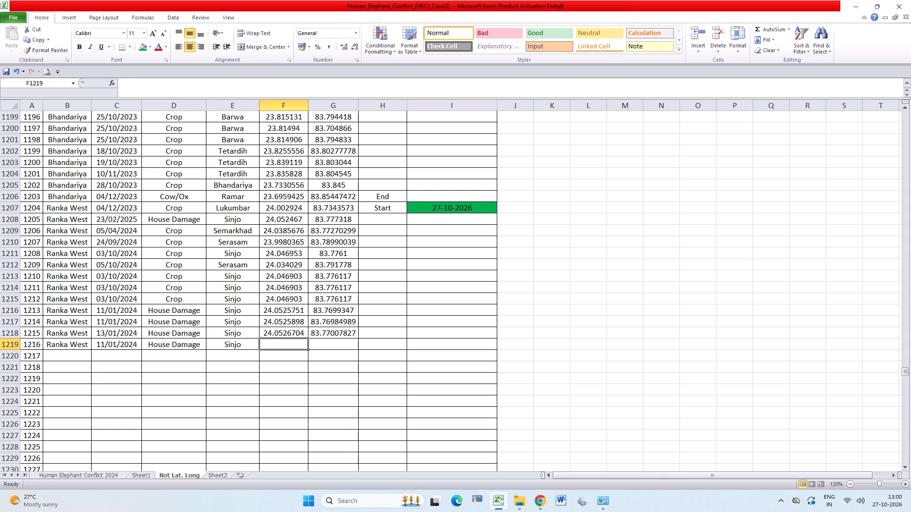
Complete the record in row 1219 with latitude 24.05264562 and longitude 83.7700861.
{"action": "type", "text": "24.05"}
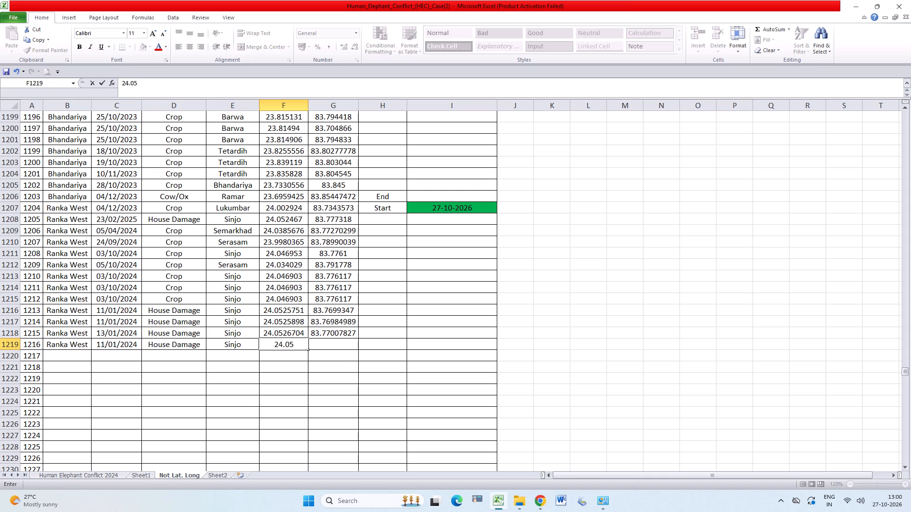
{"action": "type", "text": "264"}
{"action": "key", "text": "5"}
{"action": "type", "text": "62"}
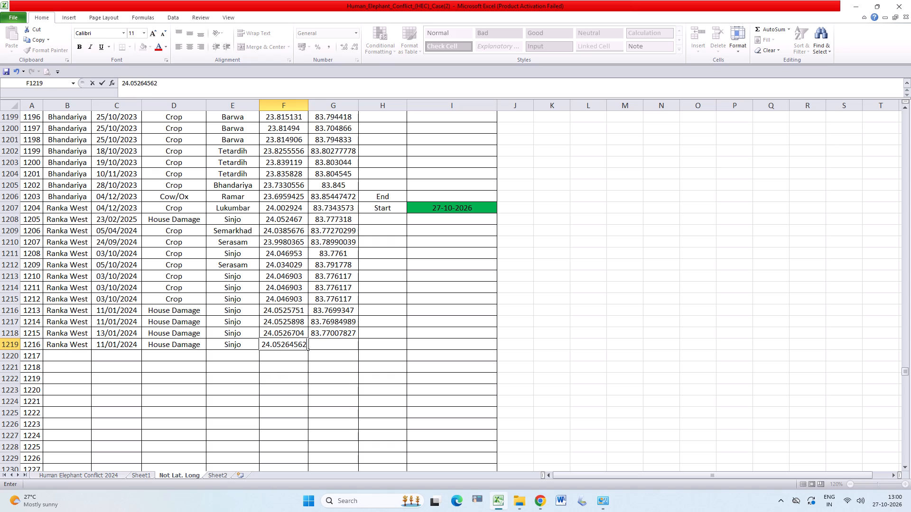
{"action": "key", "text": "Tab"}
{"action": "type", "text": "83."}
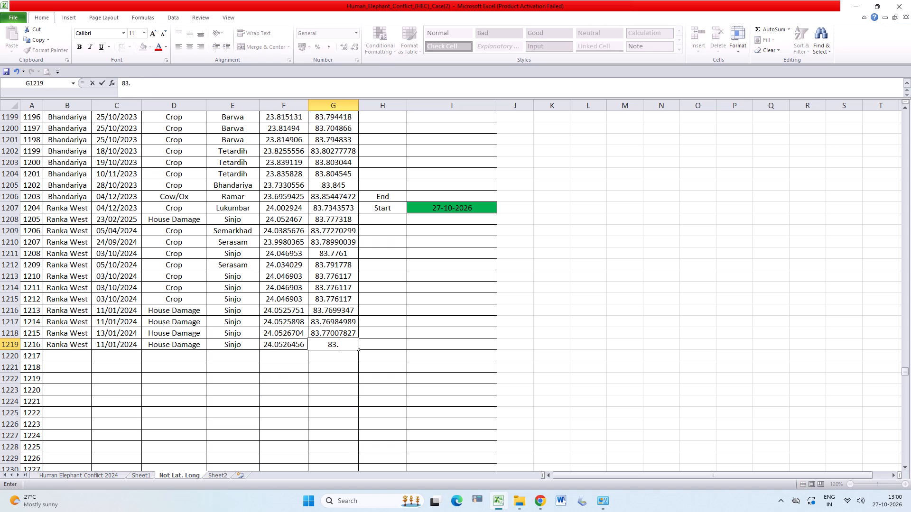
{"action": "type", "text": "7700861"}
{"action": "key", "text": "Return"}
Start the record in row 1220 by filling Ranka West, 11/01/2024, House Damage and Sinjo from the row above.
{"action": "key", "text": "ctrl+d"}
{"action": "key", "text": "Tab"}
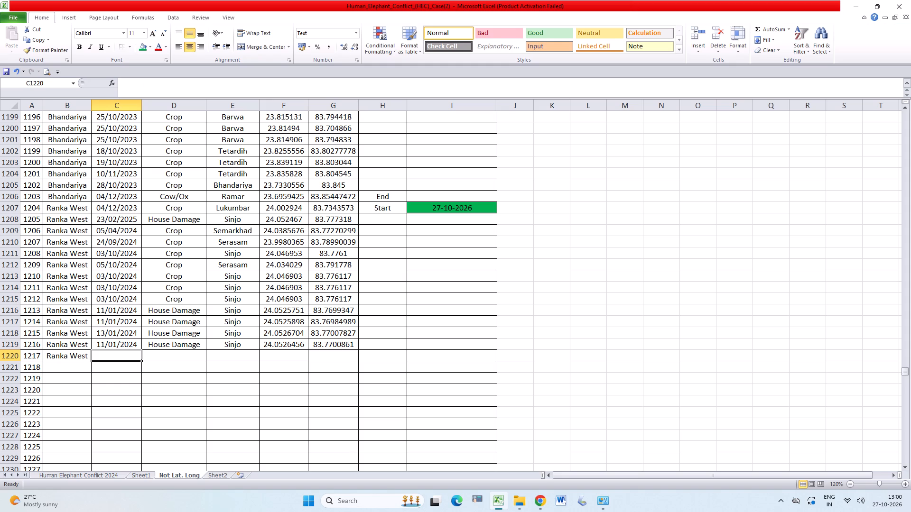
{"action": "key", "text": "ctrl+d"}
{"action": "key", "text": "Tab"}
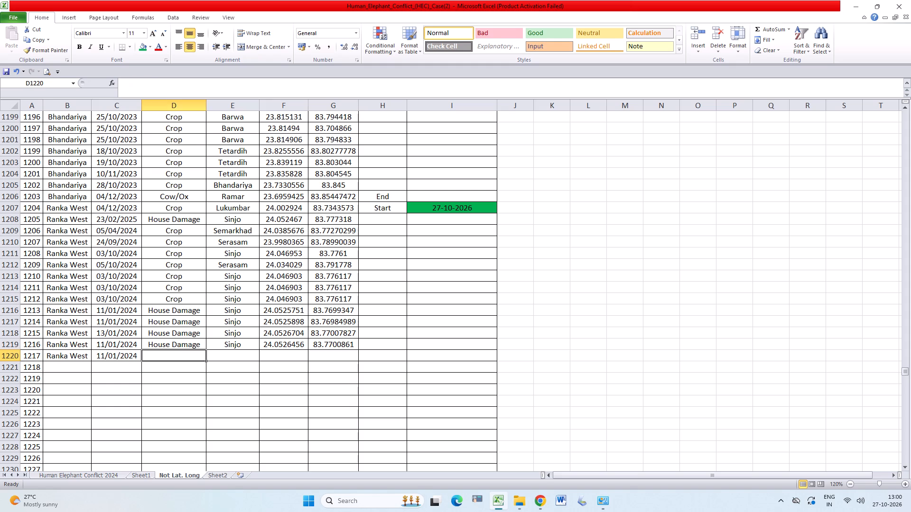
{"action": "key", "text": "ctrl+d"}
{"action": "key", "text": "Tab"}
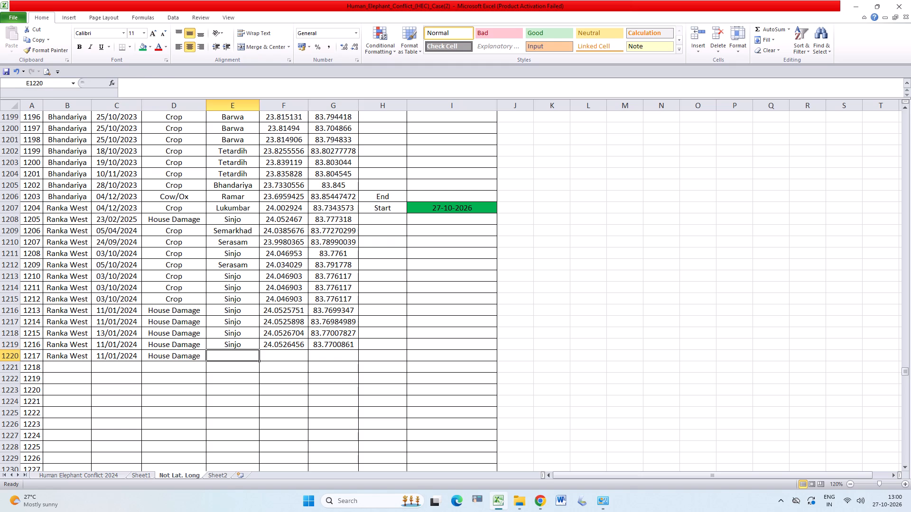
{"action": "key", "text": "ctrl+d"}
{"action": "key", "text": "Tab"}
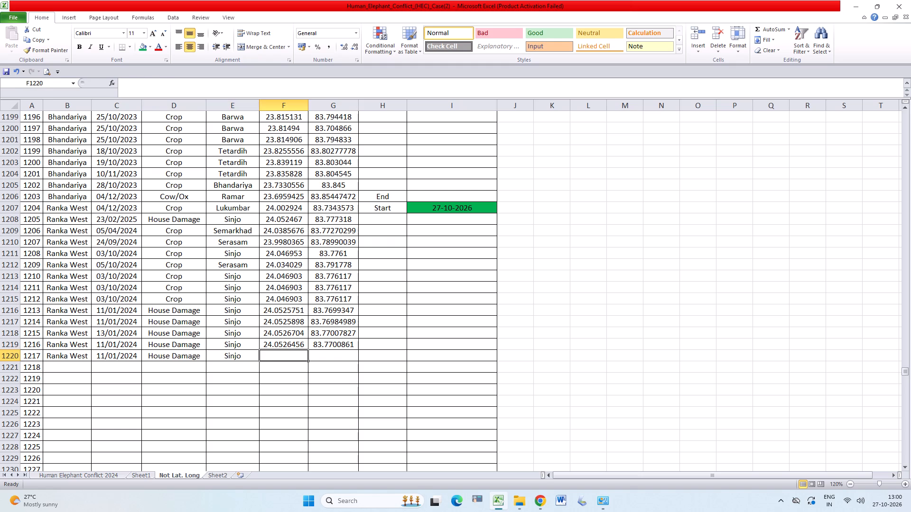
Complete the record in row 1220 with latitude 24.05153821 and longitude 83.7682291.
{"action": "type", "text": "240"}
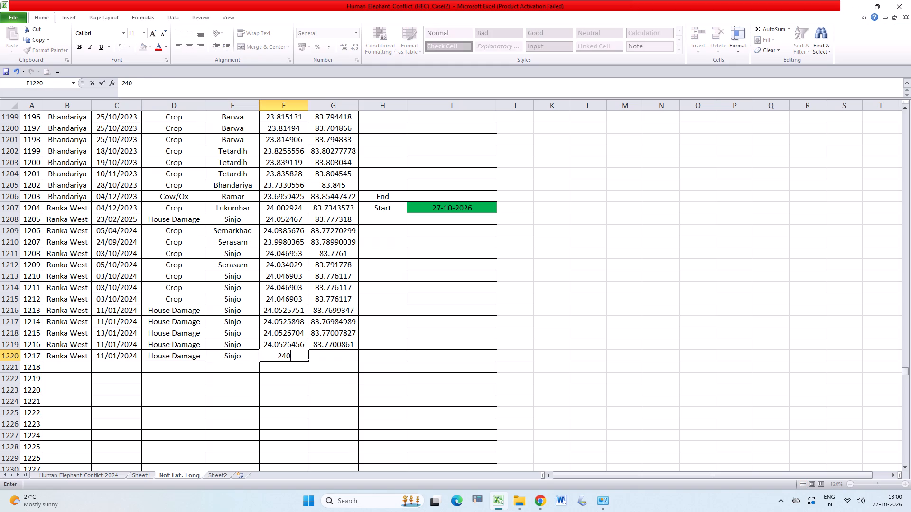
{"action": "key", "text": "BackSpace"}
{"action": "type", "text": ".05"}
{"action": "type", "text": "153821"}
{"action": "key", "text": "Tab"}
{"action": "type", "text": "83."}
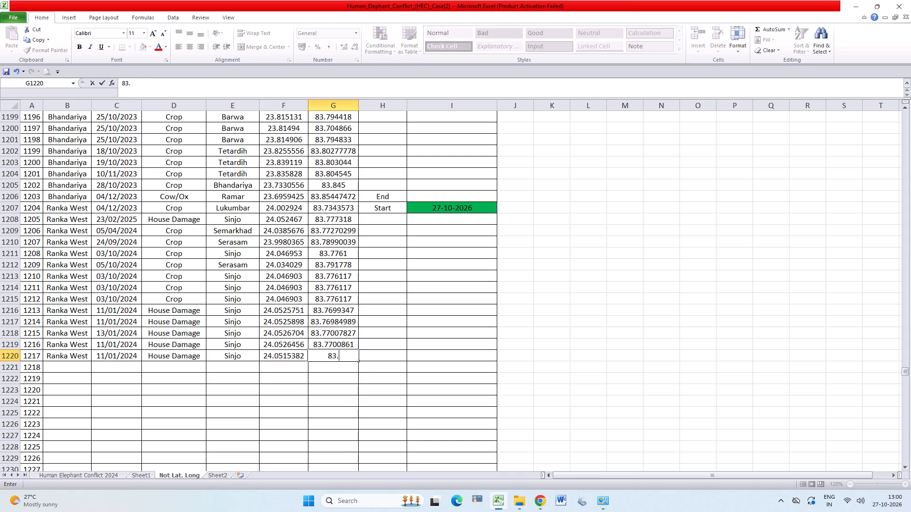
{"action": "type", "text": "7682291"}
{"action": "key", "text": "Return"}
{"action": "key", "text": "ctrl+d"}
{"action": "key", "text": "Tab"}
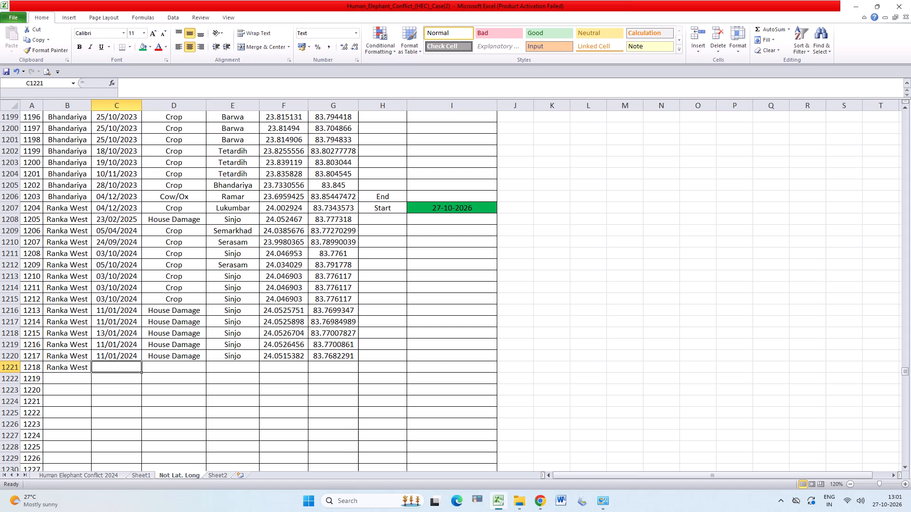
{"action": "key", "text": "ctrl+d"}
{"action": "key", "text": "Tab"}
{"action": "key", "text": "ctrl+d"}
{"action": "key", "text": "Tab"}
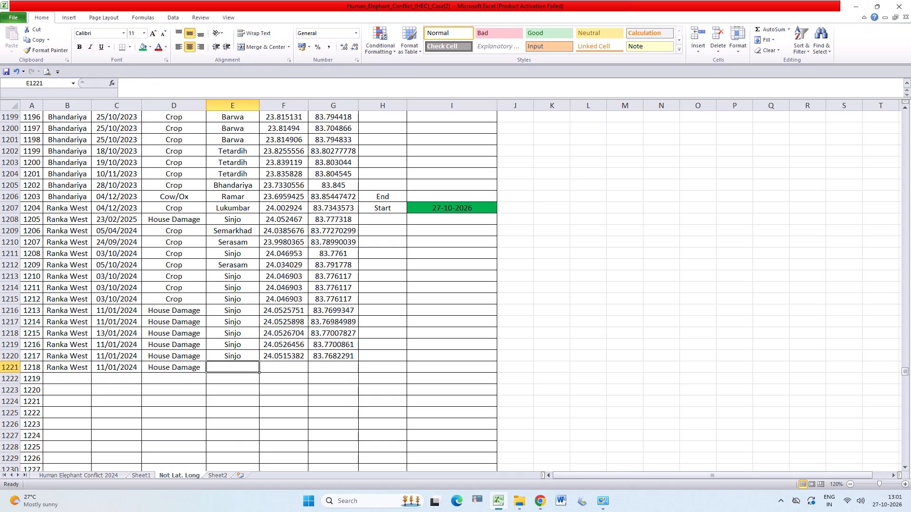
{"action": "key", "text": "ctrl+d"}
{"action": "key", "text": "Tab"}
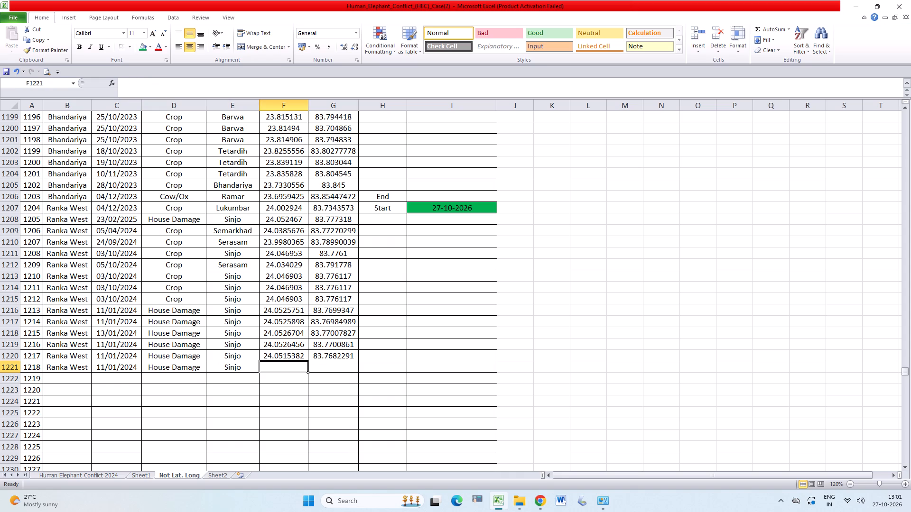
Complete the record in row 1221 with latitude 24.05256065 and longitude 83.76988207.
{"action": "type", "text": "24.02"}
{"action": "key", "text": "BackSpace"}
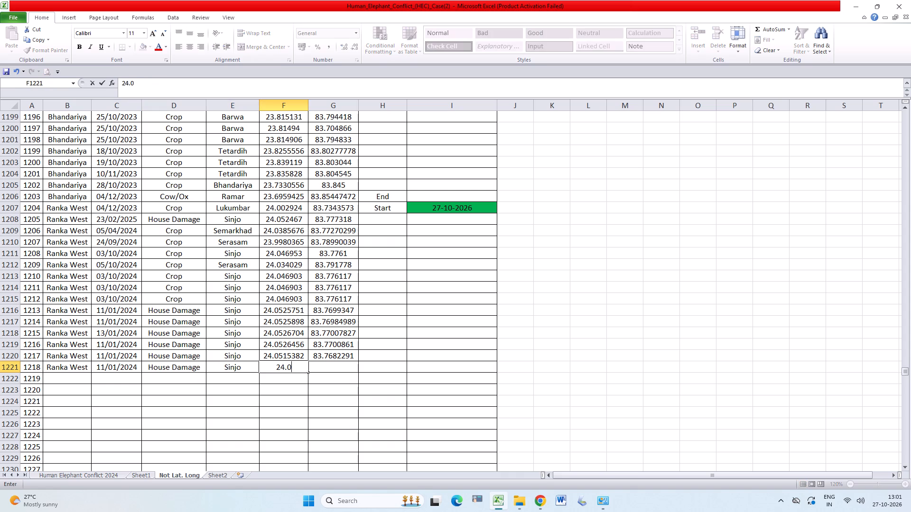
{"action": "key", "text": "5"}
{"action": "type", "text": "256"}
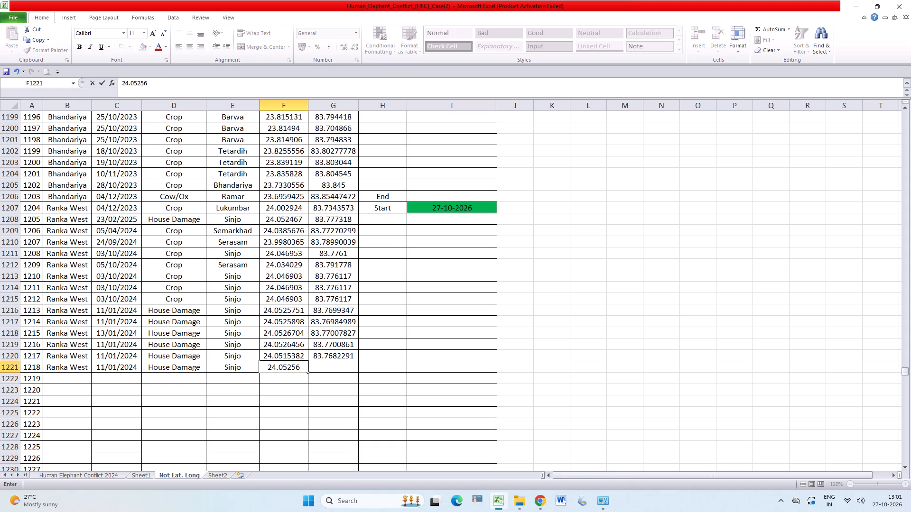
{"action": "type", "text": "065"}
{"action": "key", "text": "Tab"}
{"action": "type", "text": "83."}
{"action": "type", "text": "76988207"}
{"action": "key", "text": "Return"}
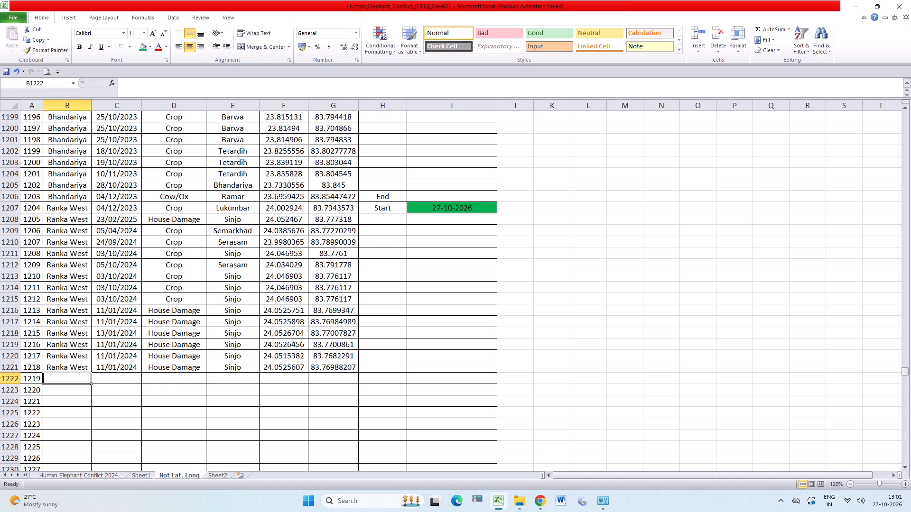
Start the record in row 1222 with Ranka West, date 30/11/2023, Crop and Sinjo, filling range and village from above.
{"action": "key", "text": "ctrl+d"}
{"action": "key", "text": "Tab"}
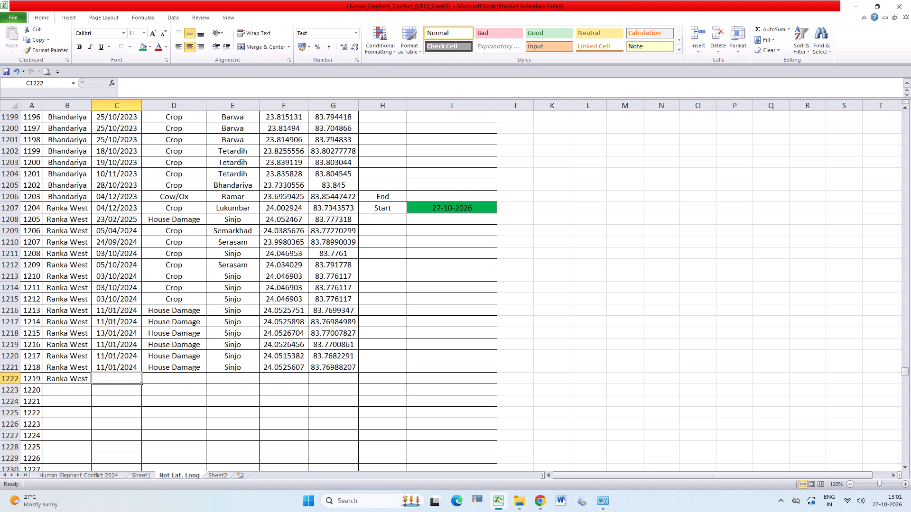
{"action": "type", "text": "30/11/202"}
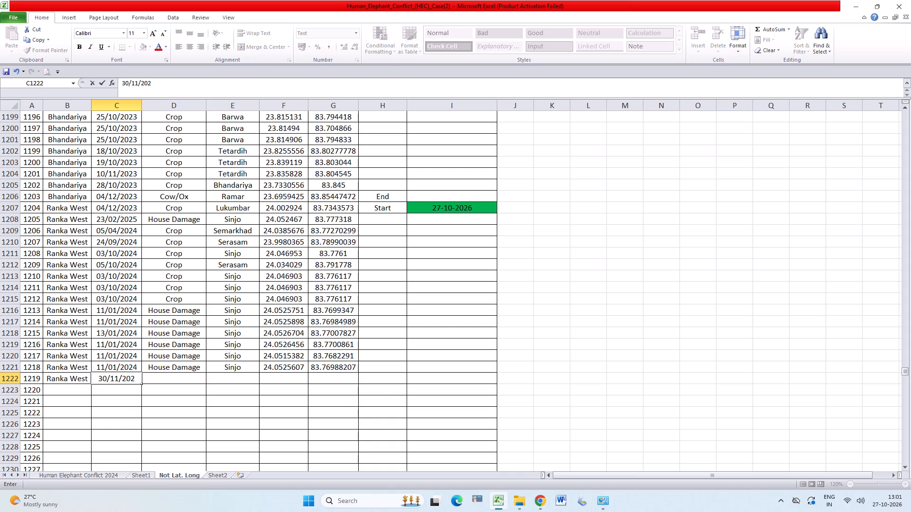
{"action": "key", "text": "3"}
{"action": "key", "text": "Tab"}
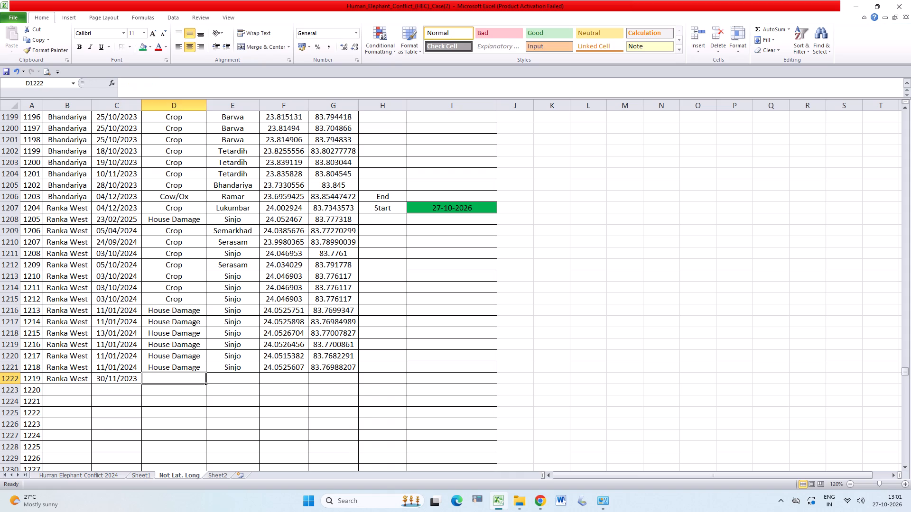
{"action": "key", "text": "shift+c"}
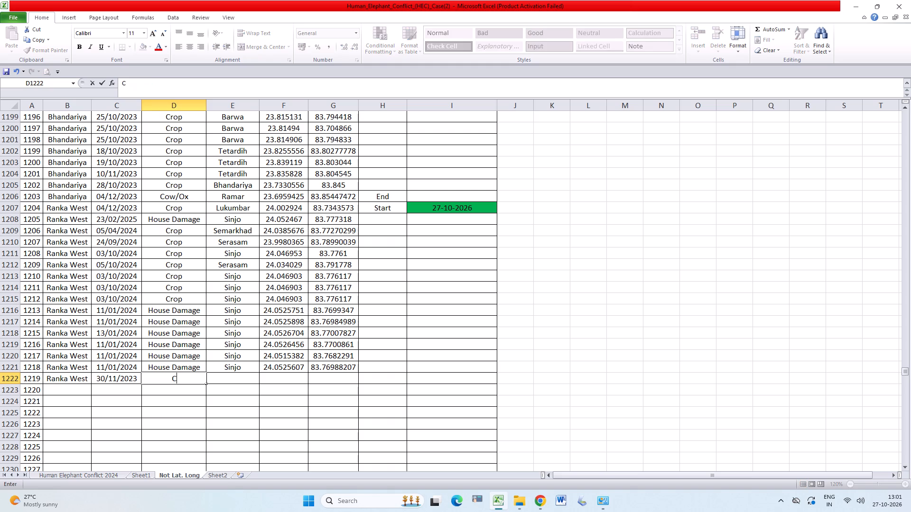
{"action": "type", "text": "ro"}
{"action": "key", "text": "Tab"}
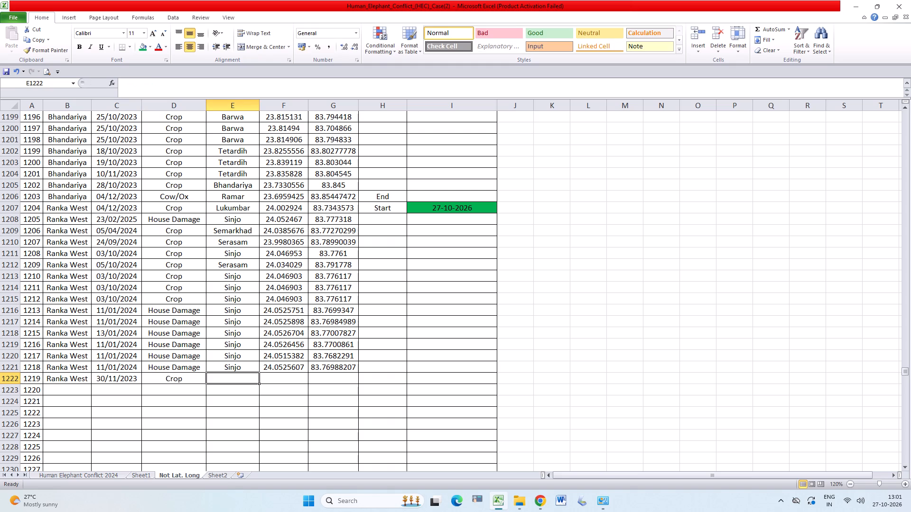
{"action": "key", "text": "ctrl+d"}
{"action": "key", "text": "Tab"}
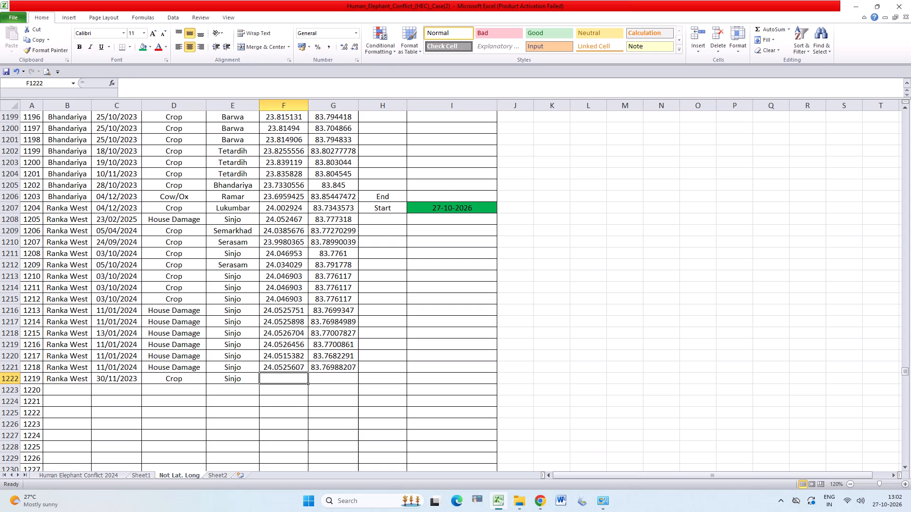
Complete the record in row 1222 with latitude 24.05290562 and longitude 83.77711754.
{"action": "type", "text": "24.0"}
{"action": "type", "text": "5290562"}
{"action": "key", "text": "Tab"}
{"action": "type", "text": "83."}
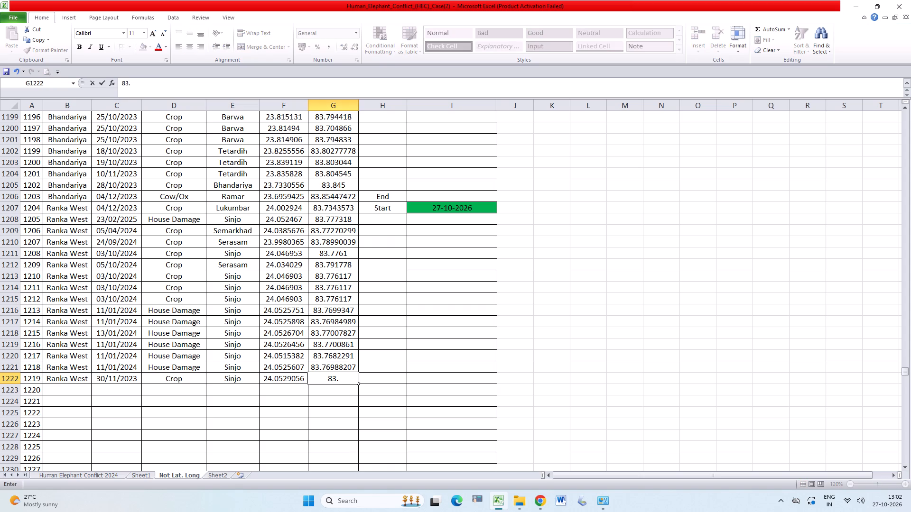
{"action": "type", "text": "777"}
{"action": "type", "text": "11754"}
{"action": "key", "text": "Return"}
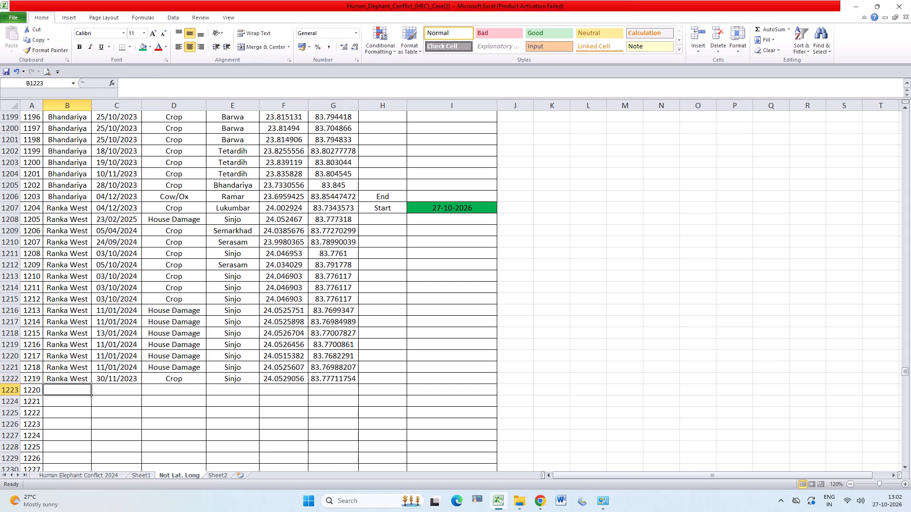
Start the record in row 1223 by filling Ranka West, 30/11/2023, Crop and Sinjo from the row above.
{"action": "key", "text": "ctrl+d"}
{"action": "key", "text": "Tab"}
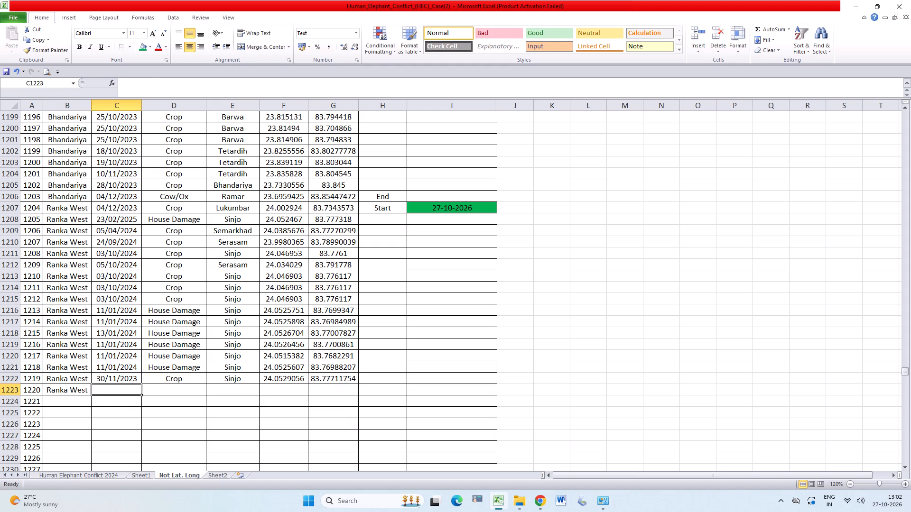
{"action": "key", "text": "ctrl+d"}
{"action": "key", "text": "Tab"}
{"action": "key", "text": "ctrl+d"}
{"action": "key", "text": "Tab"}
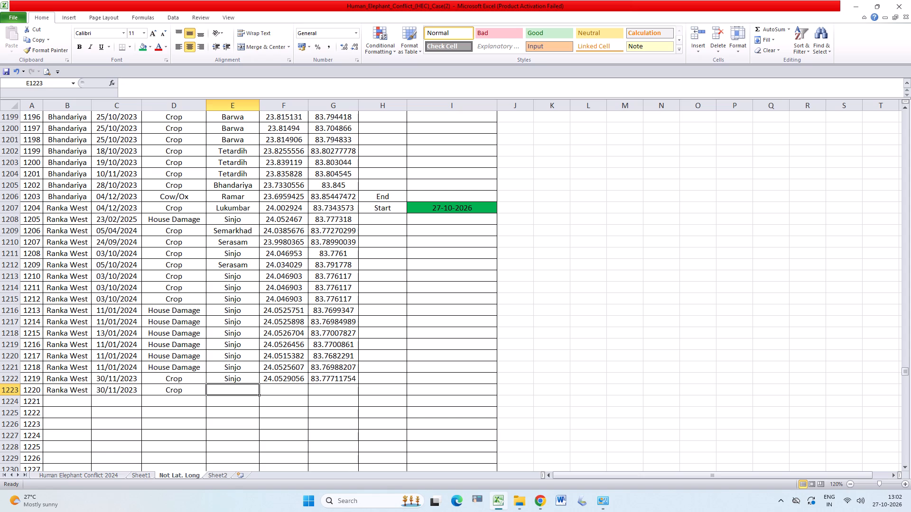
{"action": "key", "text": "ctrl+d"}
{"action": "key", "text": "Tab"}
Complete the record in row 1223 with latitude 24.05309041 and longitude 83.77711071.
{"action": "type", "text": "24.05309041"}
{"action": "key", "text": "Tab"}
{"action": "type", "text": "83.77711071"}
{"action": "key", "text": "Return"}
Start the record in row 1224 with date 15/02/2025, filling Ranka West, Crop and Sinjo from the row above.
{"action": "key", "text": "ctrl+d"}
{"action": "key", "text": "Tab"}
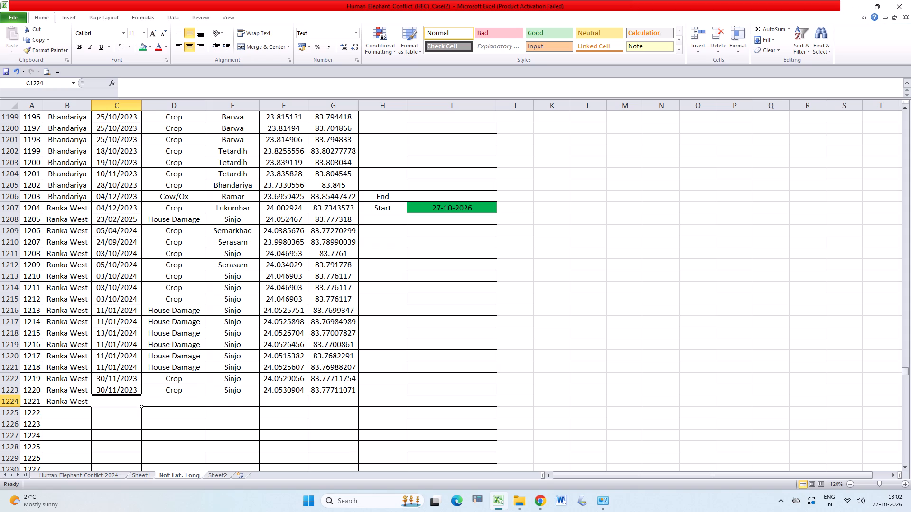
{"action": "type", "text": "15/02/2025"}
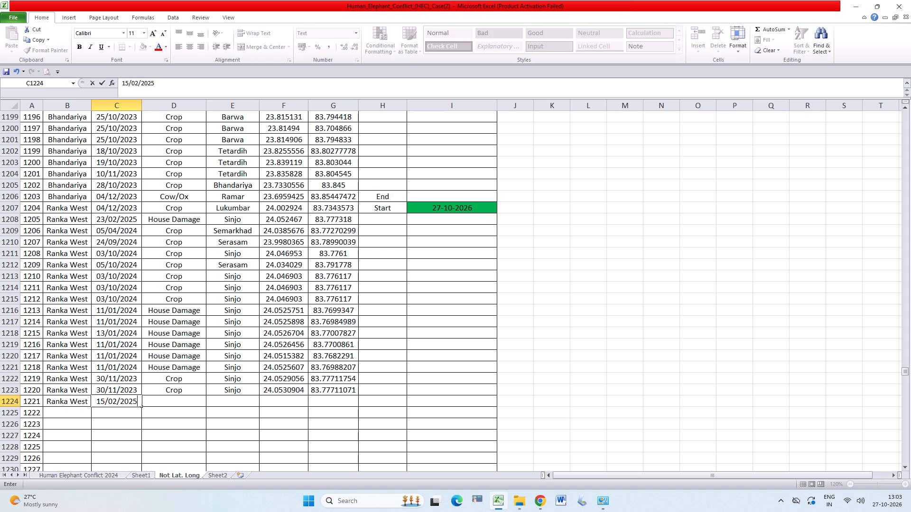
{"action": "key", "text": "Tab"}
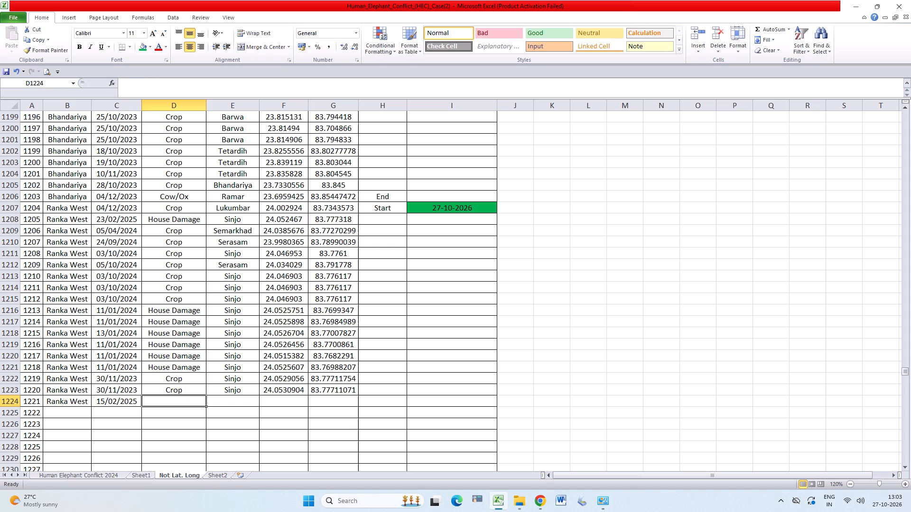
{"action": "key", "text": "ctrl+d"}
{"action": "key", "text": "Tab"}
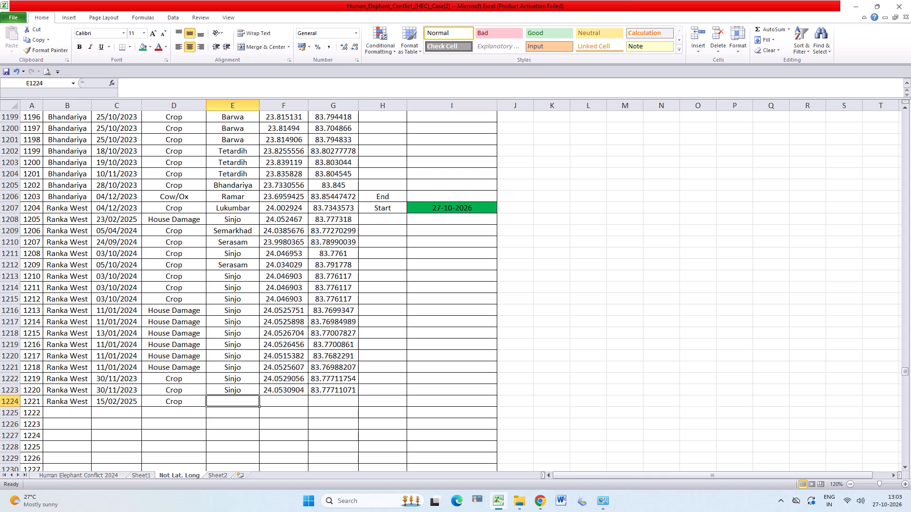
{"action": "key", "text": "ctrl+d"}
{"action": "key", "text": "Tab"}
Complete the record in row 1224 with latitude 24.053352 and longitude 83.773228, and save the workbook.
{"action": "type", "text": "24.05"}
{"action": "type", "text": "3352"}
{"action": "key", "text": "Tab"}
{"action": "type", "text": "/8"}
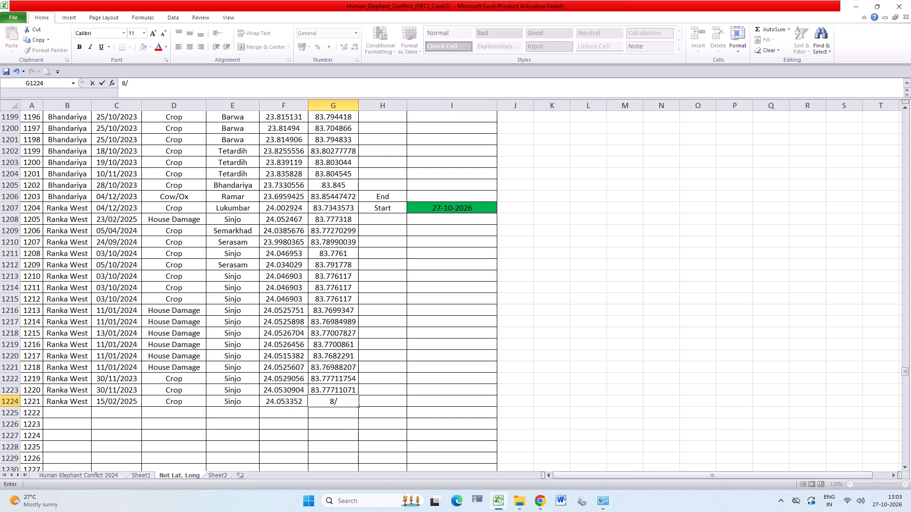
{"action": "key", "text": "BackSpace"}
{"action": "type", "text": "3."}
{"action": "type", "text": "773228"}
{"action": "key", "text": "Return"}
{"action": "key", "text": "ctrl+s"}
Start the record in row 1225 with date 23/02/2025 and House Damage, filling Ranka West and Sinjo from the row above.
{"action": "key", "text": "ctrl+d"}
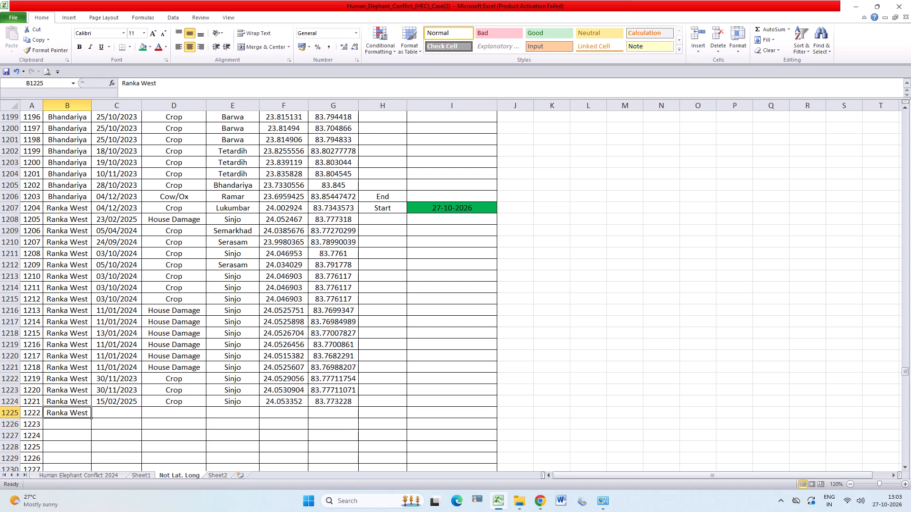
{"action": "key", "text": "ctrl+s"}
{"action": "key", "text": "ctrl+d"}
{"action": "key", "text": "Tab"}
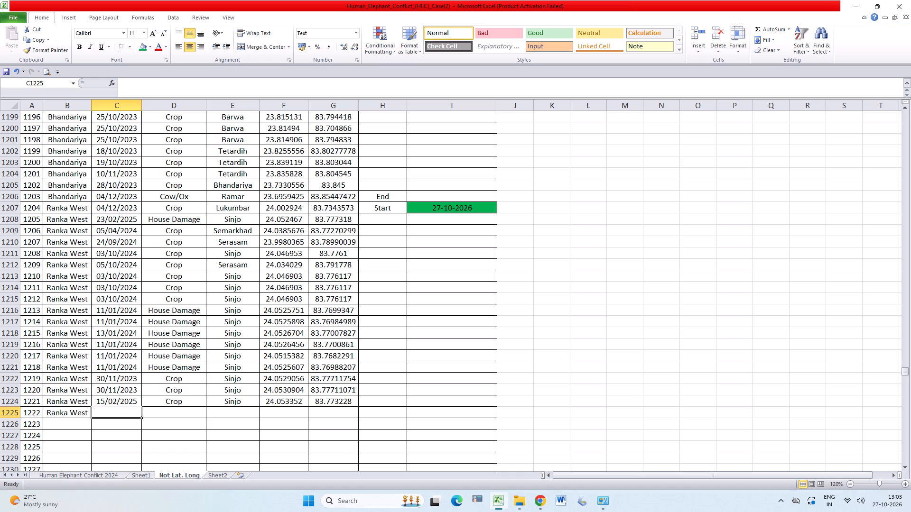
{"action": "type", "text": "23"}
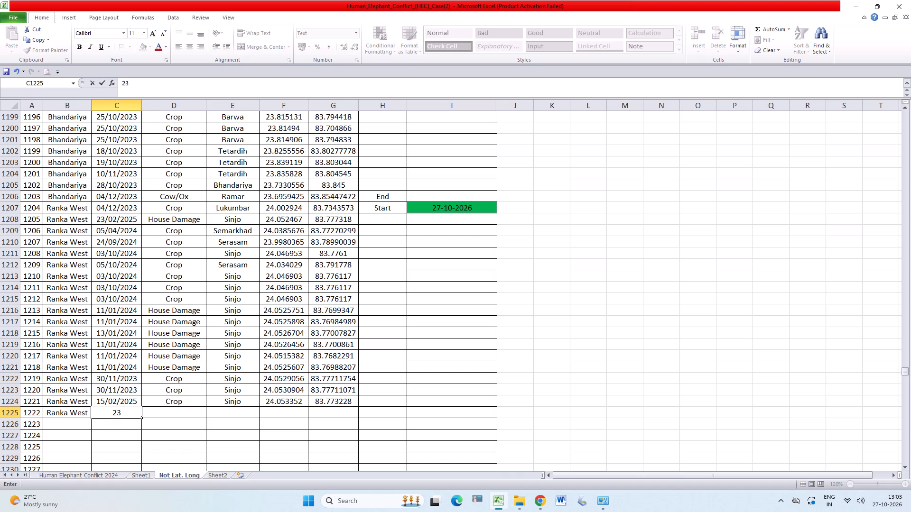
{"action": "type", "text": "/02/2025"}
{"action": "key", "text": "Tab"}
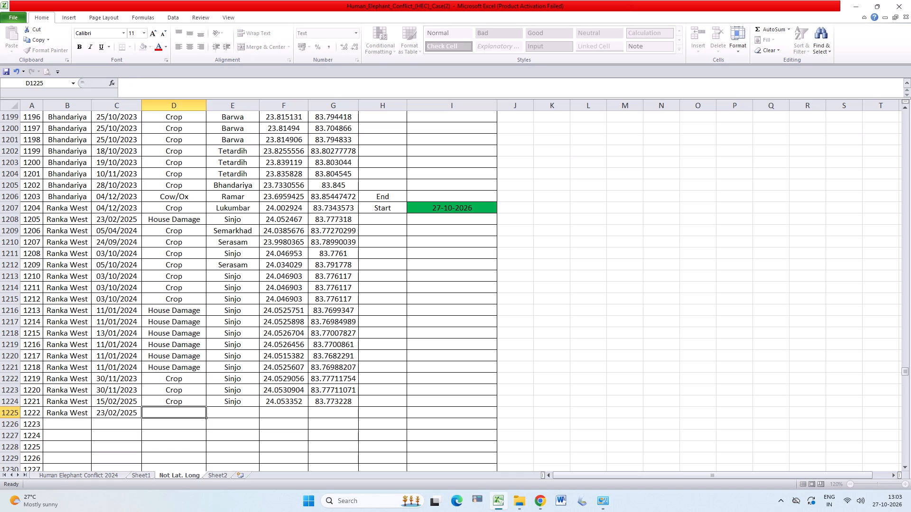
{"action": "key", "text": "ctrl+d"}
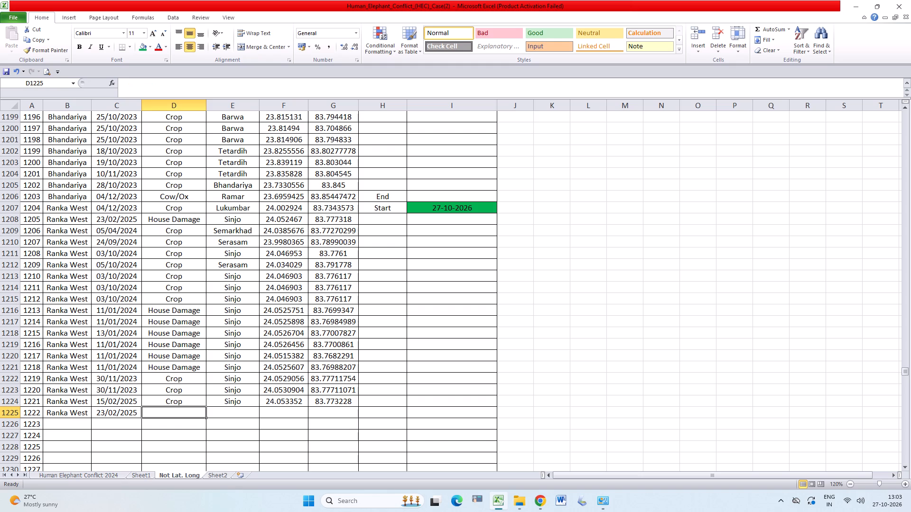
{"action": "key", "text": "BackSpace"}
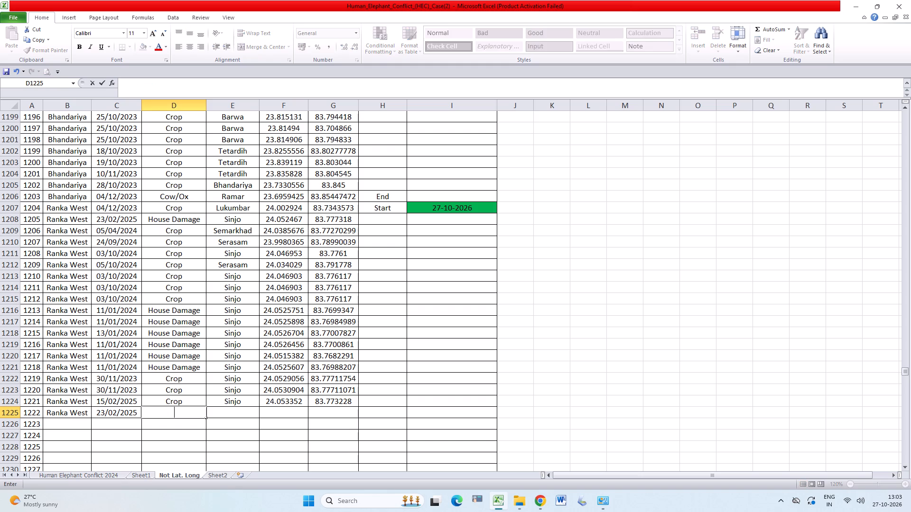
{"action": "key", "text": "BackSpace"}
{"action": "key", "text": "BackSpace"}
{"action": "key", "text": "h"}
{"action": "key", "text": "Tab"}
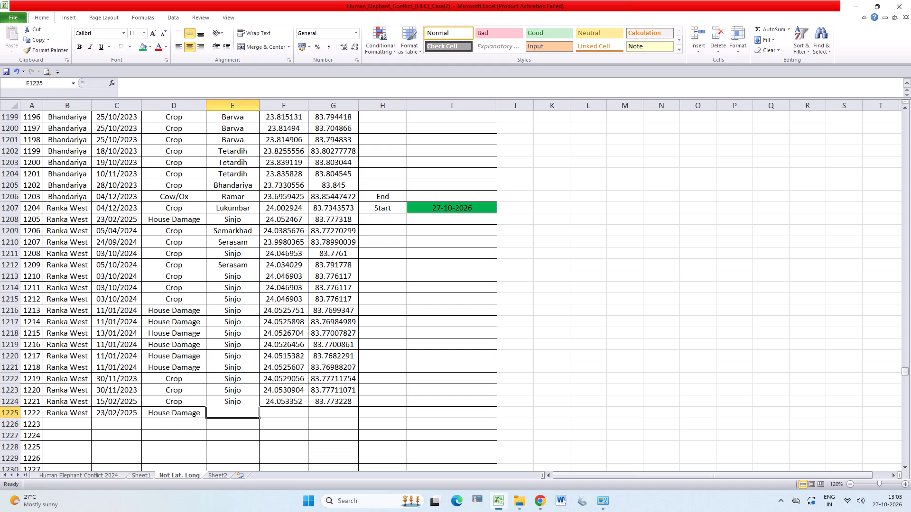
{"action": "key", "text": "ctrl+d"}
{"action": "key", "text": "Tab"}
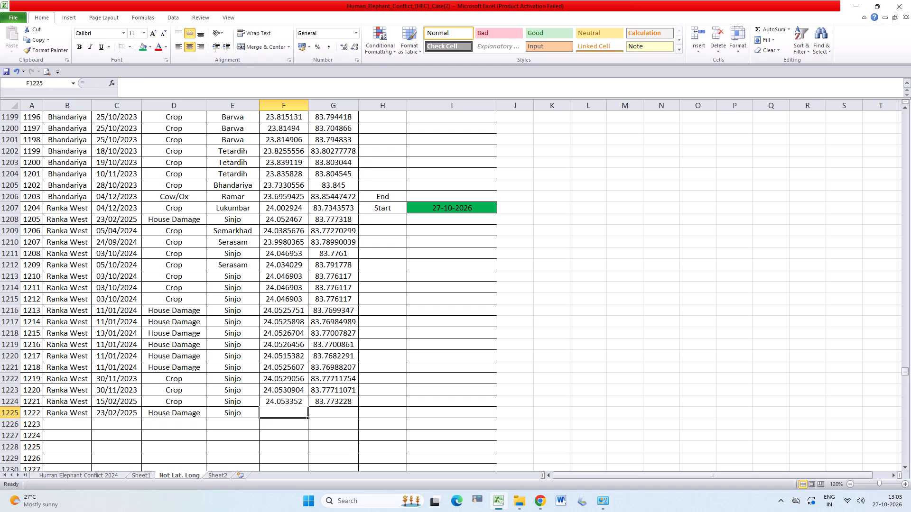
Complete the record in row 1225 with latitude 24.052492 and longitude 83.777025.
{"action": "type", "text": "24.052492"}
{"action": "key", "text": "Tab"}
{"action": "type", "text": "83.777025"}
{"action": "key", "text": "Return"}
Start the record in row 1226 with date 04/10/2024 and Crop, filling Ranka West and Sinjo from the row above.
{"action": "key", "text": "ctrl+d"}
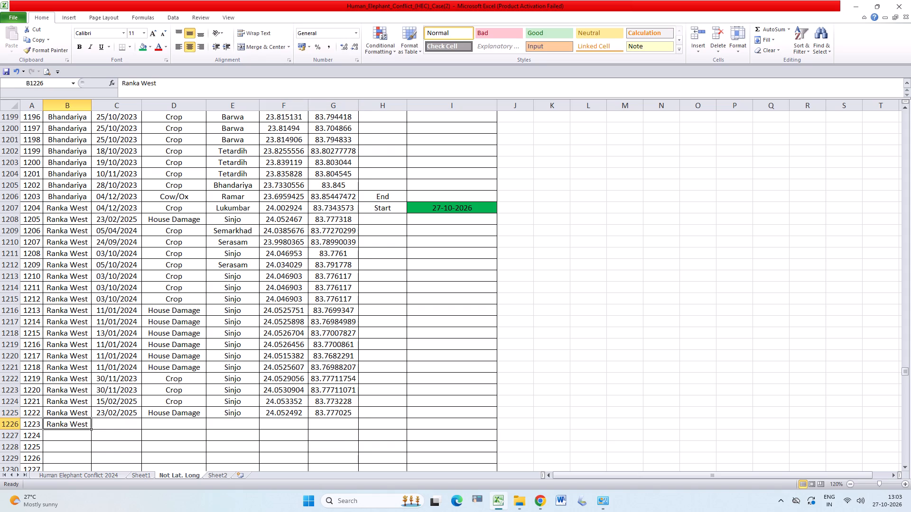
{"action": "key", "text": "Tab"}
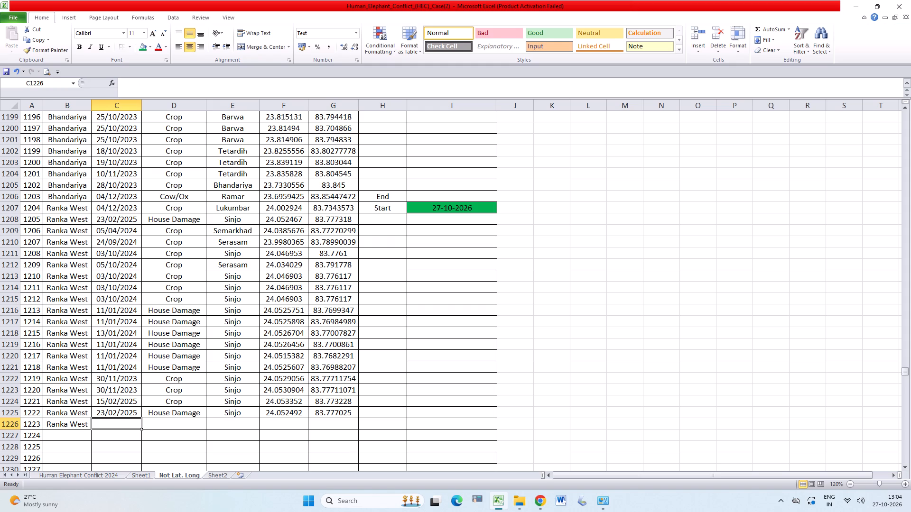
{"action": "type", "text": "04/"}
{"action": "type", "text": "10/2024"}
{"action": "key", "text": "Tab"}
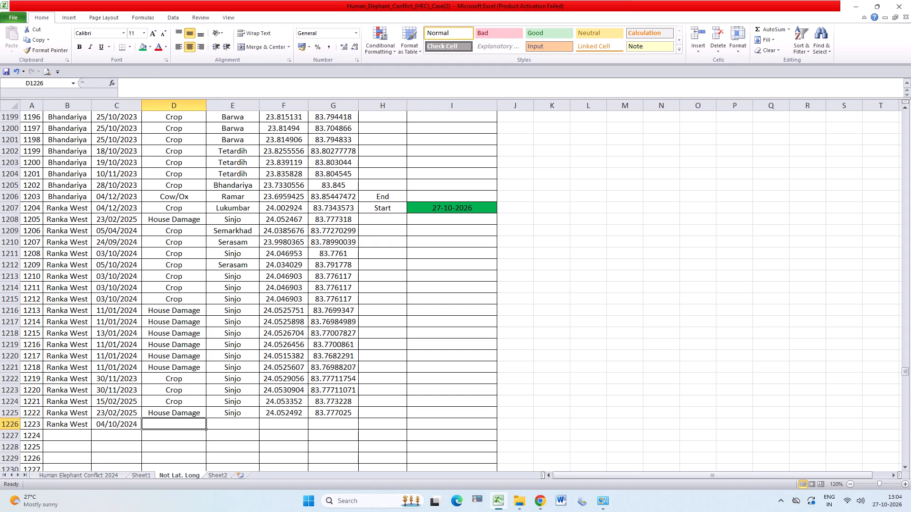
{"action": "type", "text": "Cro"}
{"action": "key", "text": "Tab"}
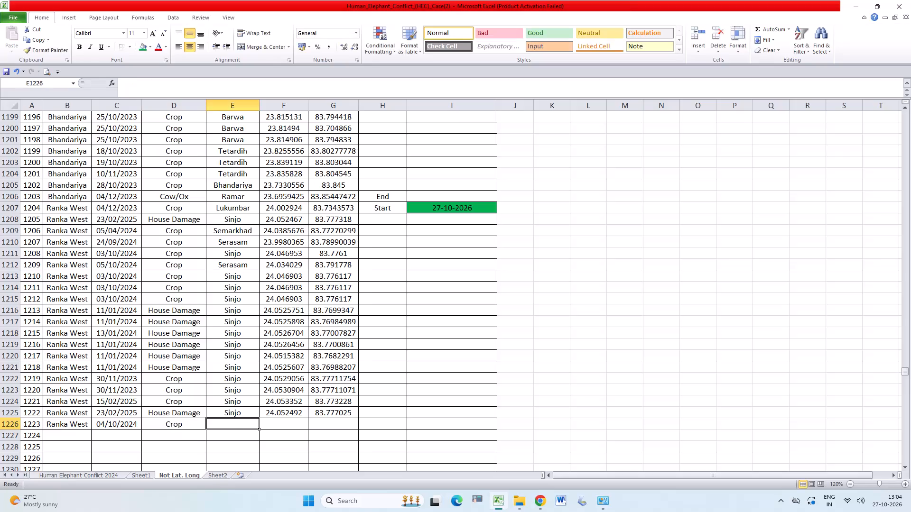
{"action": "key", "text": "ctrl+d"}
{"action": "key", "text": "Tab"}
Complete the record in row 1226 with latitude 24.048478 and longitude 83.773257.
{"action": "key", "text": "1"}
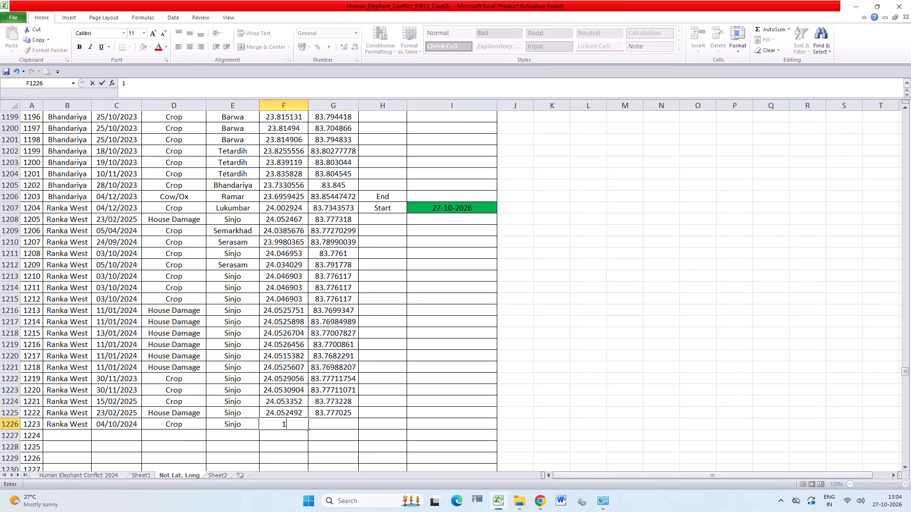
{"action": "key", "text": "BackSpace"}
{"action": "type", "text": "24."}
{"action": "type", "text": "048478"}
{"action": "key", "text": "Tab"}
{"action": "type", "text": "83.773257"}
{"action": "key", "text": "Return"}
Start the record in row 1227 with date 05/04/2024 and village Semarkhad, filling Ranka West and Crop from the row above.
{"action": "key", "text": "ctrl+d"}
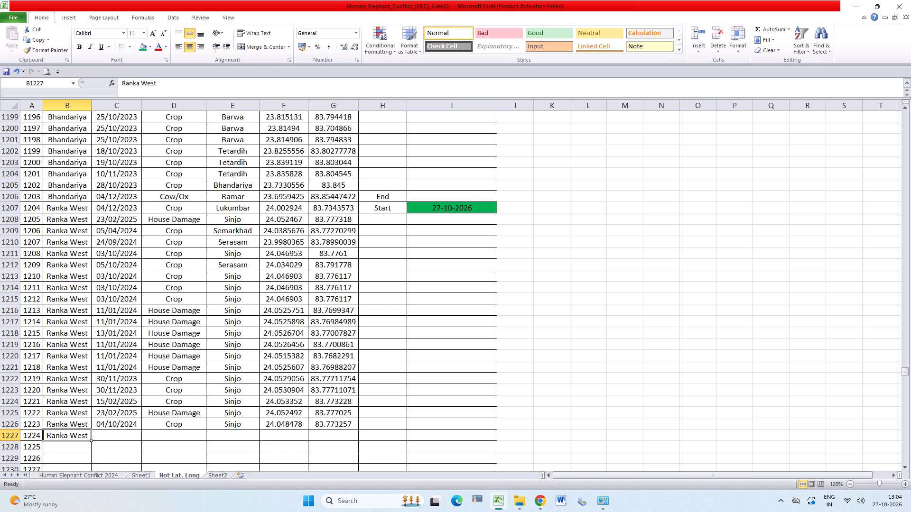
{"action": "key", "text": "Tab"}
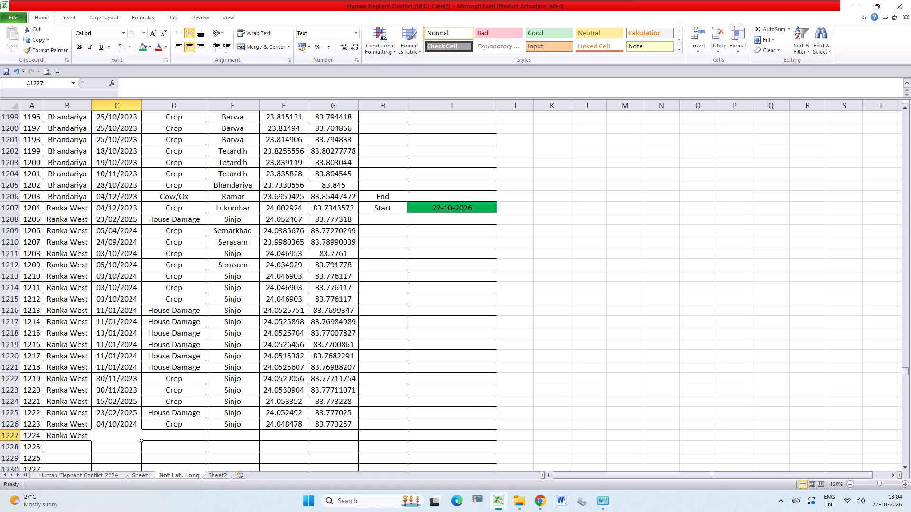
{"action": "type", "text": "05/04/2024"}
{"action": "key", "text": "Tab"}
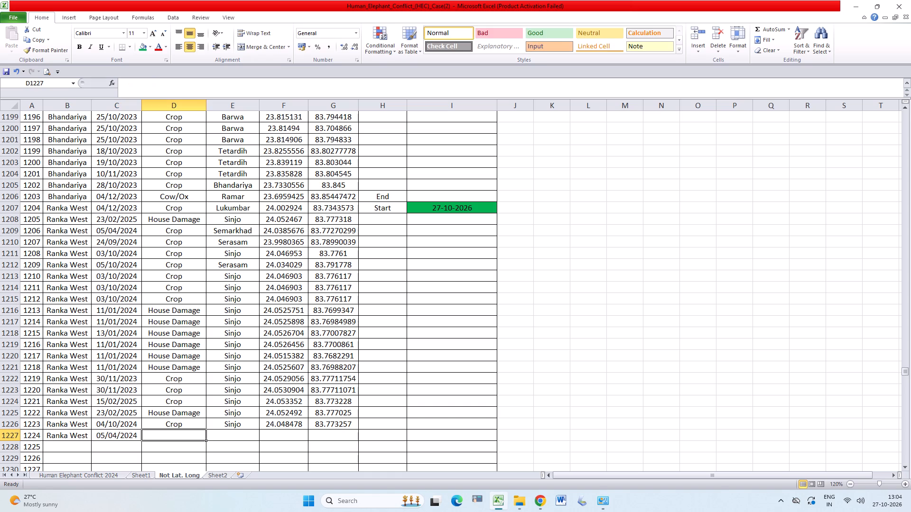
{"action": "key", "text": "ctrl+d"}
{"action": "key", "text": "Tab"}
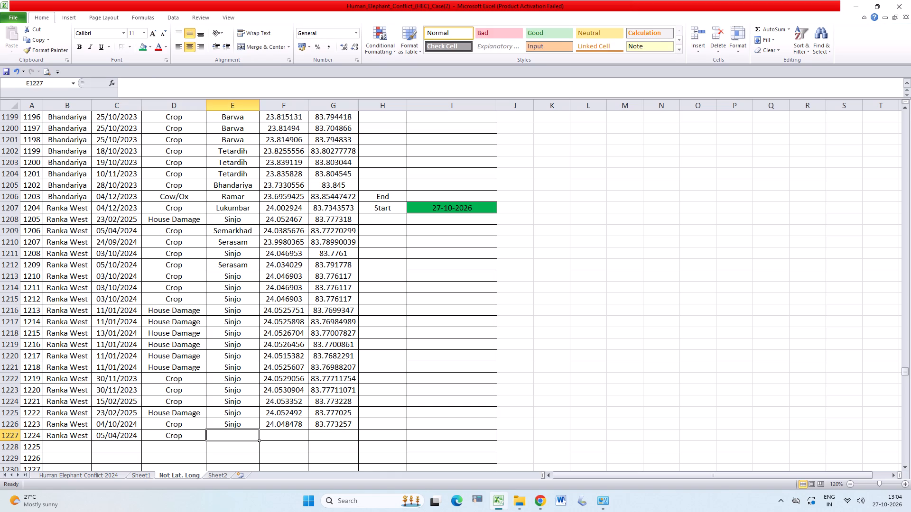
{"action": "type", "text": "Se"}
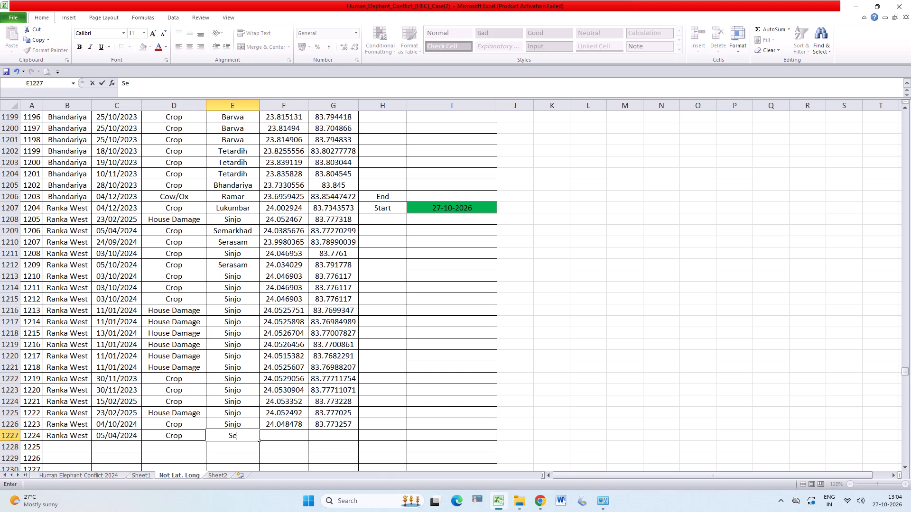
{"action": "key", "text": "m"}
{"action": "key", "text": "Tab"}
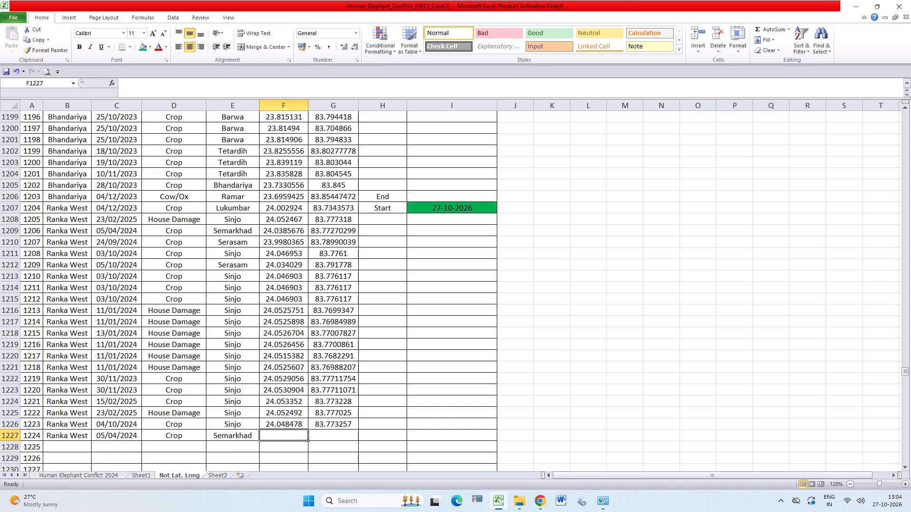
Complete the record in row 1227 with latitude 24.03844992 and longitude 83.77256799.
{"action": "type", "text": "24."}
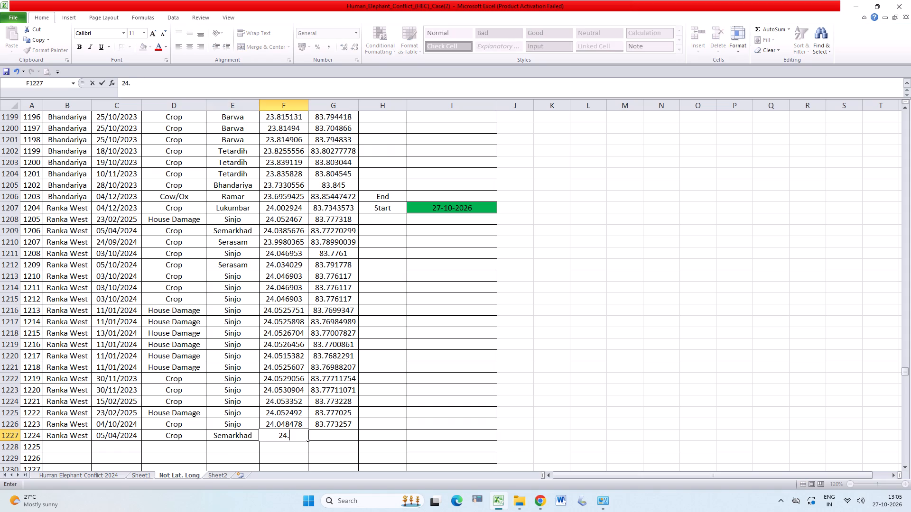
{"action": "type", "text": "0384"}
{"action": "type", "text": "4992"}
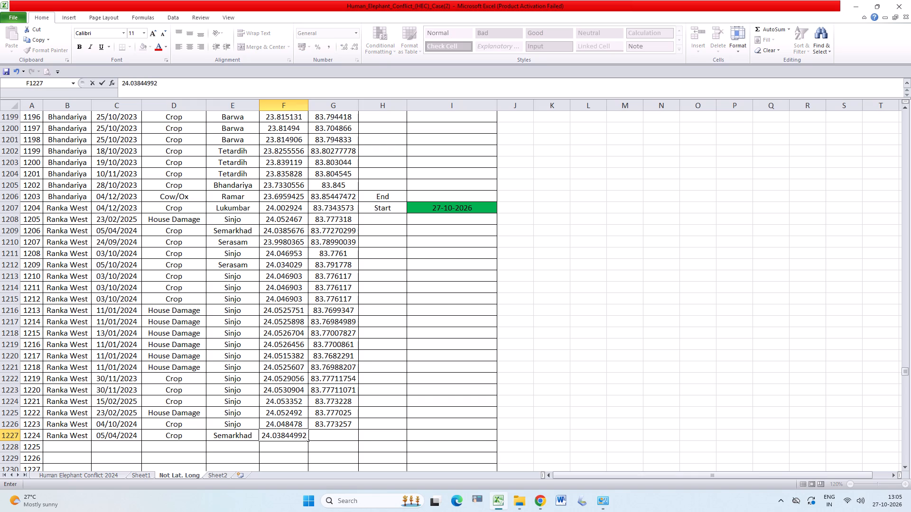
{"action": "key", "text": "Tab"}
{"action": "type", "text": "83.772596"}
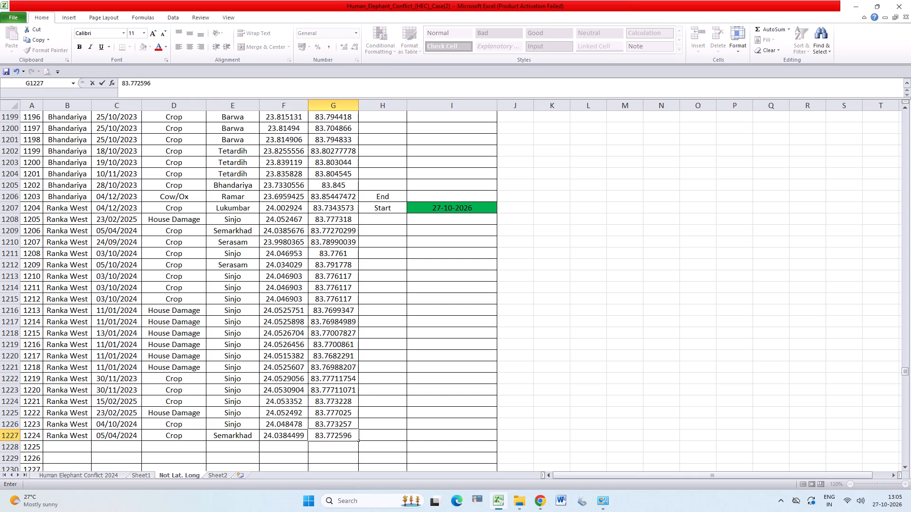
{"action": "key", "text": "BackSpace"}
{"action": "key", "text": "BackSpace"}
{"action": "type", "text": "67"}
{"action": "type", "text": "99"}
{"action": "key", "text": "Return"}
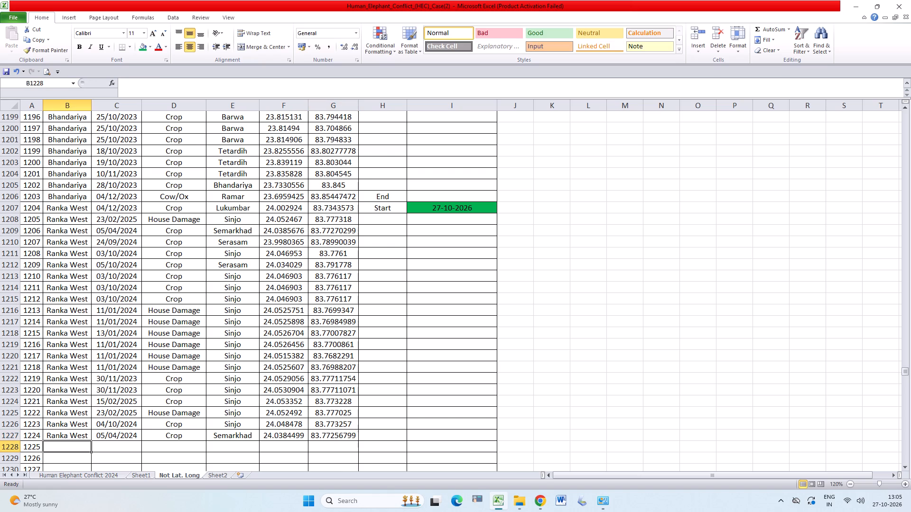
Start the record in row 1228 by filling Ranka West, 05/04/2024, Crop and Semarkhad from the row above.
{"action": "key", "text": "ctrl+d"}
{"action": "key", "text": "Tab"}
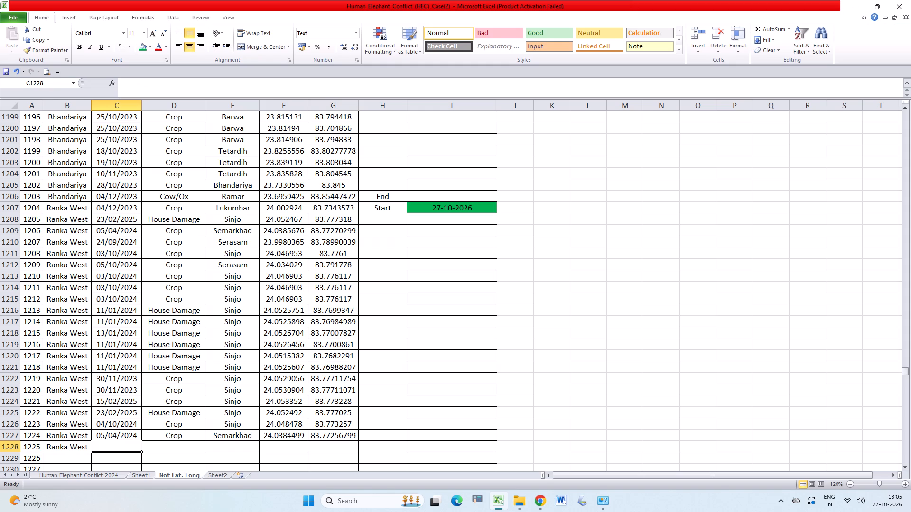
{"action": "key", "text": "ctrl+d"}
{"action": "key", "text": "Tab"}
{"action": "key", "text": "ctrl+d"}
{"action": "key", "text": "Tab"}
{"action": "key", "text": "ctrl+d"}
{"action": "key", "text": "Tab"}
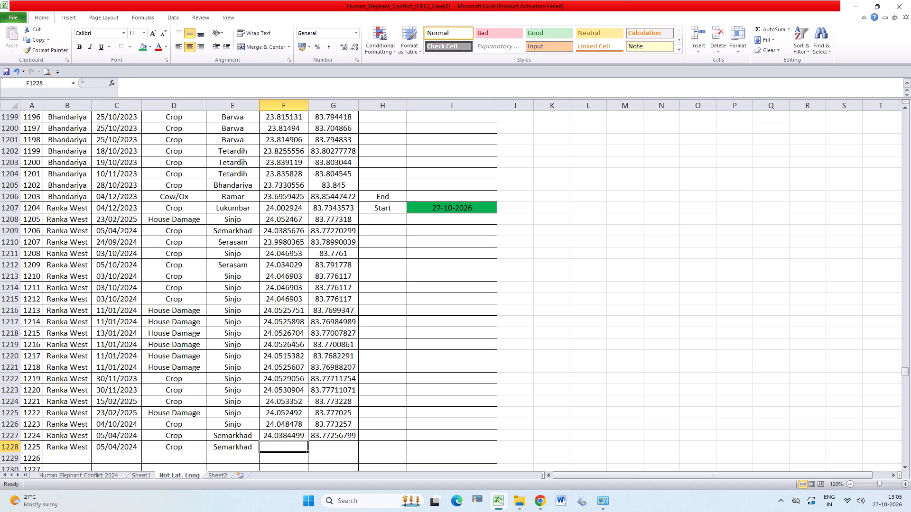
Complete the record in row 1228 with latitude 24.03844759 and longitude 83.77271802.
{"action": "type", "text": "24.03844759"}
{"action": "key", "text": "Tab"}
{"action": "type", "text": "83.77271802"}
{"action": "key", "text": "Return"}
Start the record in row 1229 with date 31/03/2024 and village Sinjo, filling Ranka West and Crop from the row above.
{"action": "key", "text": "ctrl+d"}
{"action": "key", "text": "Tab"}
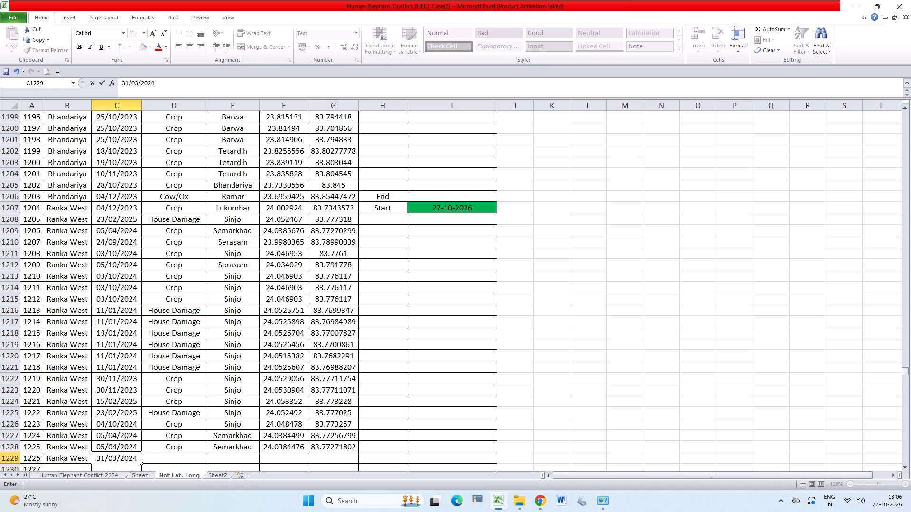
{"action": "key", "text": "Tab"}
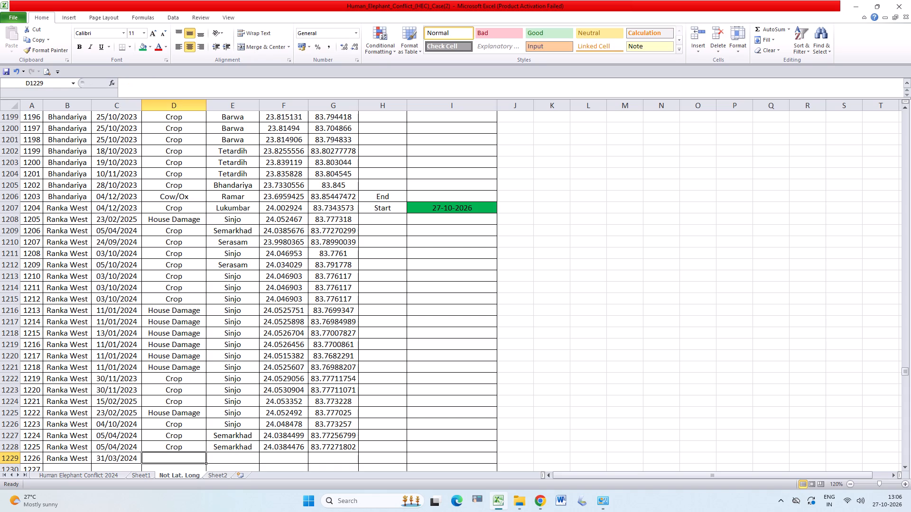
{"action": "key", "text": "ctrl+d"}
{"action": "key", "text": "Tab"}
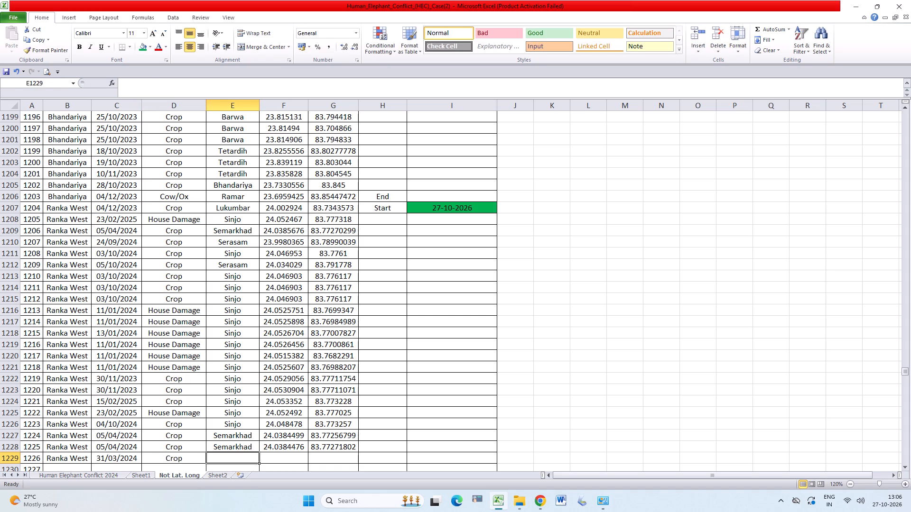
{"action": "type", "text": "sIN"}
{"action": "key", "text": "Tab"}
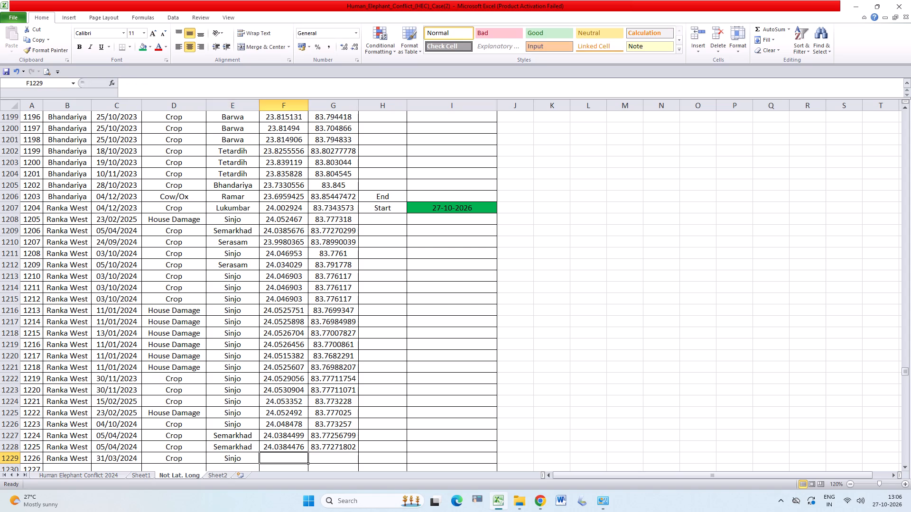
Complete the record in row 1229 with latitude 24.0474 and longitude 83.776612.
{"action": "type", "text": "24."}
{"action": "type", "text": "0474"}
{"action": "key", "text": "Tab"}
{"action": "type", "text": "83.776612"}
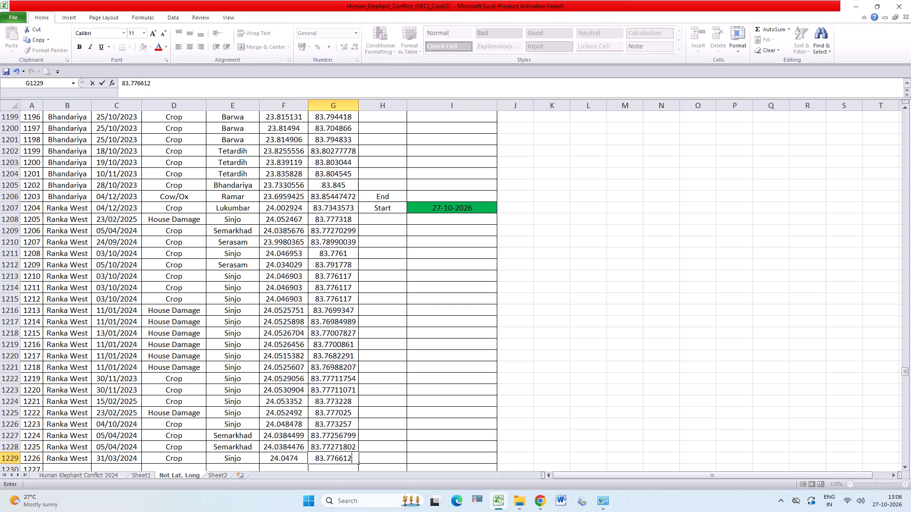
{"action": "key", "text": "Return"}
Start the record in row 1230 with date 30/12/2024 and damage type Goat, filling Ranka West from the row above.
{"action": "key", "text": "ctrl+d"}
{"action": "key", "text": "Tab"}
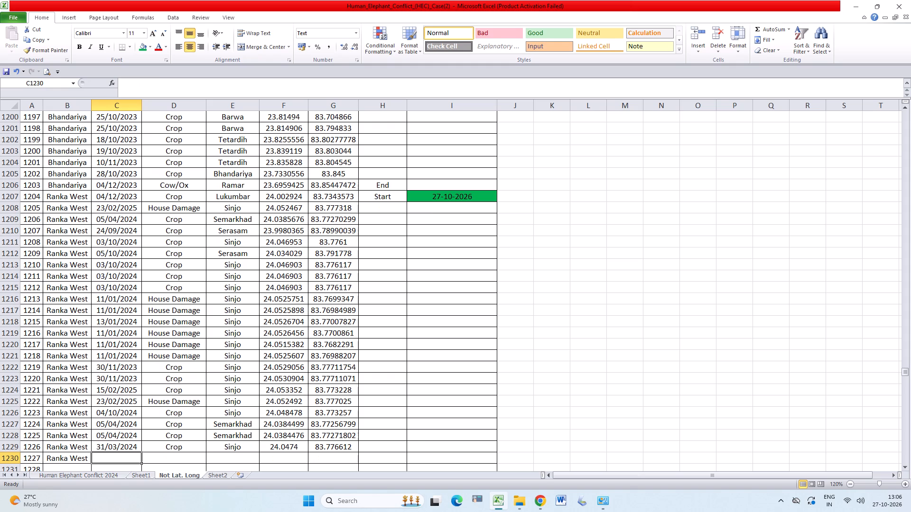
{"action": "type", "text": "30/12/2024"}
{"action": "key", "text": "Tab"}
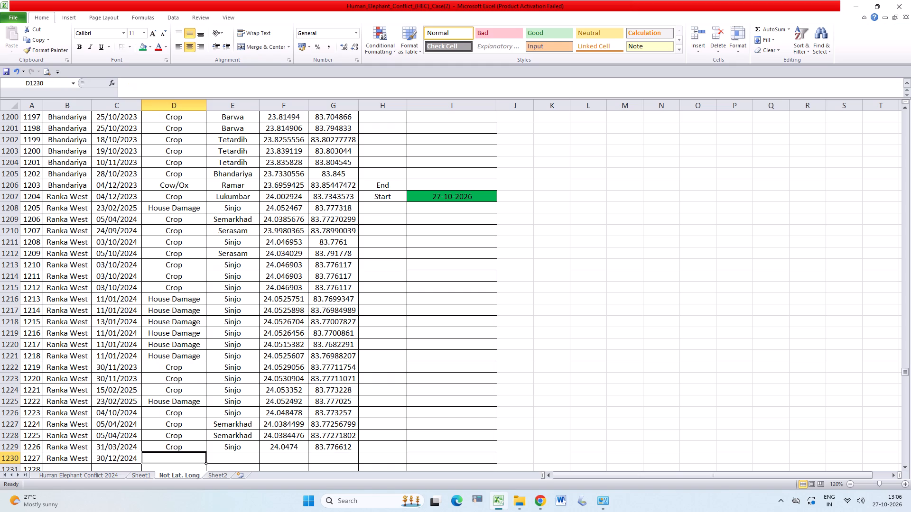
{"action": "type", "text": "gIA"}
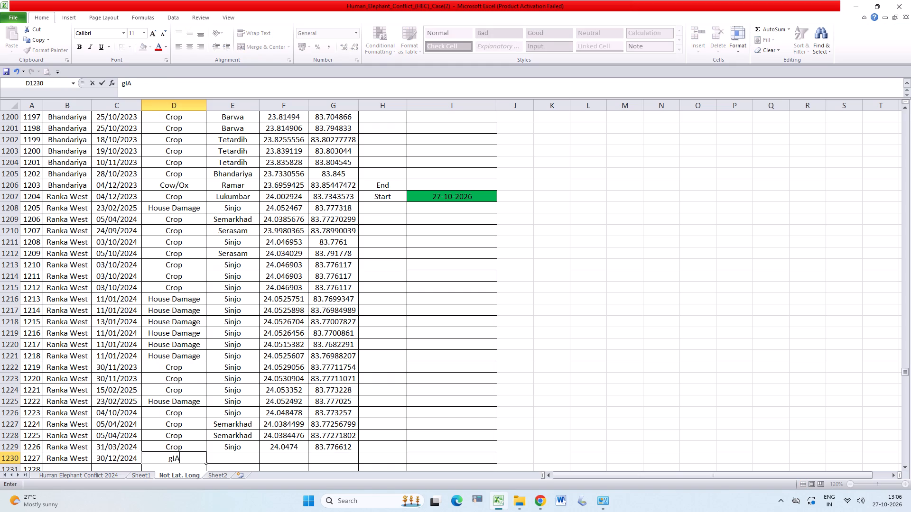
{"action": "key", "text": "BackSpace"}
{"action": "key", "text": "BackSpace"}
{"action": "type", "text": "Goa"}
{"action": "key", "text": "t"}
{"action": "key", "text": "Tab"}
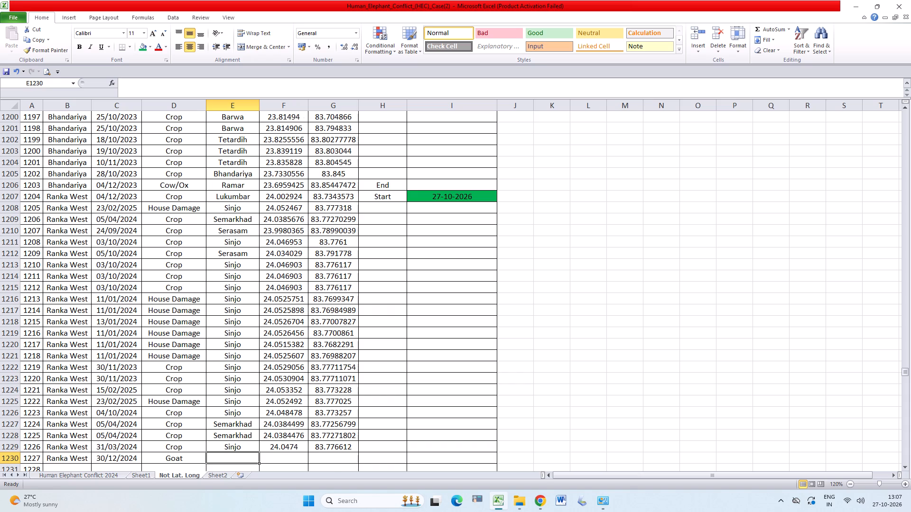
Look through the earlier records up to the sheet's header and back down to row 1230, examining their entries.
{"action": "scroll", "coordinate": [333, 330], "scroll_direction": "up", "scroll_amount": 17}
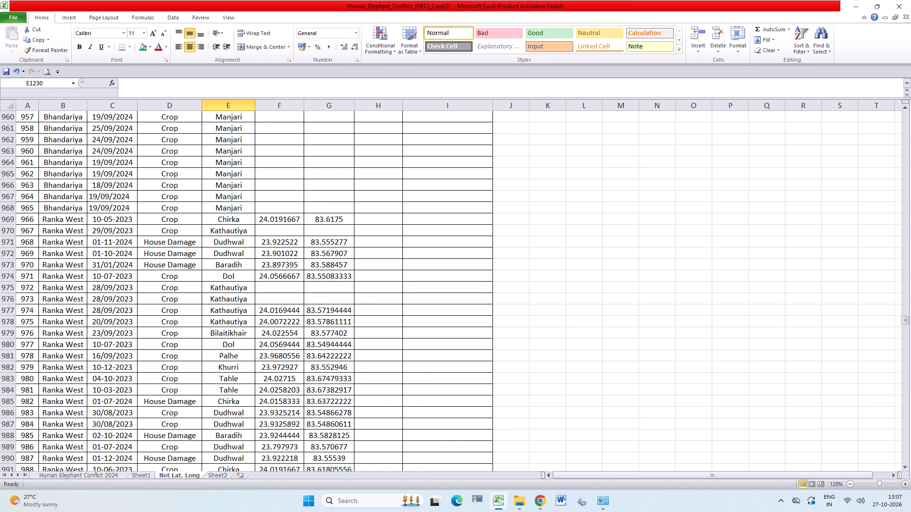
{"action": "scroll", "coordinate": [335, 329], "scroll_direction": "up", "scroll_amount": 16}
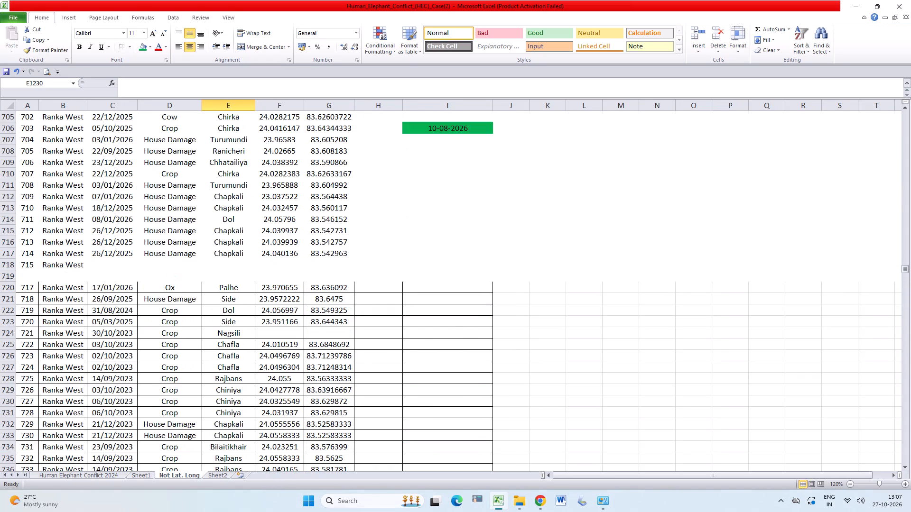
{"action": "scroll", "coordinate": [344, 322], "scroll_direction": "up", "scroll_amount": 17}
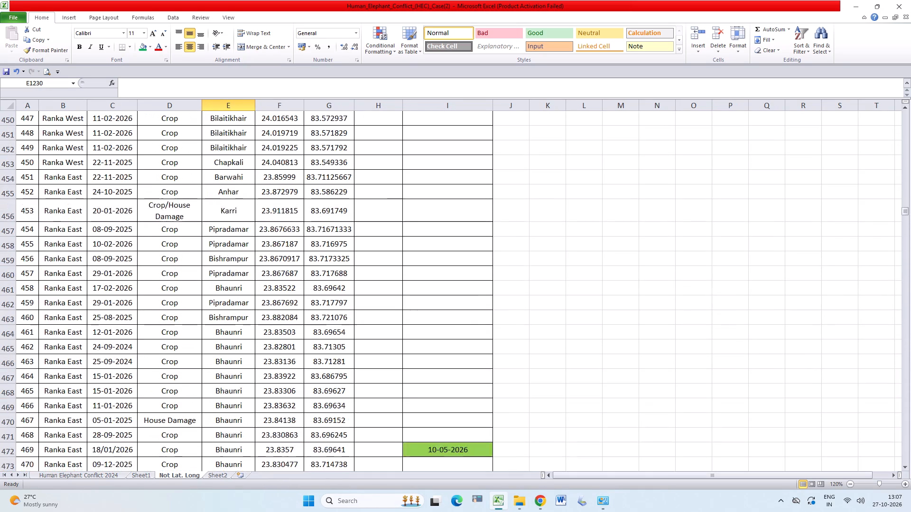
{"action": "scroll", "coordinate": [344, 322], "scroll_direction": "up", "scroll_amount": 2}
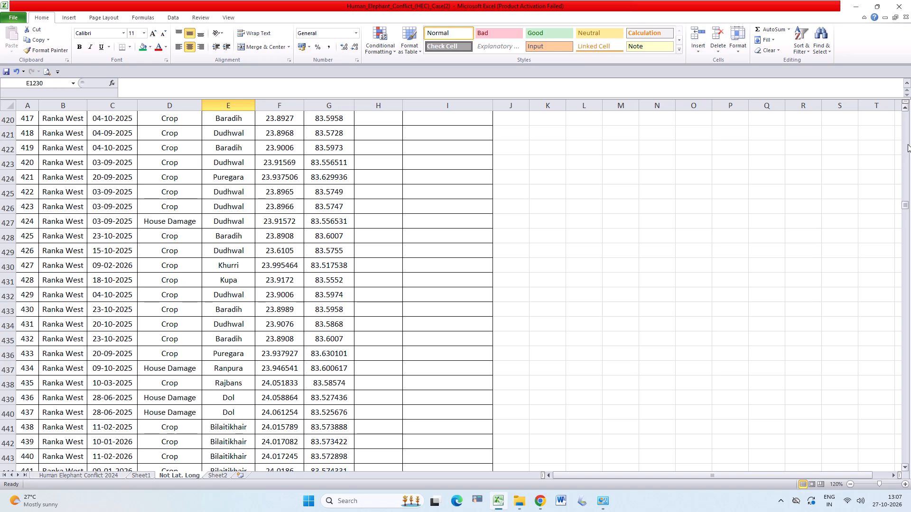
{"action": "triple_click", "coordinate": [908, 136]}
{"action": "left_click", "coordinate": [908, 136]}
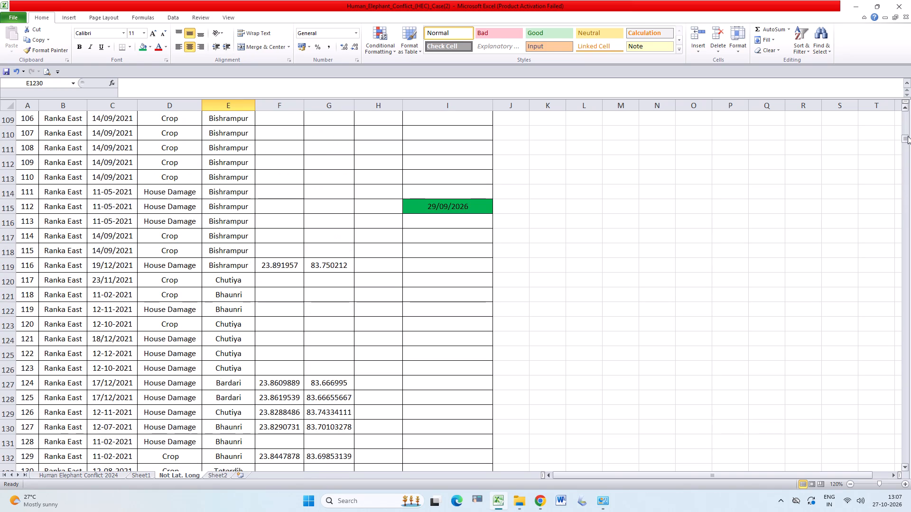
{"action": "scroll", "coordinate": [241, 210], "scroll_direction": "up", "scroll_amount": 11}
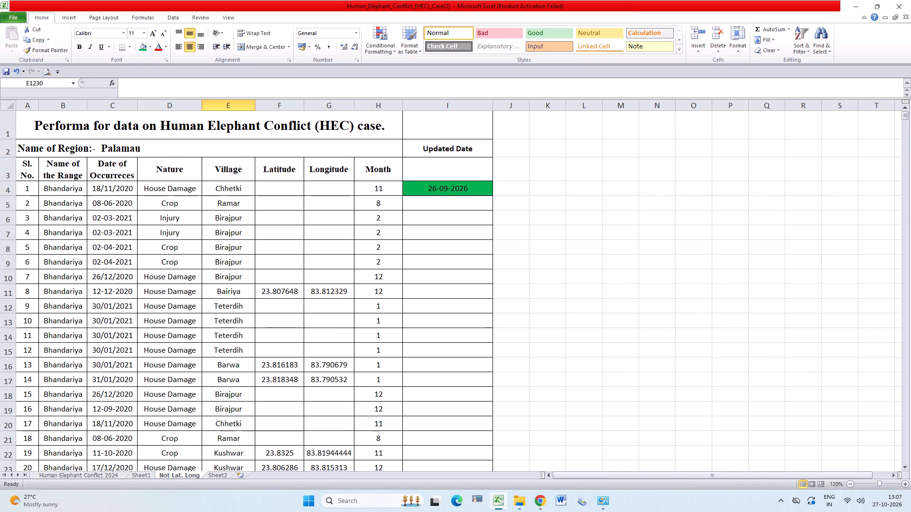
{"action": "scroll", "coordinate": [241, 210], "scroll_direction": "down", "scroll_amount": 5}
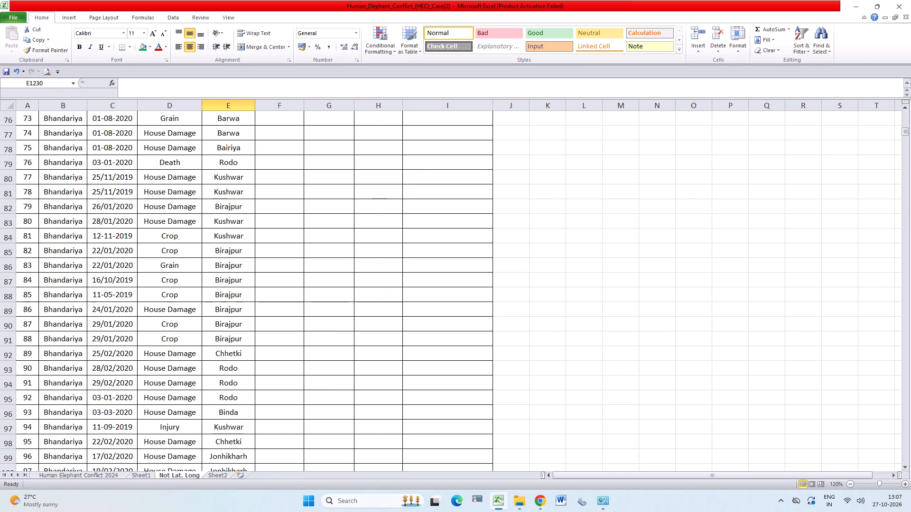
{"action": "scroll", "coordinate": [241, 210], "scroll_direction": "down", "scroll_amount": 5}
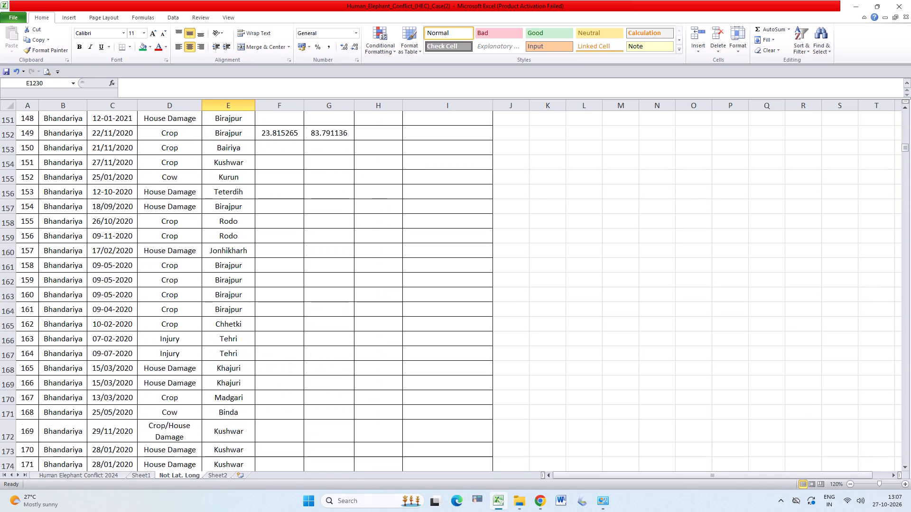
{"action": "scroll", "coordinate": [241, 210], "scroll_direction": "down", "scroll_amount": 2}
{"action": "scroll", "coordinate": [241, 210], "scroll_direction": "up", "scroll_amount": 2}
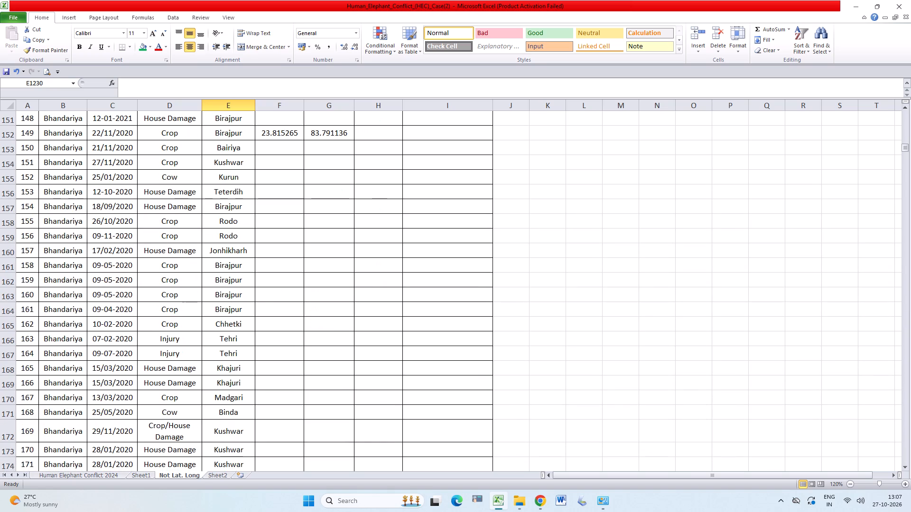
{"action": "scroll", "coordinate": [241, 210], "scroll_direction": "down", "scroll_amount": 6}
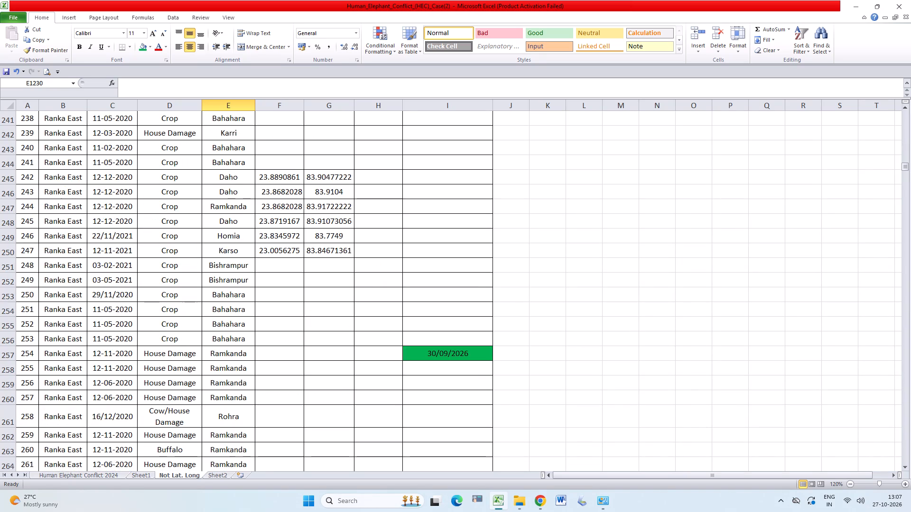
{"action": "scroll", "coordinate": [241, 210], "scroll_direction": "down", "scroll_amount": 2}
{"action": "scroll", "coordinate": [241, 210], "scroll_direction": "up", "scroll_amount": 1}
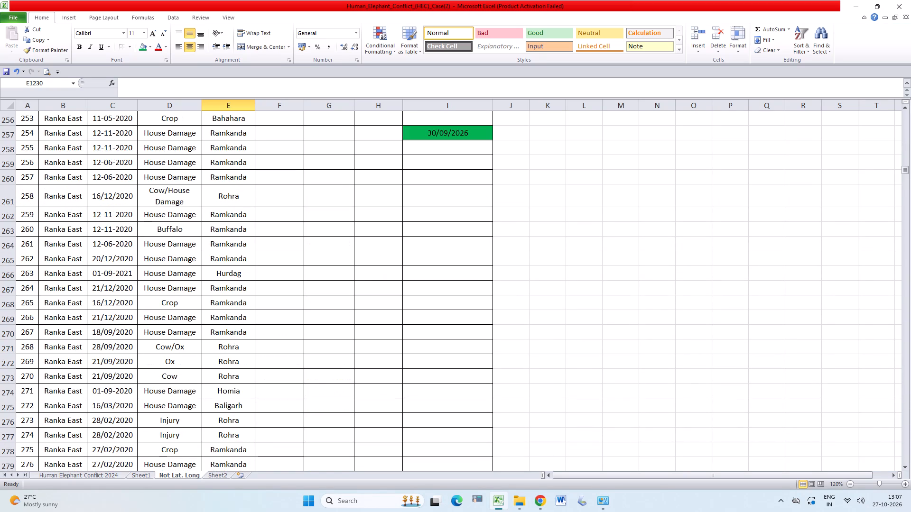
{"action": "scroll", "coordinate": [241, 210], "scroll_direction": "down", "scroll_amount": 1}
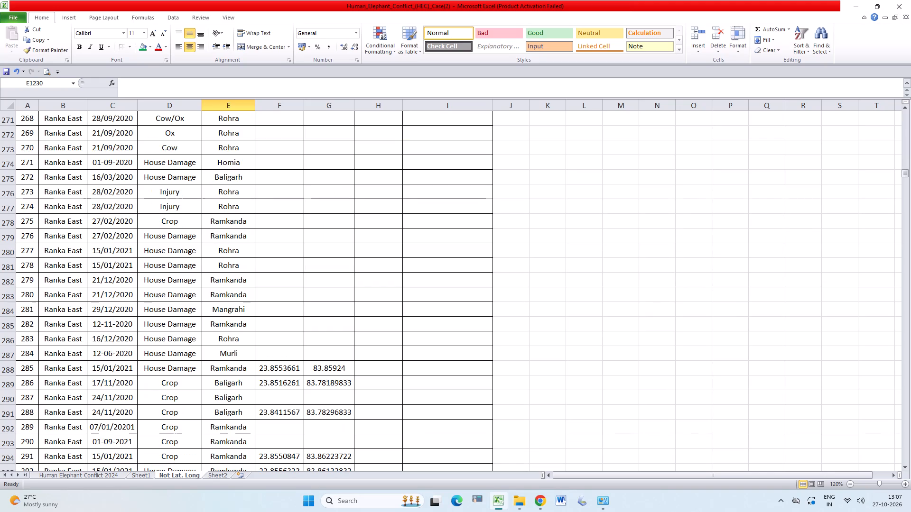
{"action": "scroll", "coordinate": [241, 210], "scroll_direction": "down", "scroll_amount": 4}
{"action": "scroll", "coordinate": [241, 210], "scroll_direction": "up", "scroll_amount": 2}
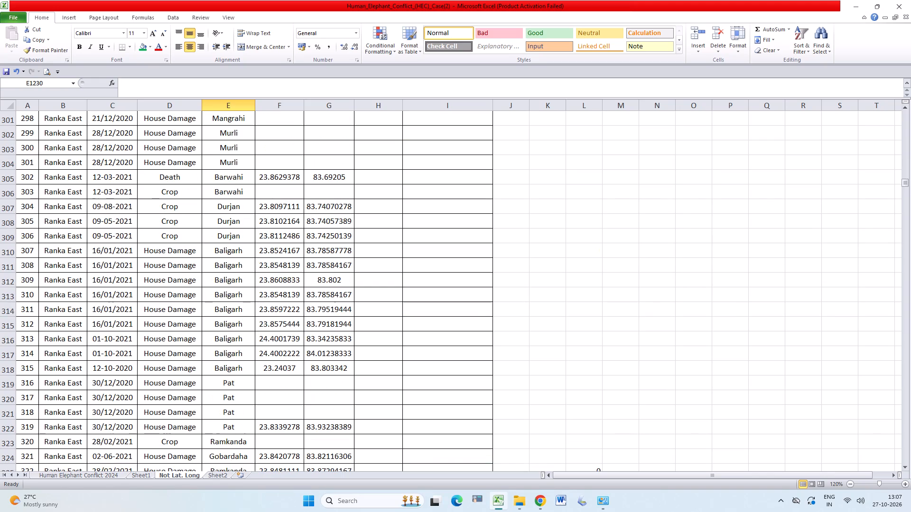
{"action": "scroll", "coordinate": [241, 210], "scroll_direction": "down", "scroll_amount": 6}
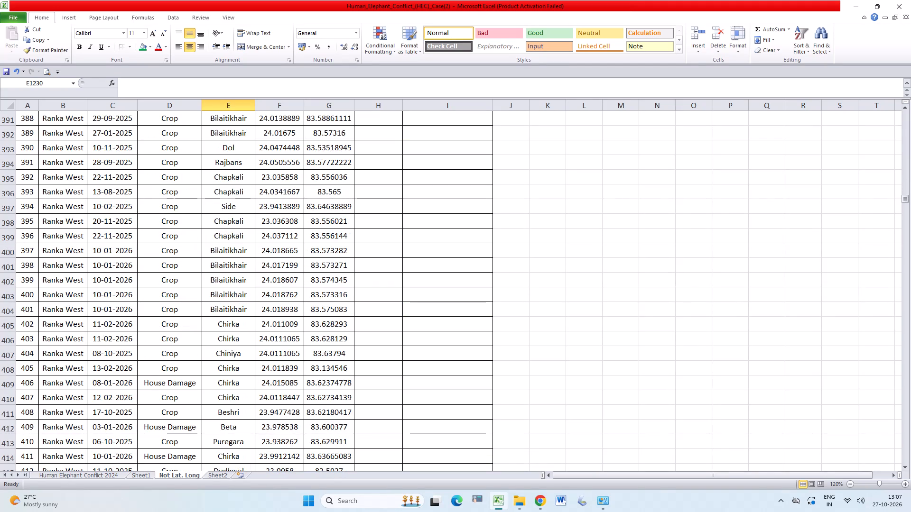
{"action": "scroll", "coordinate": [241, 210], "scroll_direction": "down", "scroll_amount": 11}
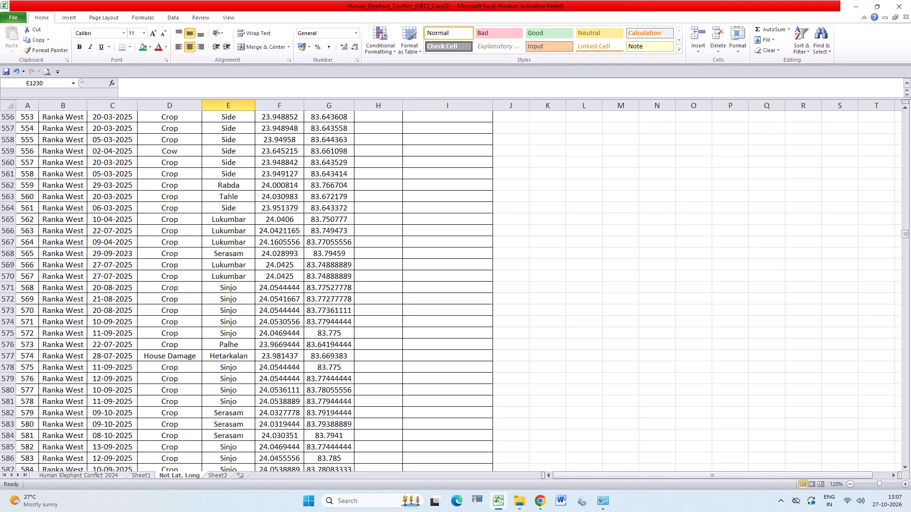
{"action": "scroll", "coordinate": [241, 210], "scroll_direction": "down", "scroll_amount": 5}
{"action": "scroll", "coordinate": [241, 210], "scroll_direction": "up", "scroll_amount": 1}
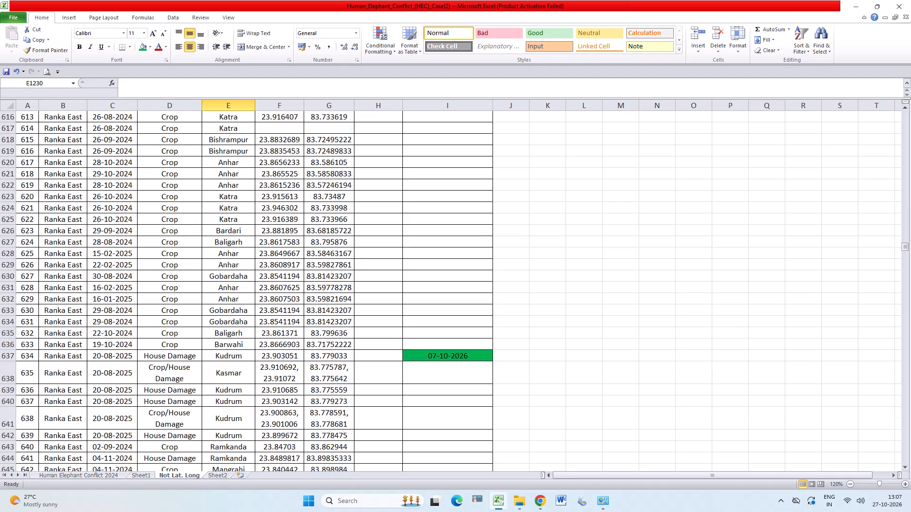
{"action": "scroll", "coordinate": [241, 210], "scroll_direction": "down", "scroll_amount": 5}
{"action": "scroll", "coordinate": [241, 210], "scroll_direction": "up", "scroll_amount": 1}
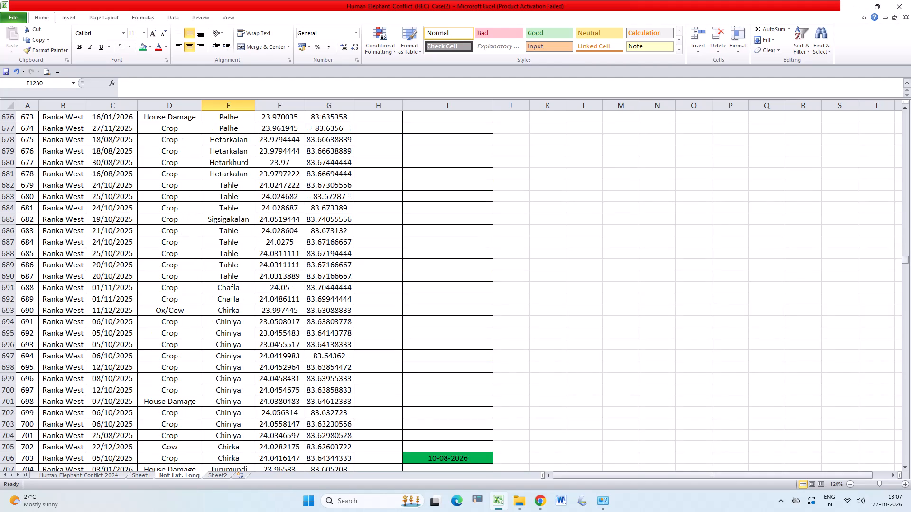
{"action": "scroll", "coordinate": [241, 210], "scroll_direction": "down", "scroll_amount": 2}
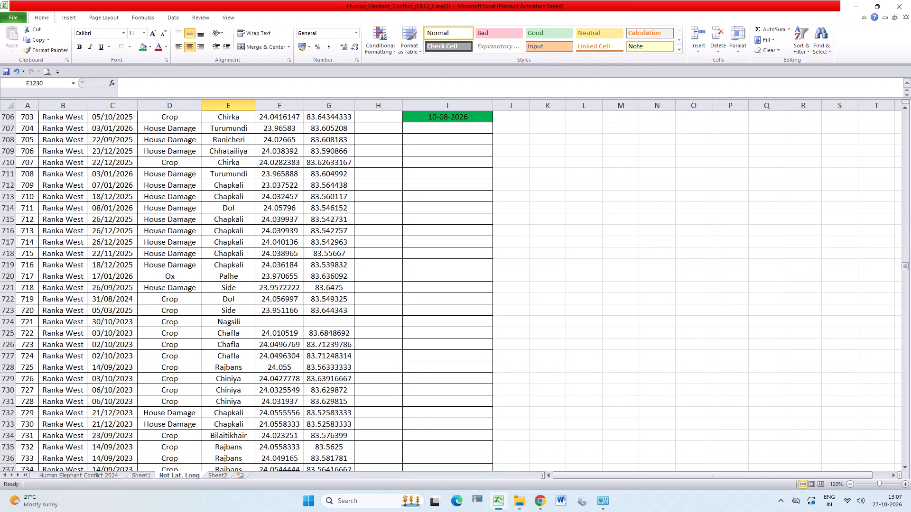
{"action": "scroll", "coordinate": [241, 210], "scroll_direction": "up", "scroll_amount": 1}
{"action": "scroll", "coordinate": [241, 209], "scroll_direction": "down", "scroll_amount": 13}
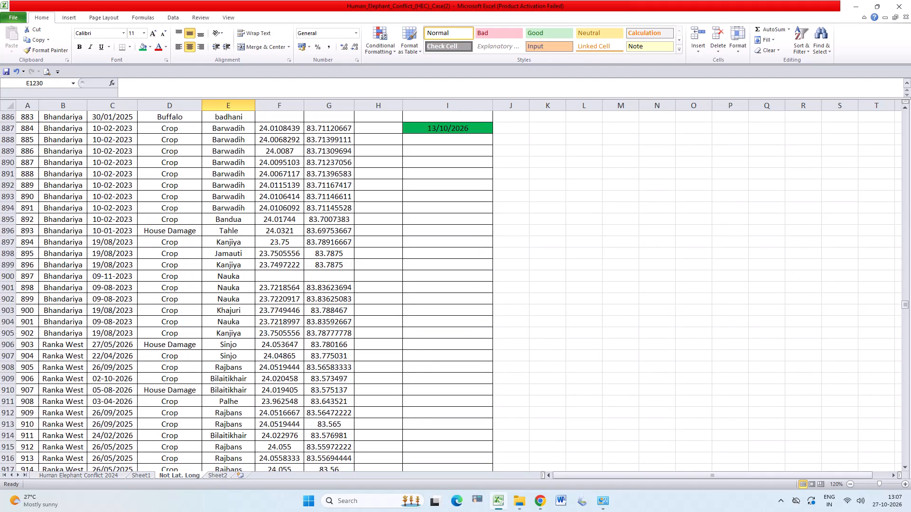
{"action": "scroll", "coordinate": [241, 209], "scroll_direction": "down", "scroll_amount": 18}
{"action": "scroll", "coordinate": [242, 206], "scroll_direction": "down", "scroll_amount": 3}
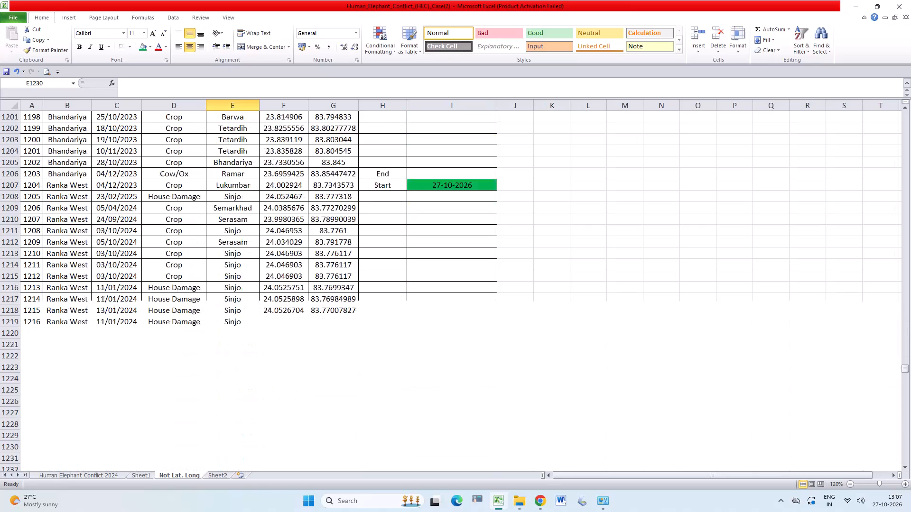
{"action": "scroll", "coordinate": [242, 206], "scroll_direction": "down", "scroll_amount": 5}
{"action": "scroll", "coordinate": [242, 206], "scroll_direction": "up", "scroll_amount": 6}
{"action": "scroll", "coordinate": [242, 206], "scroll_direction": "down", "scroll_amount": 2}
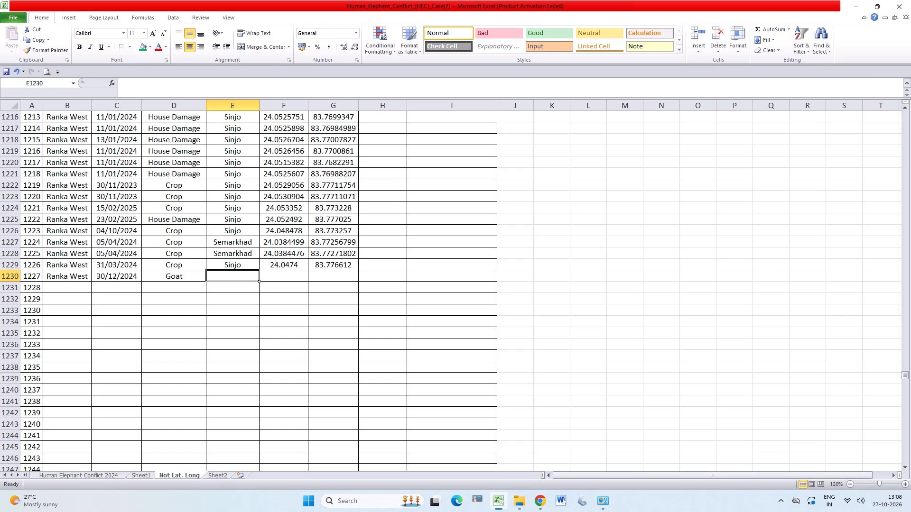
Enter Birbandha as the village for the record in row 1230.
{"action": "type", "text": "Bir"}
{"action": "key", "text": "b"}
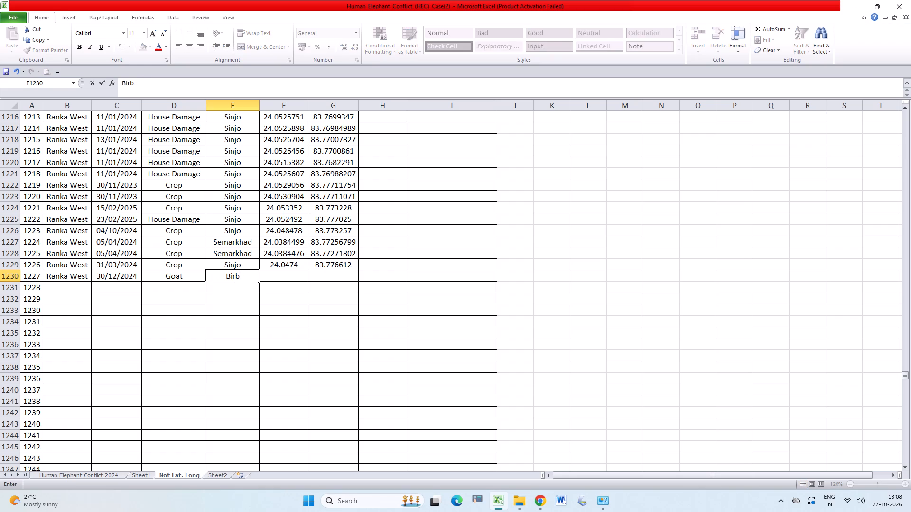
{"action": "type", "text": "andha"}
{"action": "key", "text": "Tab"}
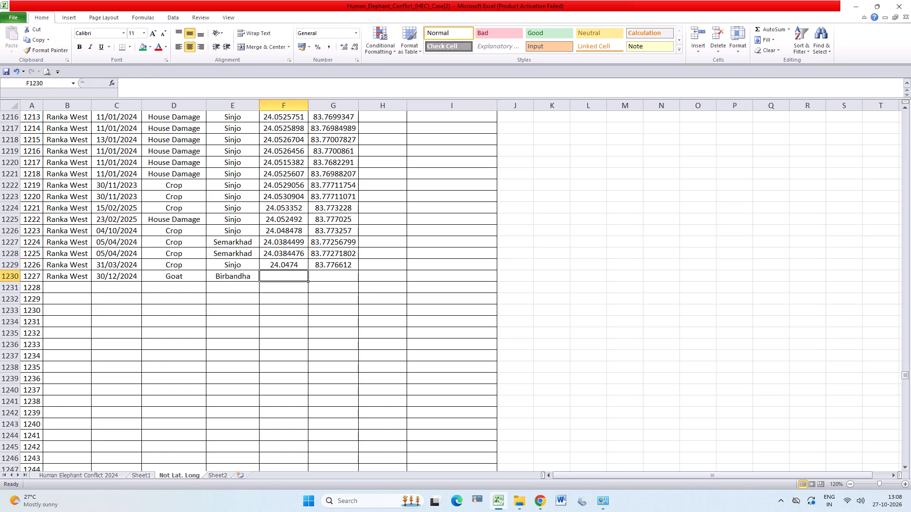
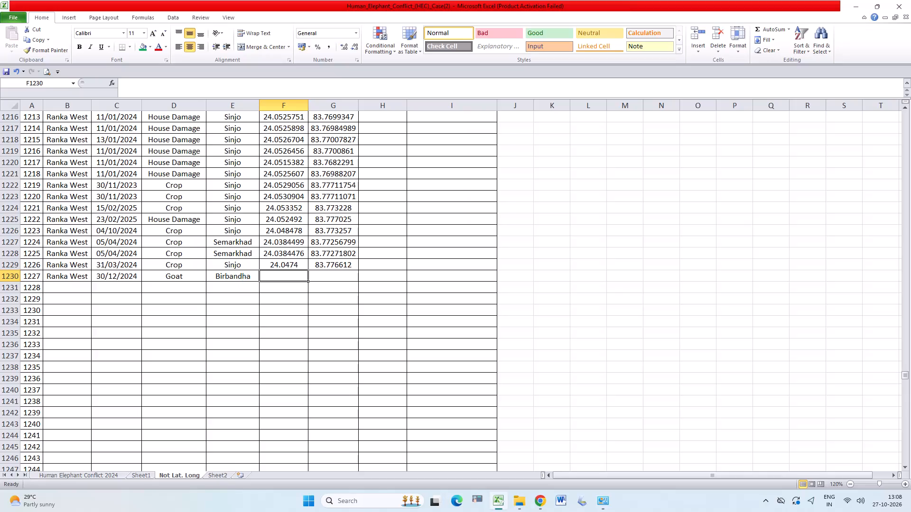
Save the workbook with the record entries made so far.
{"action": "left_click", "coordinate": [285, 341]}
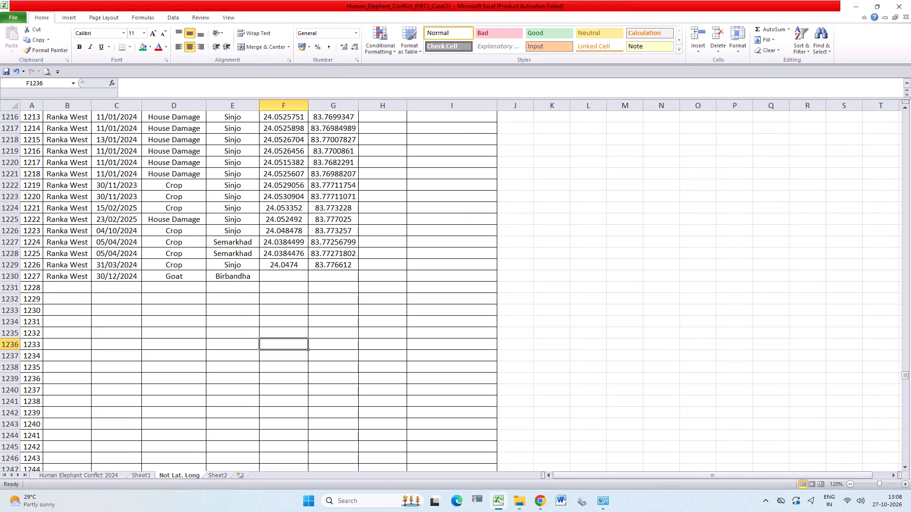
{"action": "scroll", "coordinate": [231, 246], "scroll_direction": "up", "scroll_amount": 1}
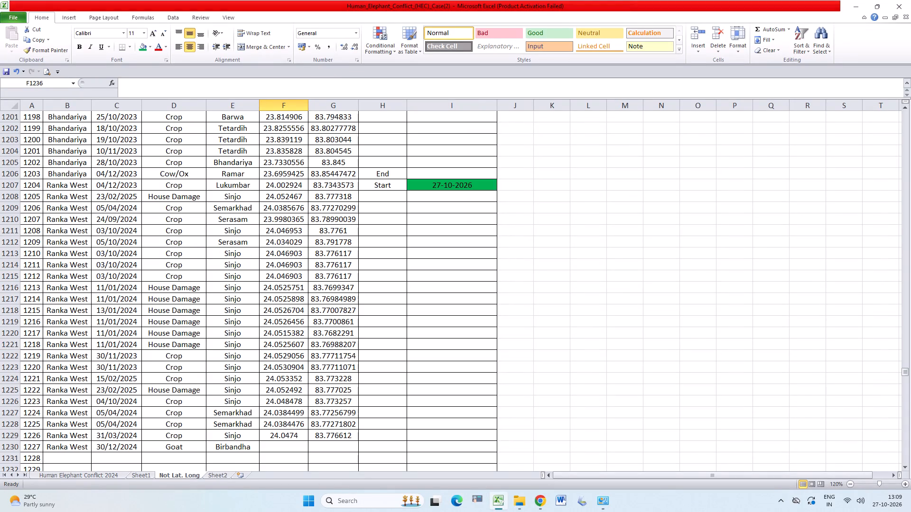
{"action": "left_click", "coordinate": [6, 70]}
Open the print preview of the Not Lat. Long sheet and look for the pages containing the new Ranka West records.
{"action": "left_click", "coordinate": [46, 72]}
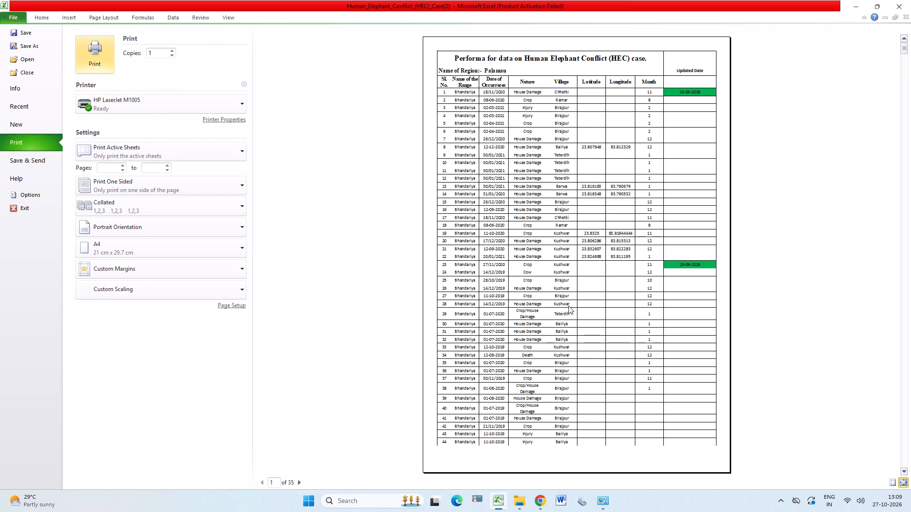
{"action": "scroll", "coordinate": [568, 306], "scroll_direction": "down", "scroll_amount": 9}
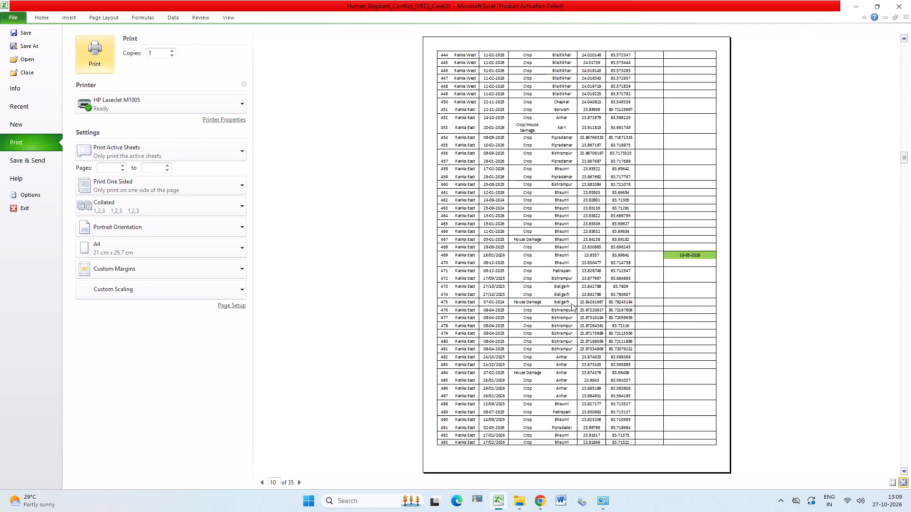
{"action": "scroll", "coordinate": [571, 303], "scroll_direction": "down", "scroll_amount": 15}
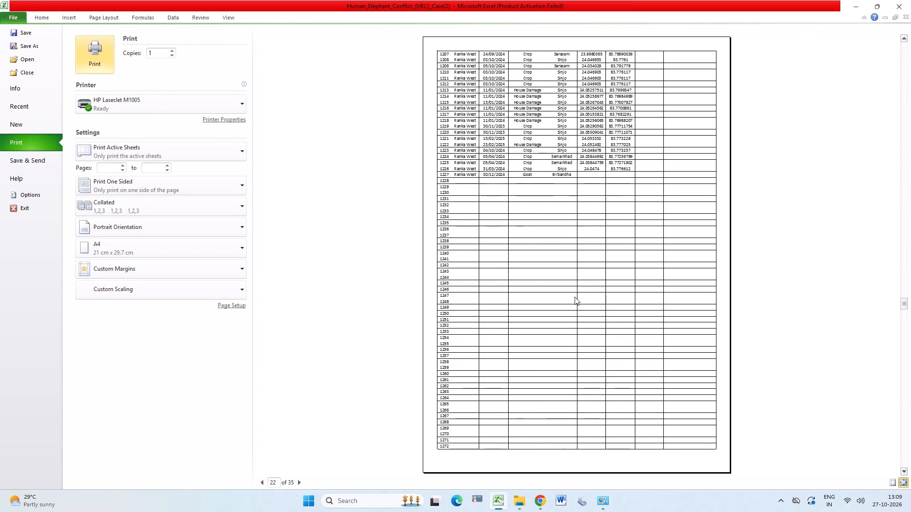
{"action": "scroll", "coordinate": [575, 297], "scroll_direction": "down", "scroll_amount": 3}
{"action": "scroll", "coordinate": [575, 297], "scroll_direction": "up", "scroll_amount": 3}
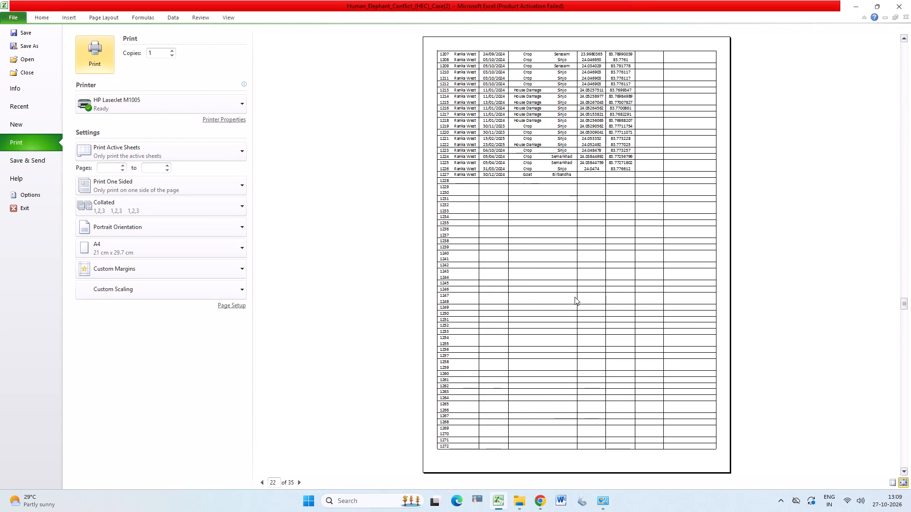
{"action": "scroll", "coordinate": [575, 297], "scroll_direction": "up", "scroll_amount": 1}
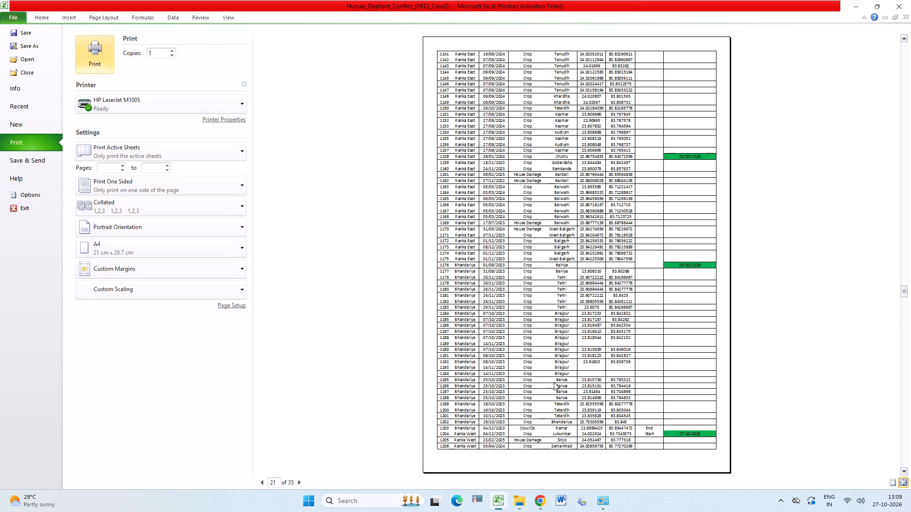
Print only page 21 of the active sheet, setting the page range from 21 to 21.
{"action": "left_click", "coordinate": [106, 167]}
{"action": "type", "text": "21"}
{"action": "key", "text": "Tab"}
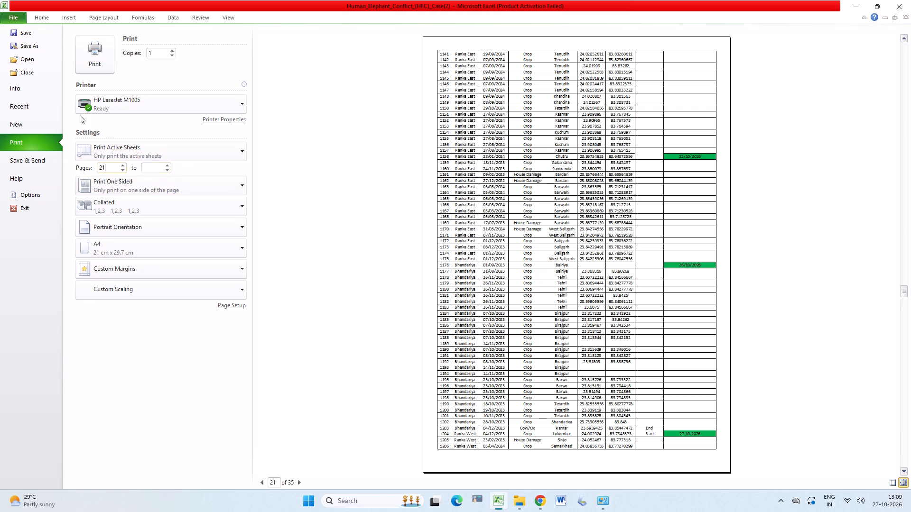
{"action": "type", "text": "21"}
{"action": "left_click", "coordinate": [83, 50]}
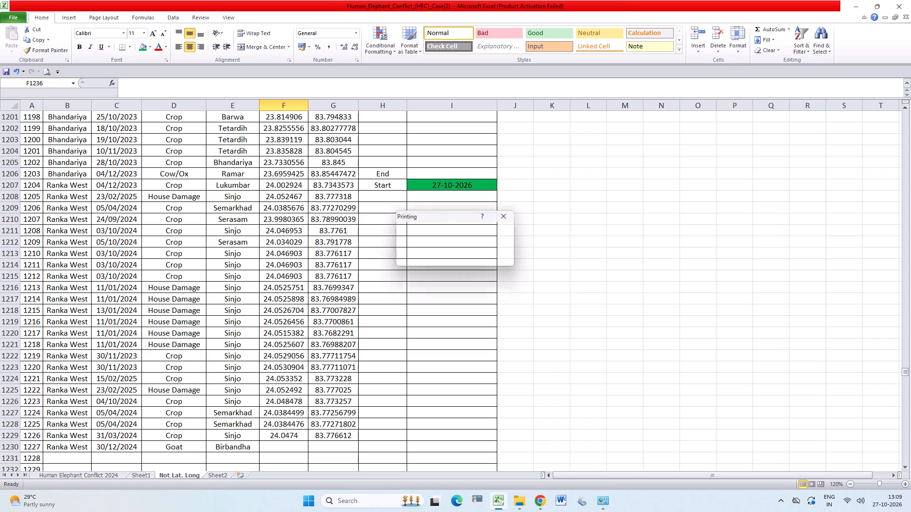
Print only page 22 of the active sheet, setting the page range from 22 to 22, and return to the latest records.
{"action": "left_click", "coordinate": [48, 69]}
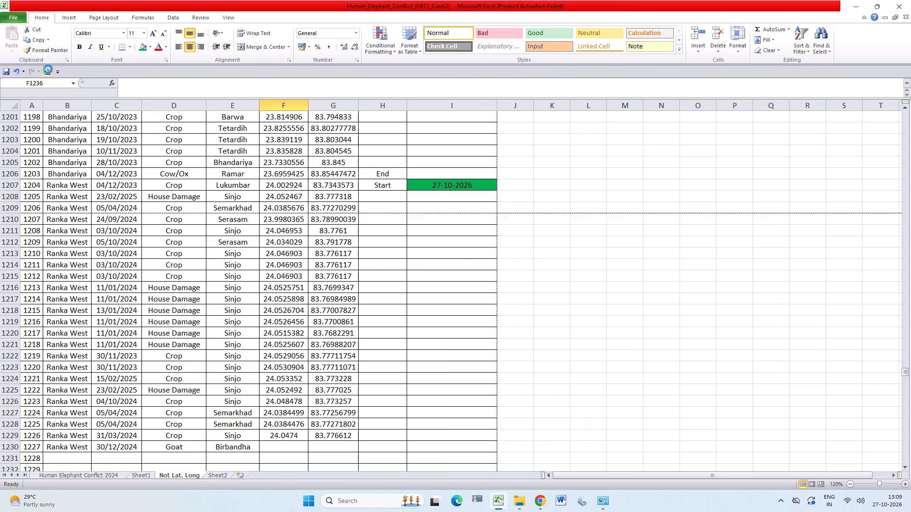
{"action": "left_click", "coordinate": [110, 169]}
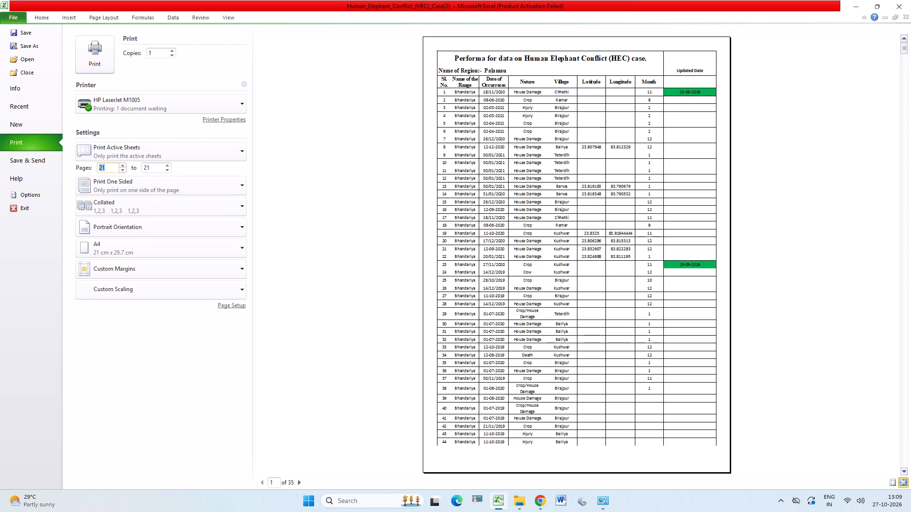
{"action": "type", "text": "22"}
{"action": "key", "text": "Tab"}
{"action": "type", "text": "22"}
{"action": "left_click", "coordinate": [96, 51]}
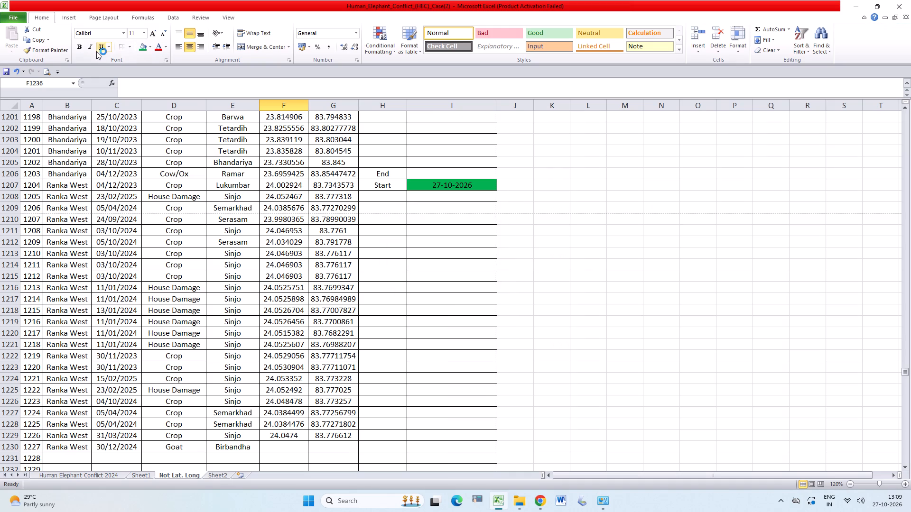
{"action": "scroll", "coordinate": [254, 279], "scroll_direction": "down", "scroll_amount": 1}
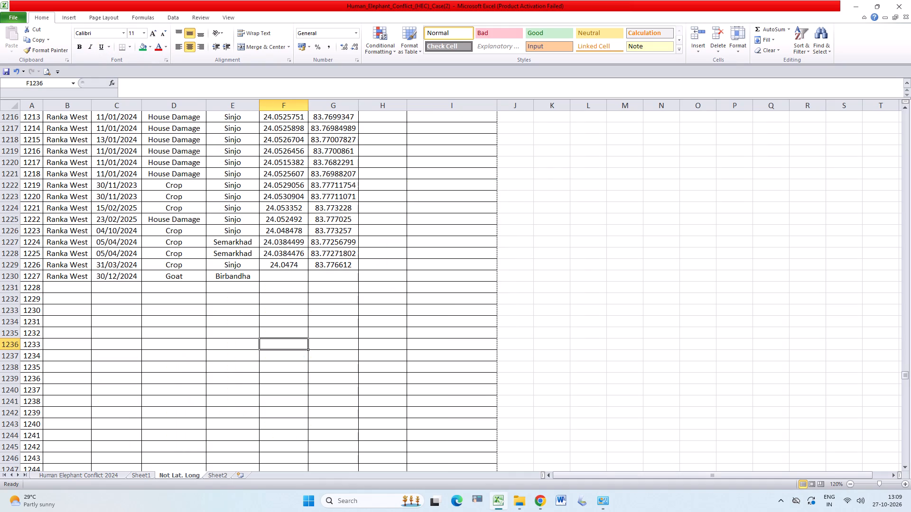
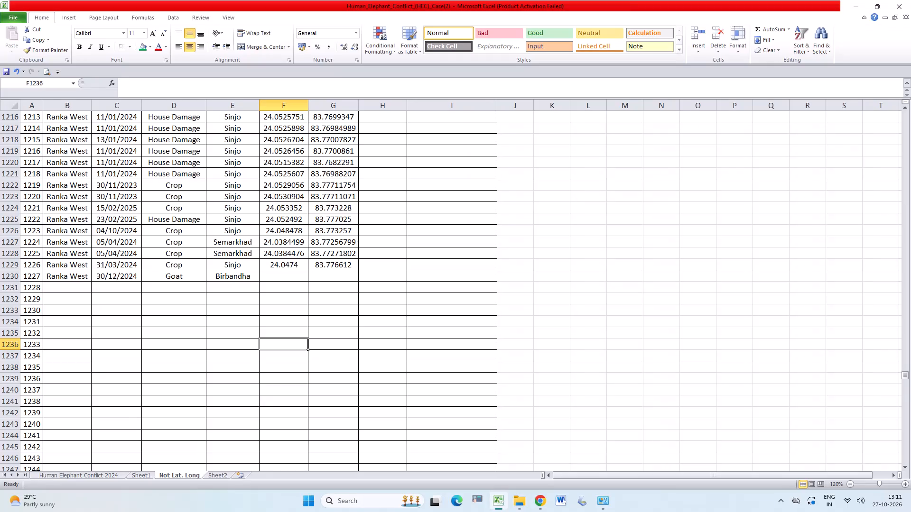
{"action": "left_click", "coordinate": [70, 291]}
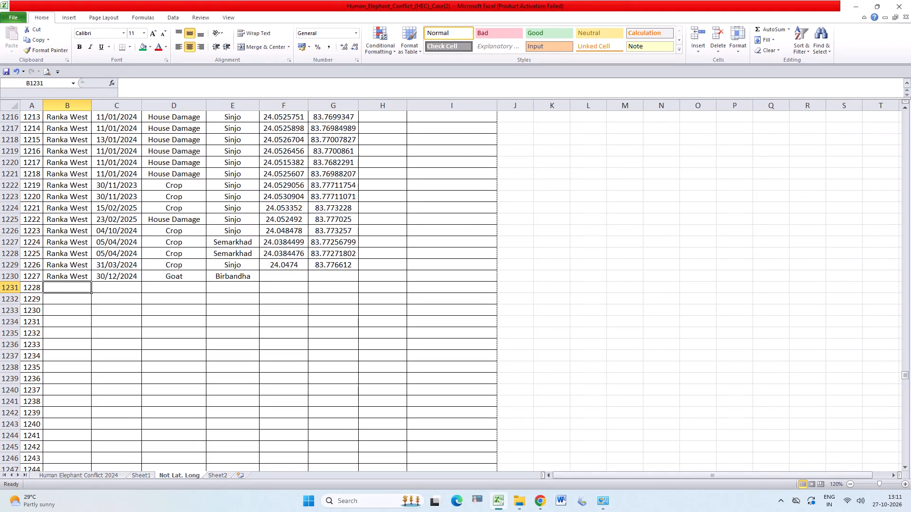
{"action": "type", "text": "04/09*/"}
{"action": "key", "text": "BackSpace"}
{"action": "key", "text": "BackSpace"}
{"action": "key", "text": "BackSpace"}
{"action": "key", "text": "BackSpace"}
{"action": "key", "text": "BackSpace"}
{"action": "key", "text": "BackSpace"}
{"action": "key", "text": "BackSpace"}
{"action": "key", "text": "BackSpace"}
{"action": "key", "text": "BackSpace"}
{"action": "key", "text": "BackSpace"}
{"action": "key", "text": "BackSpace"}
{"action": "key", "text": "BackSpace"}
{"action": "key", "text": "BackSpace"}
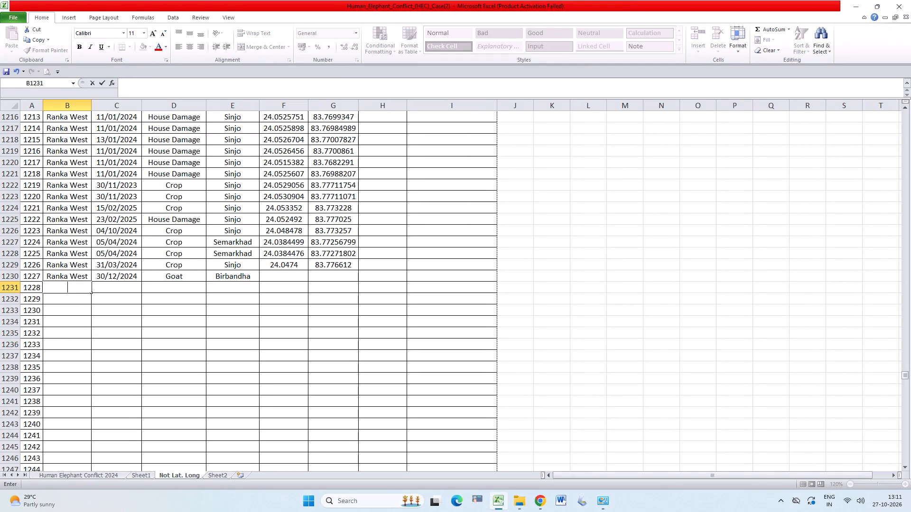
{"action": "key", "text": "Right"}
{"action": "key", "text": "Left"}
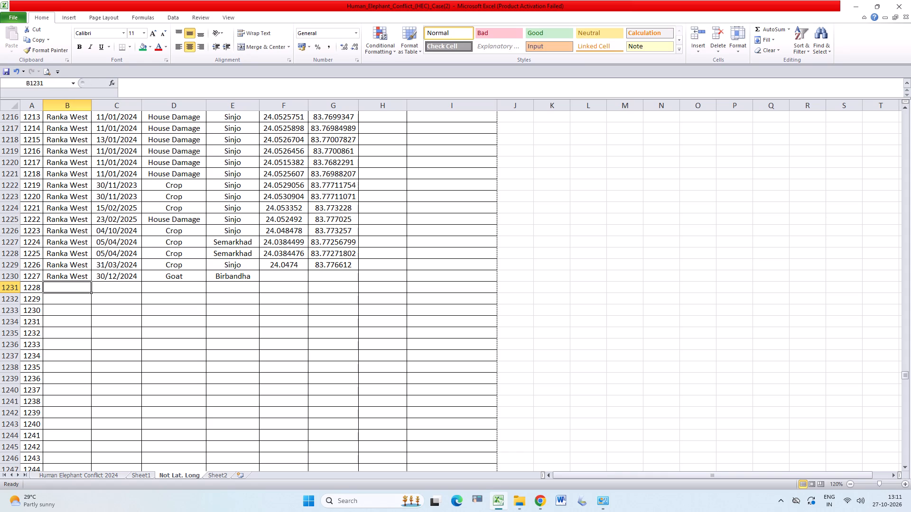
Fill in record 1228 as Ranka West, 04/09/2024, Crop, Serasam, with latitude 24.028907 and longitude 83.795535.
{"action": "key", "text": "ctrl+d"}
{"action": "key", "text": "Tab"}
{"action": "type", "text": "04/09/2024"}
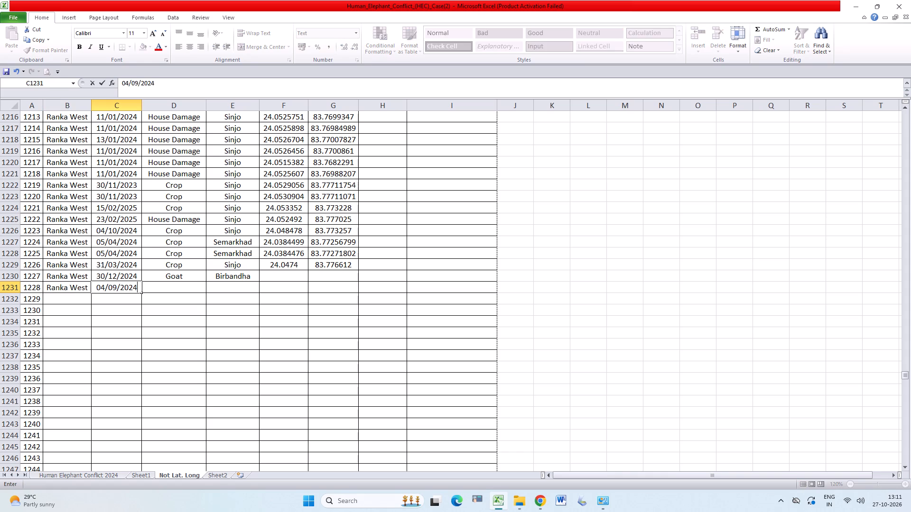
{"action": "key", "text": "Tab"}
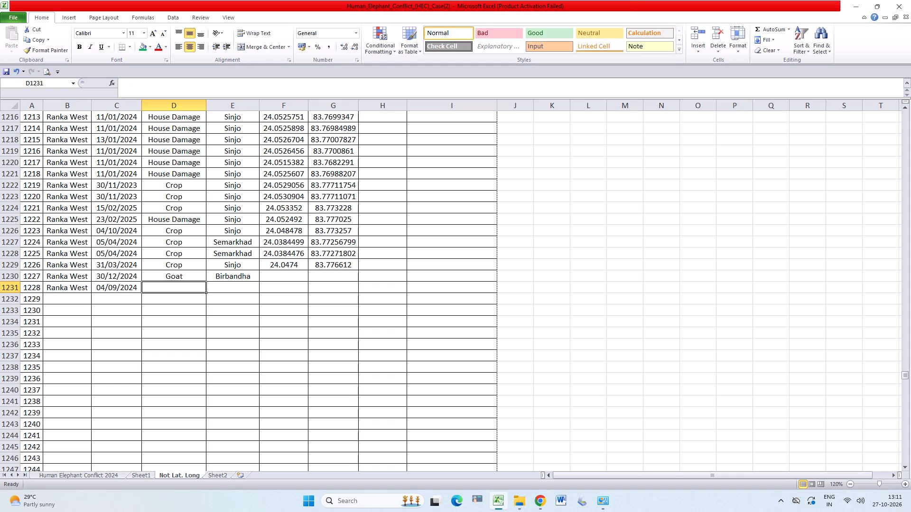
{"action": "key", "text": "shift+c"}
{"action": "type", "text": "ro"}
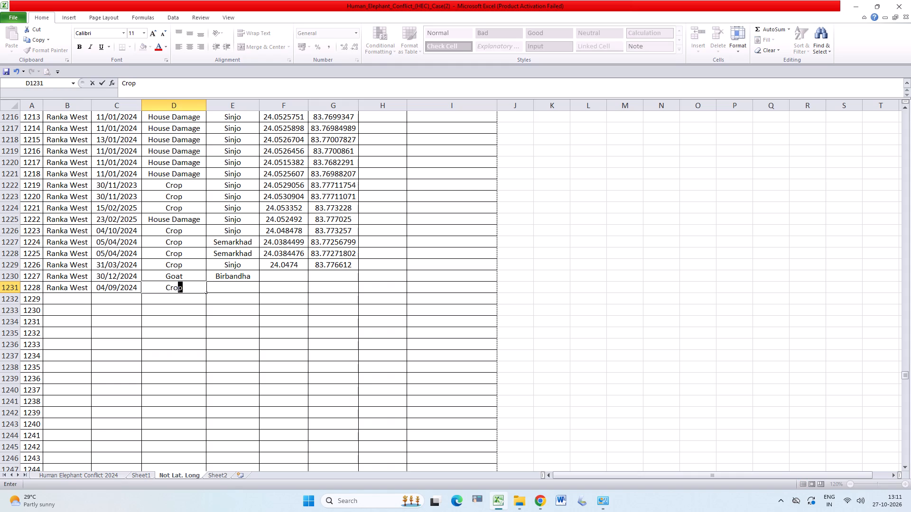
{"action": "key", "text": "Tab"}
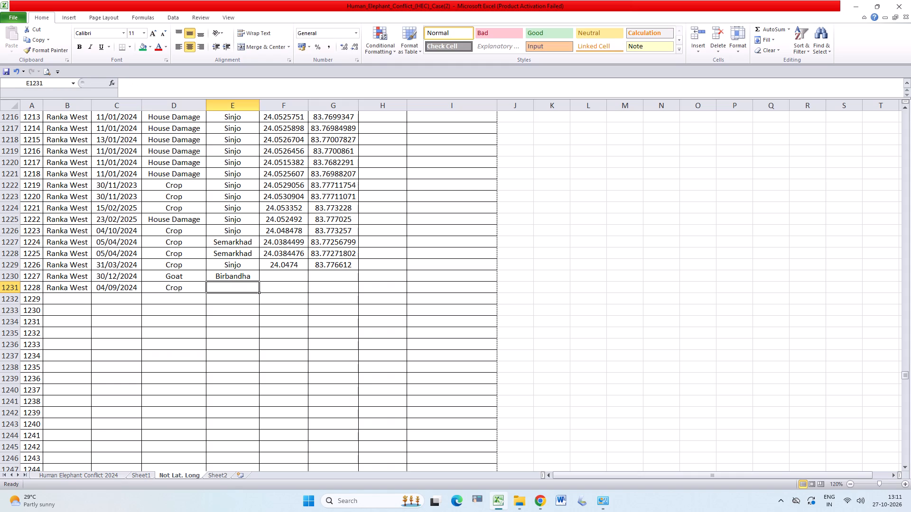
{"action": "type", "text": "Se5r"}
{"action": "key", "text": "BackSpace"}
{"action": "key", "text": "BackSpace"}
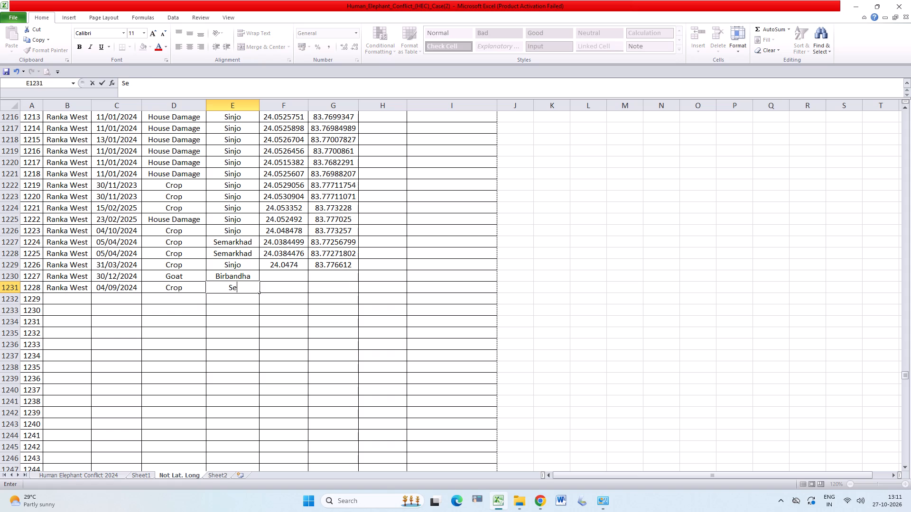
{"action": "type", "text": "ra"}
{"action": "key", "text": "Tab"}
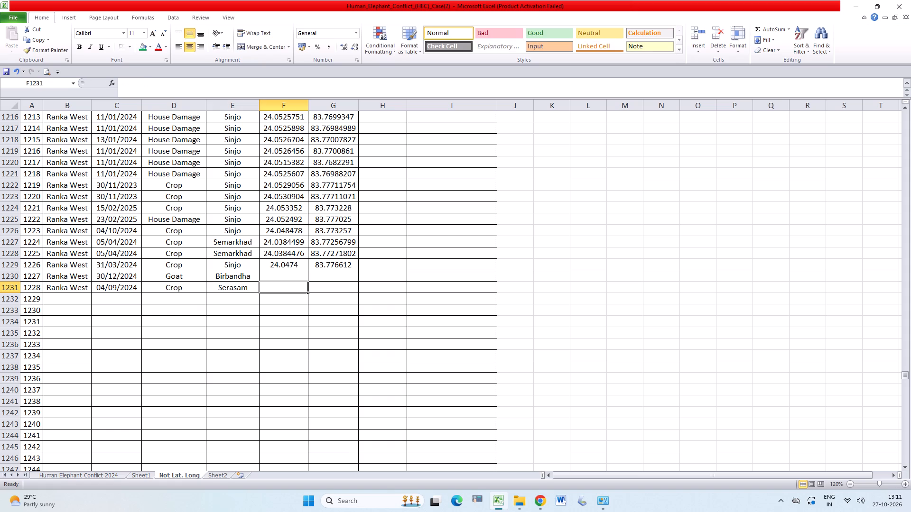
{"action": "type", "text": "24.0"}
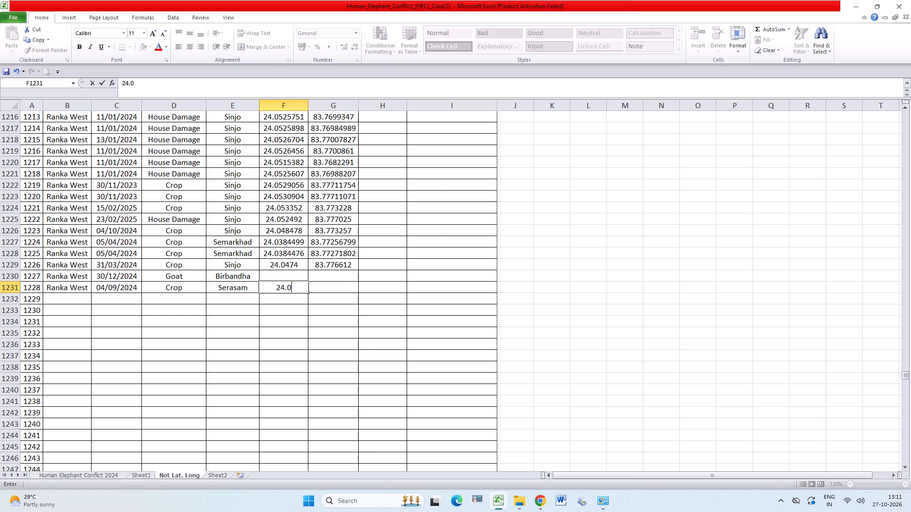
{"action": "type", "text": "28907"}
{"action": "key", "text": "Tab"}
{"action": "type", "text": "83."}
{"action": "type", "text": "795535"}
{"action": "key", "text": "Return"}
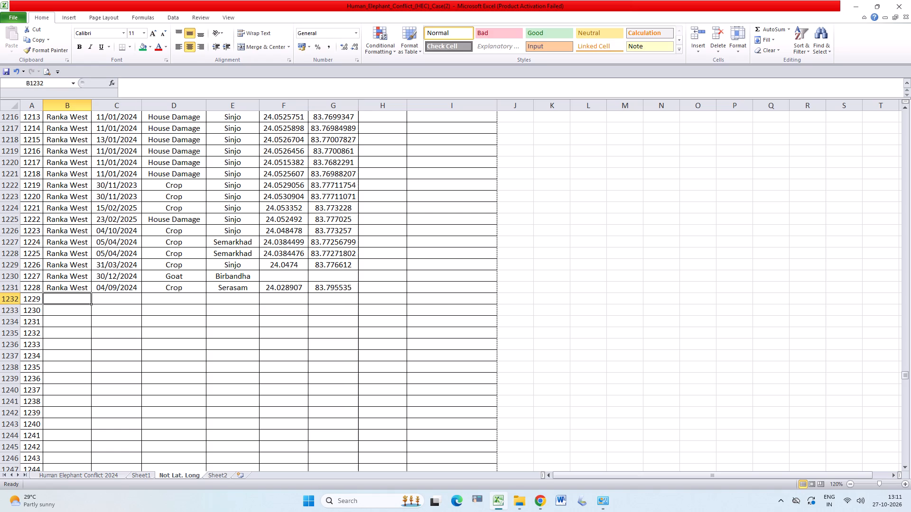
Fill in record 1229 as Ranka West, 05/09/2024, Crop, Serasam, with latitude 24.028064 and longitude 83.796418.
{"action": "key", "text": "ctrl+d"}
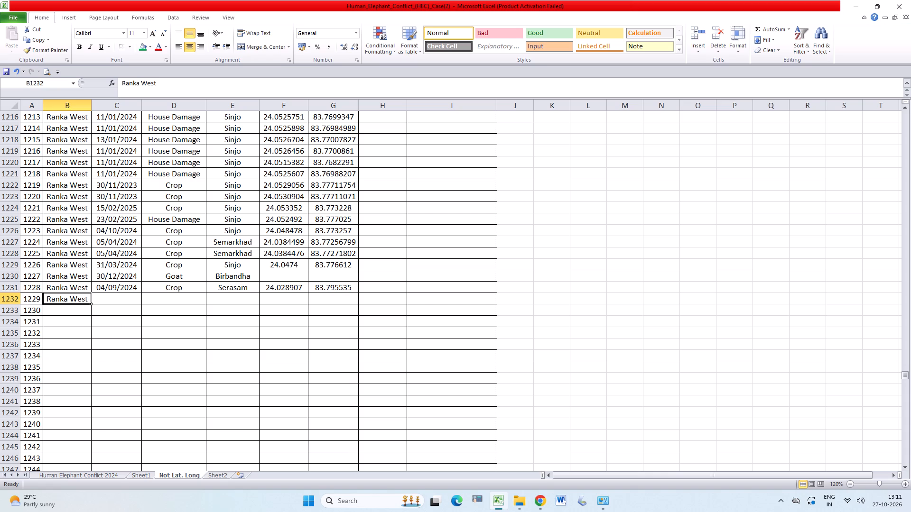
{"action": "key", "text": "Tab"}
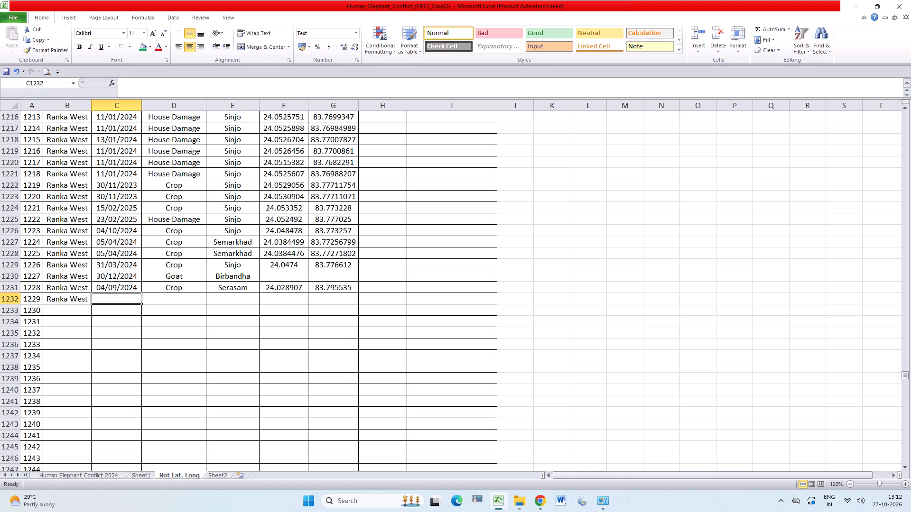
{"action": "type", "text": "05/09/2024"}
{"action": "key", "text": "Tab"}
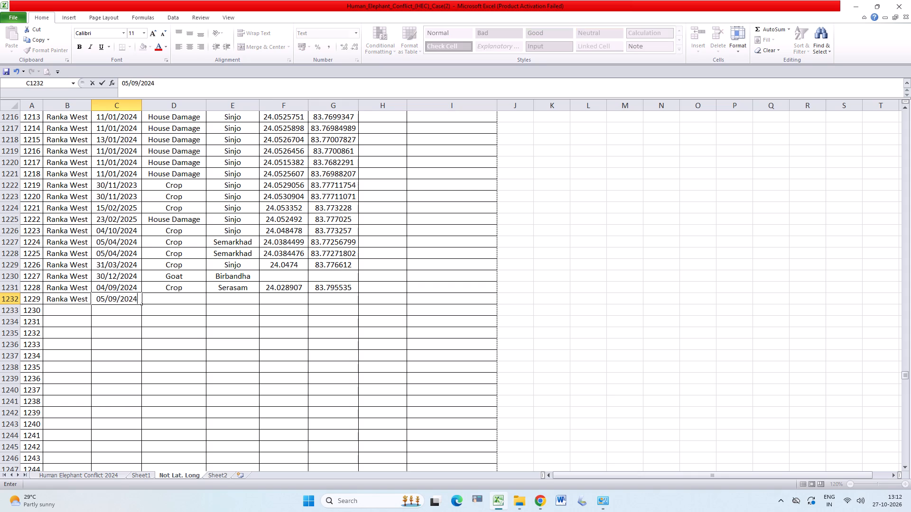
{"action": "key", "text": "ctrl+d"}
{"action": "key", "text": "Tab"}
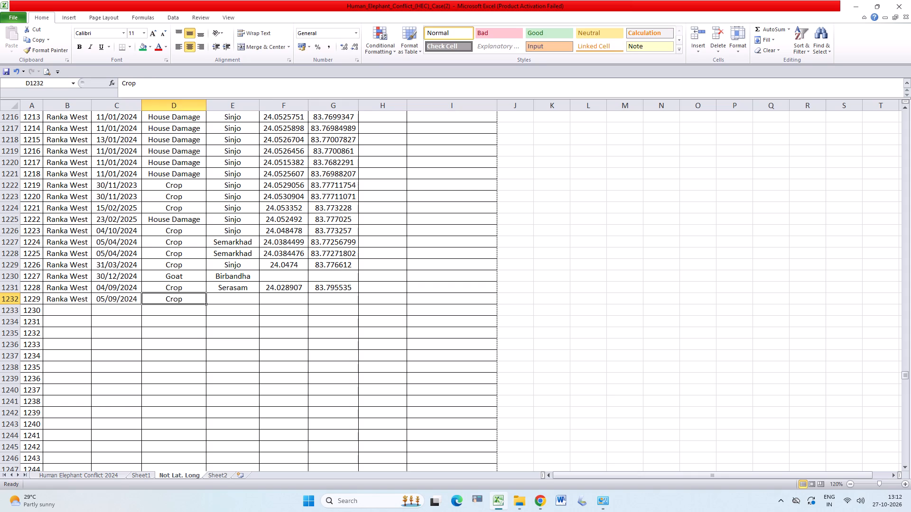
{"action": "key", "text": "ctrl+d"}
{"action": "key", "text": "Tab"}
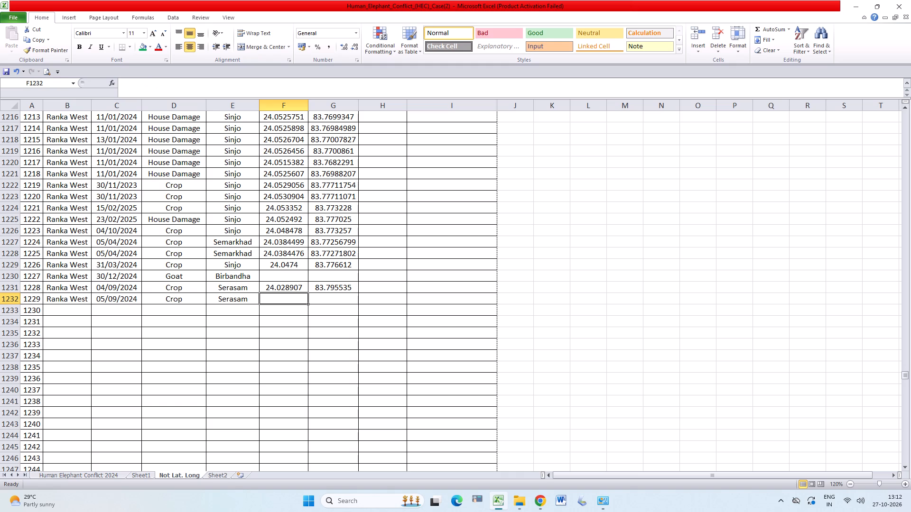
{"action": "type", "text": "24."}
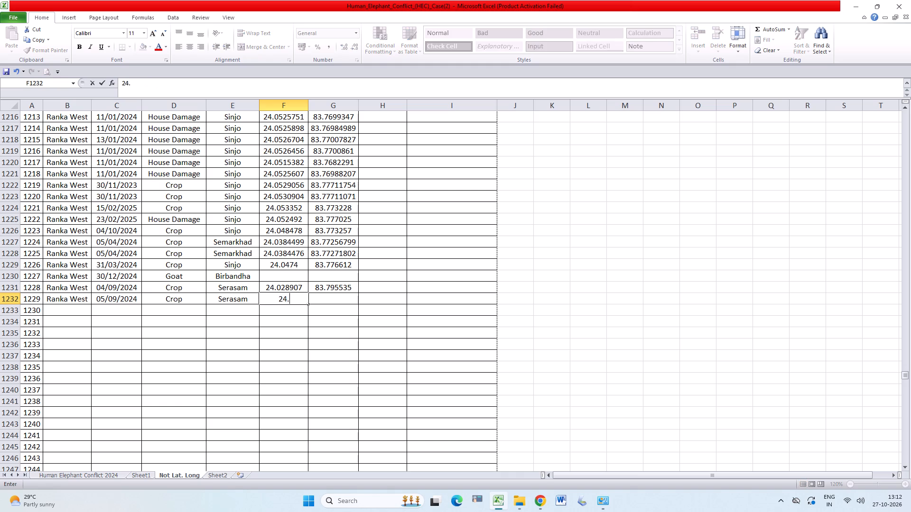
{"action": "type", "text": "02"}
{"action": "type", "text": "8064"}
{"action": "key", "text": "Tab"}
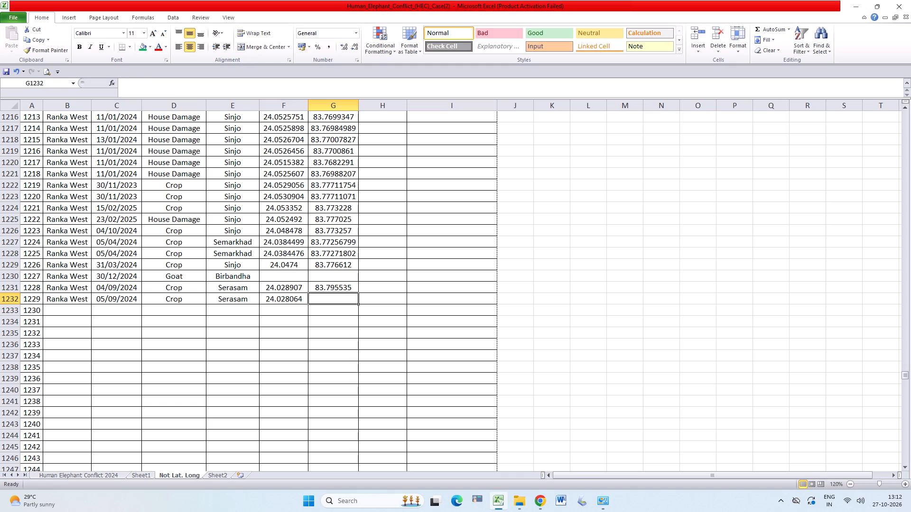
{"action": "type", "text": "83.796418"}
{"action": "key", "text": "Return"}
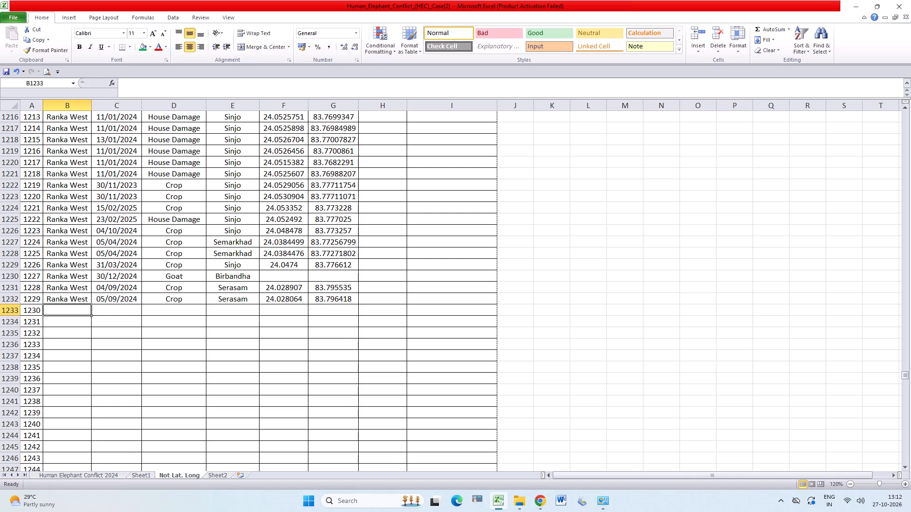
Fill in record 1230 as Ranka West, 05/10/2024, Crop, Serasam, with latitude 24.032765 and longitude 83.791818.
{"action": "key", "text": "ctrl+d"}
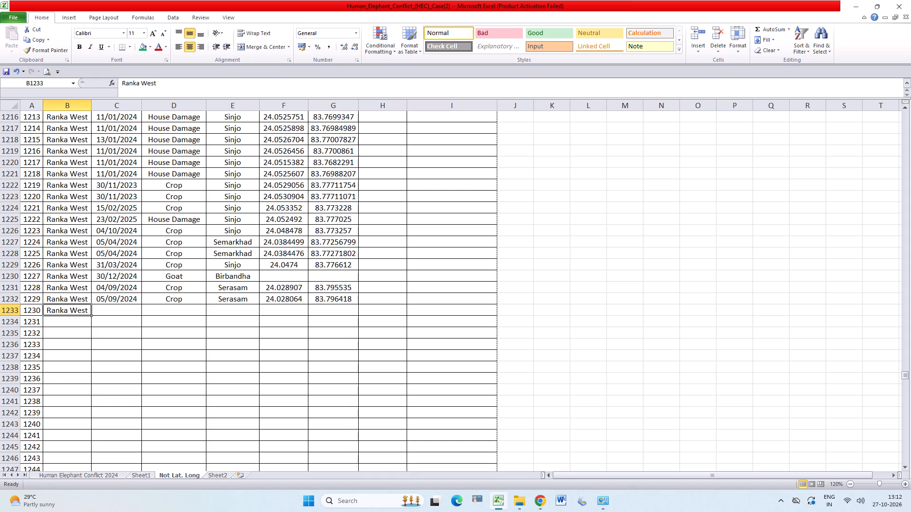
{"action": "key", "text": "Tab"}
{"action": "type", "text": "05/10*/"}
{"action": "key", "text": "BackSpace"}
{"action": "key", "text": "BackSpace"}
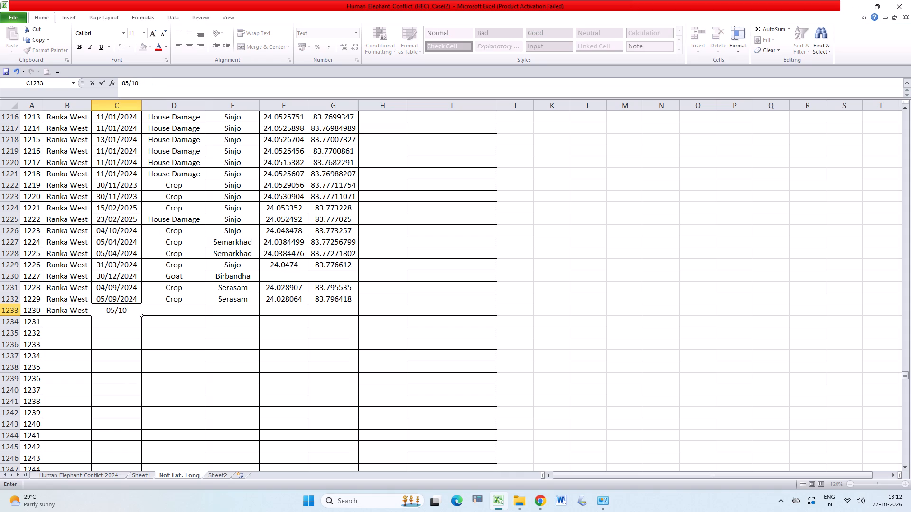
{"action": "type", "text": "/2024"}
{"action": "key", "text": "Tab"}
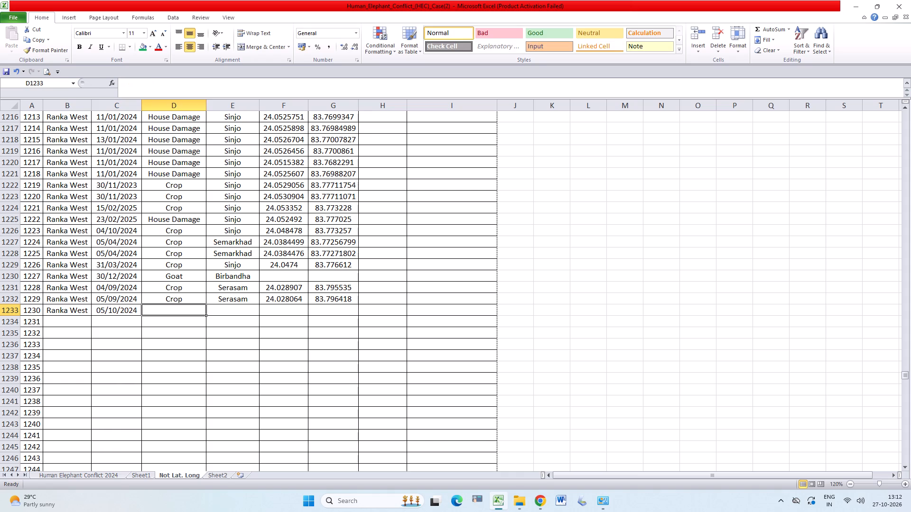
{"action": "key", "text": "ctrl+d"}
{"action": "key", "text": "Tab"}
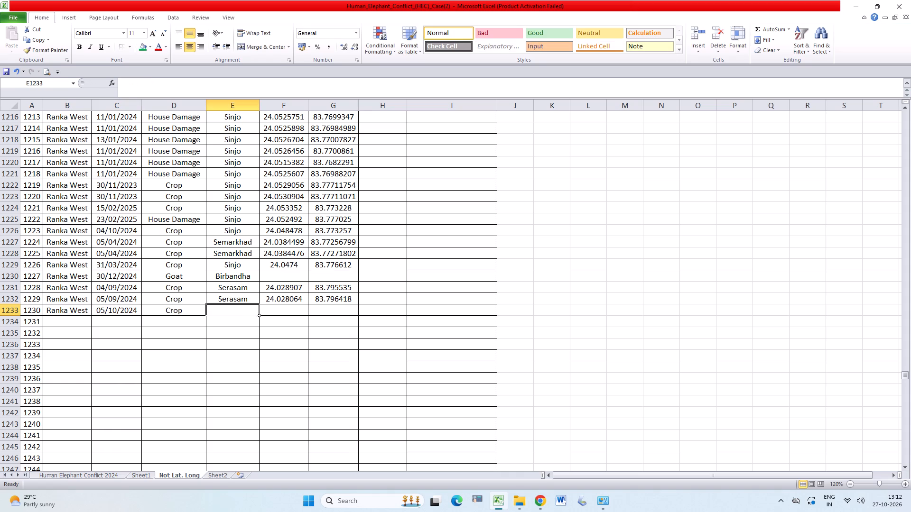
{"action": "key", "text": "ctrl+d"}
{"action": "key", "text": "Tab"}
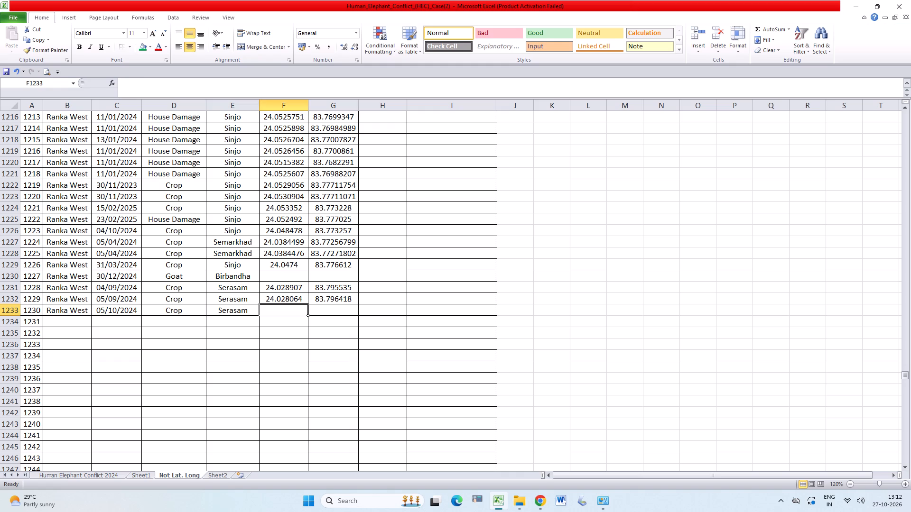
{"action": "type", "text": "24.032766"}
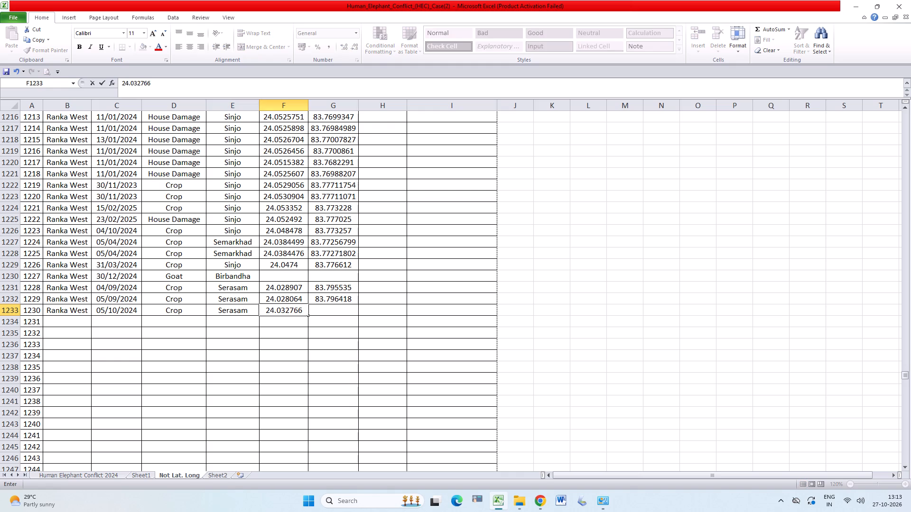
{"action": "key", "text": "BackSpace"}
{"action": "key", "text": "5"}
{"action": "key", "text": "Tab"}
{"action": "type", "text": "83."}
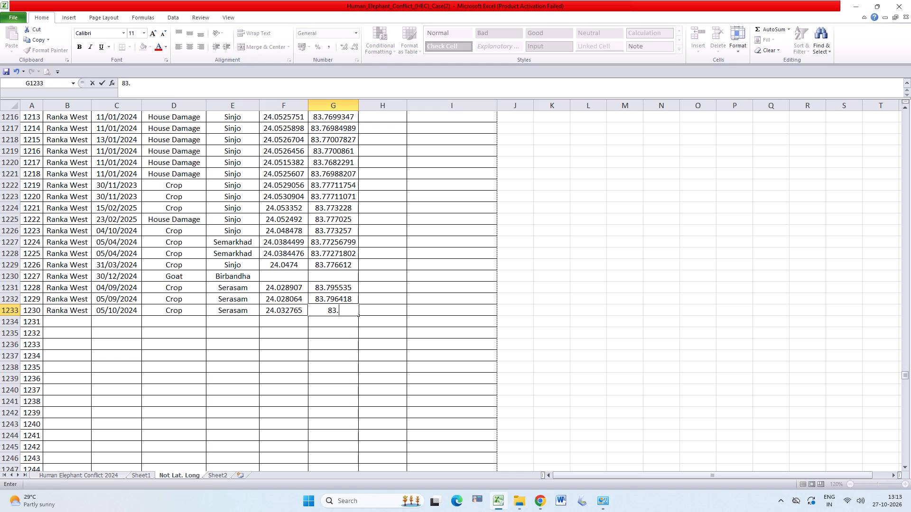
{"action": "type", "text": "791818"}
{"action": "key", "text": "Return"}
Fill in record 1231 as Ranka West, 05/10/2024, Crop, Serasam, with latitude 24.03991175 and longitude 83.78944012.
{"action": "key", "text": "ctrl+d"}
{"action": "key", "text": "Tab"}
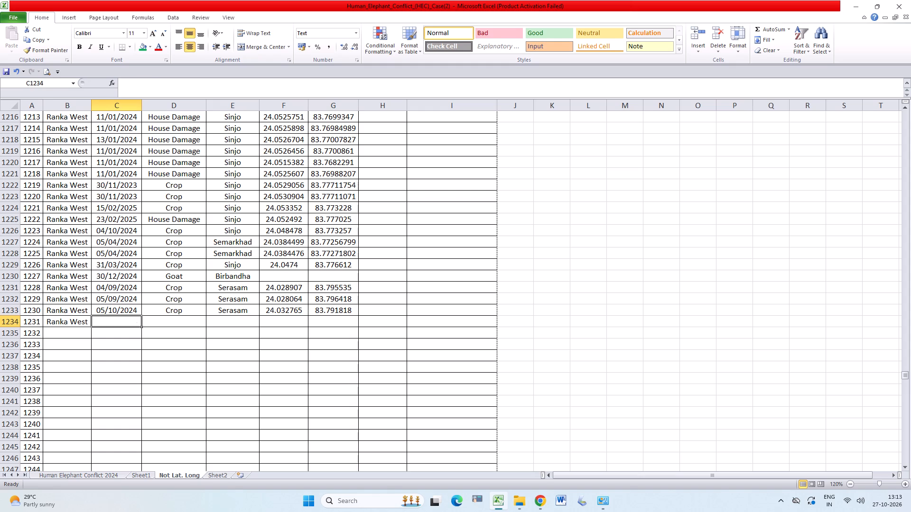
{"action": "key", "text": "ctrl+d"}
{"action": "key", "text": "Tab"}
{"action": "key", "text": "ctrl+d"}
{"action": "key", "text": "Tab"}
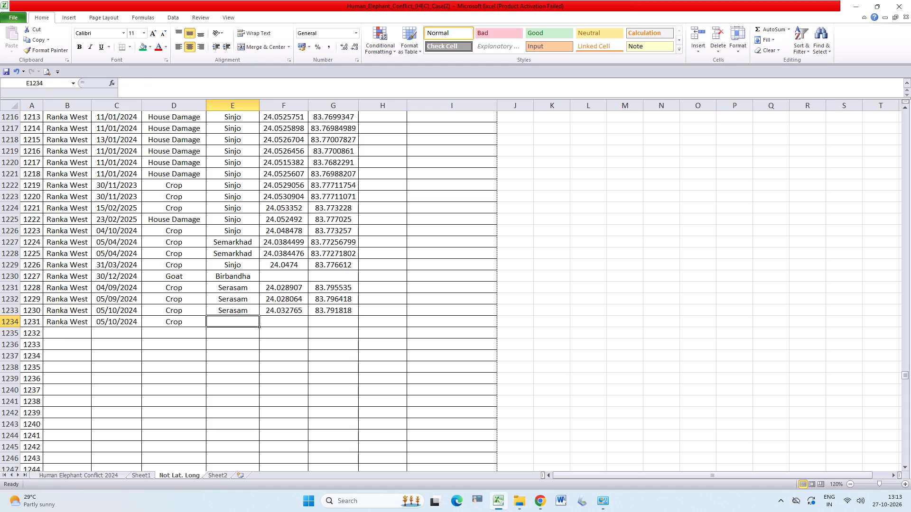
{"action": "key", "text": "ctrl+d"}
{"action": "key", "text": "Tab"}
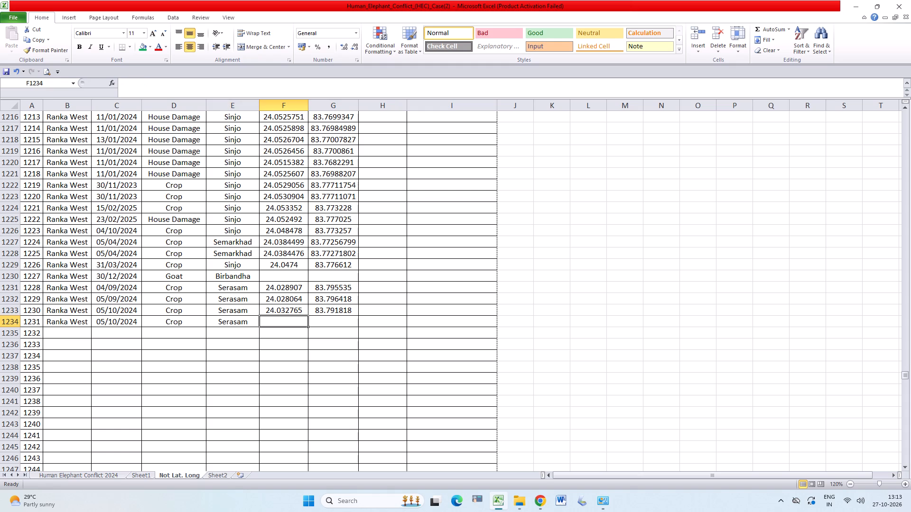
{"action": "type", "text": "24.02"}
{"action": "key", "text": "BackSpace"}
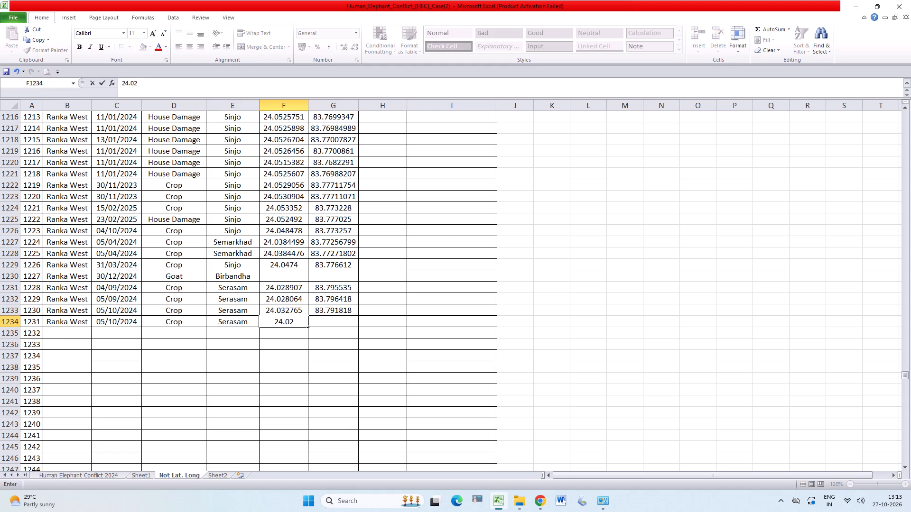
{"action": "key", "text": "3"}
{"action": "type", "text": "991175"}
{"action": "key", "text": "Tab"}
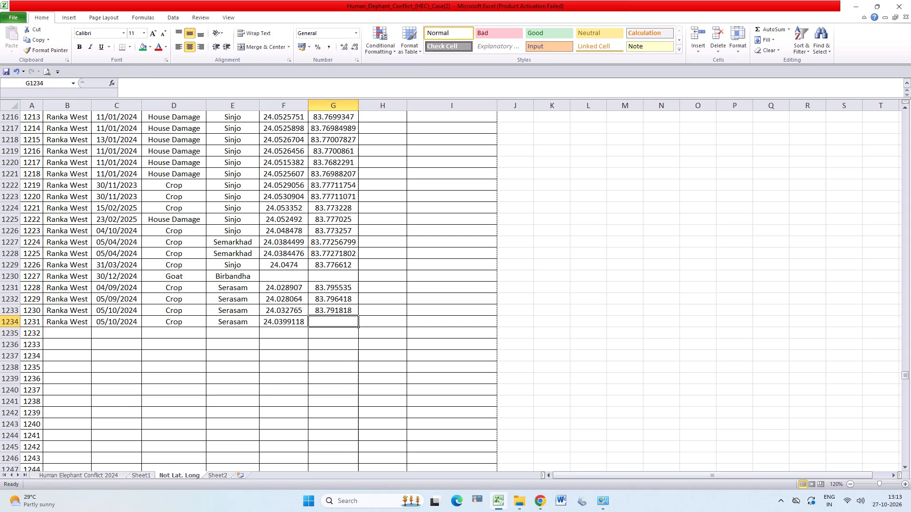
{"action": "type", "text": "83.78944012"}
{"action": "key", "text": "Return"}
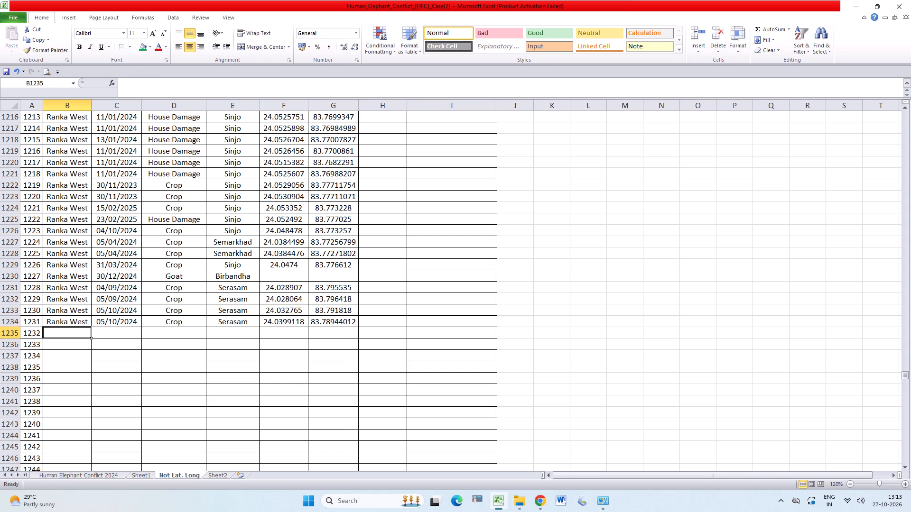
Fill in record 1232 as Ranka West, 05/10/2024, Crop, Serasam, with latitude 24.035395 and longitude 83.787513.
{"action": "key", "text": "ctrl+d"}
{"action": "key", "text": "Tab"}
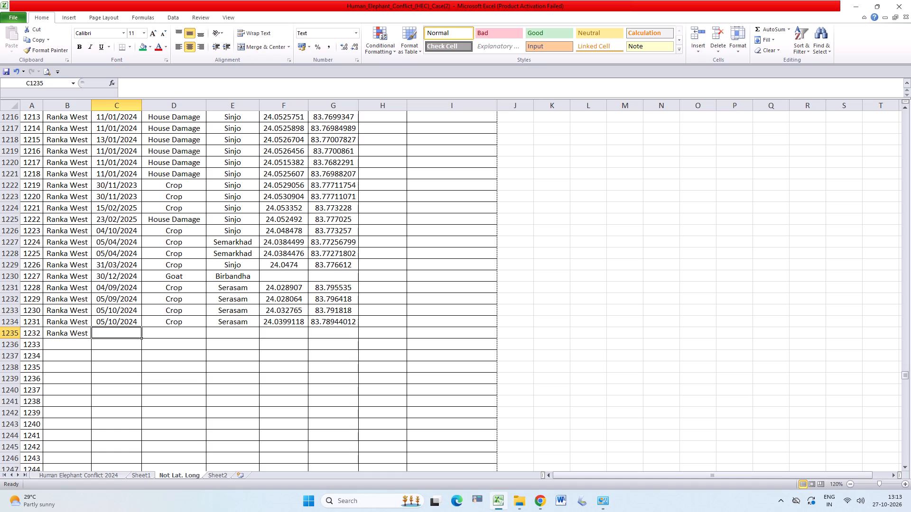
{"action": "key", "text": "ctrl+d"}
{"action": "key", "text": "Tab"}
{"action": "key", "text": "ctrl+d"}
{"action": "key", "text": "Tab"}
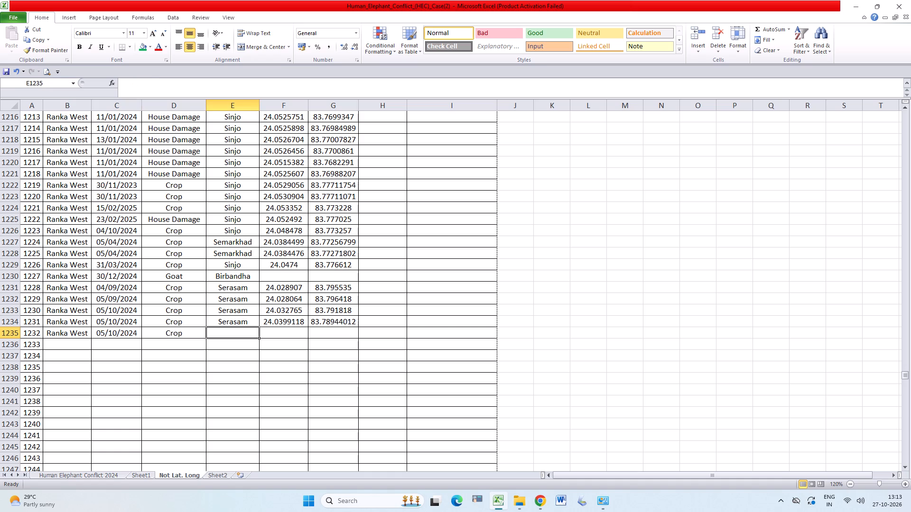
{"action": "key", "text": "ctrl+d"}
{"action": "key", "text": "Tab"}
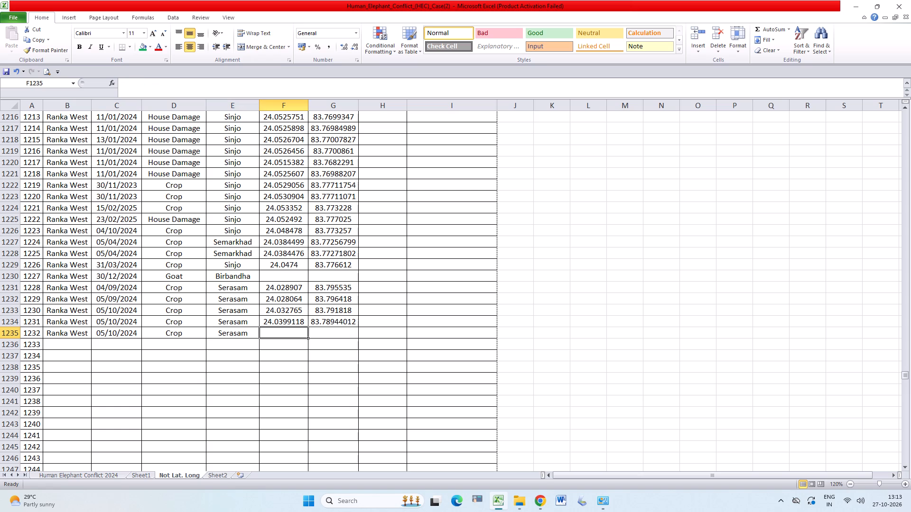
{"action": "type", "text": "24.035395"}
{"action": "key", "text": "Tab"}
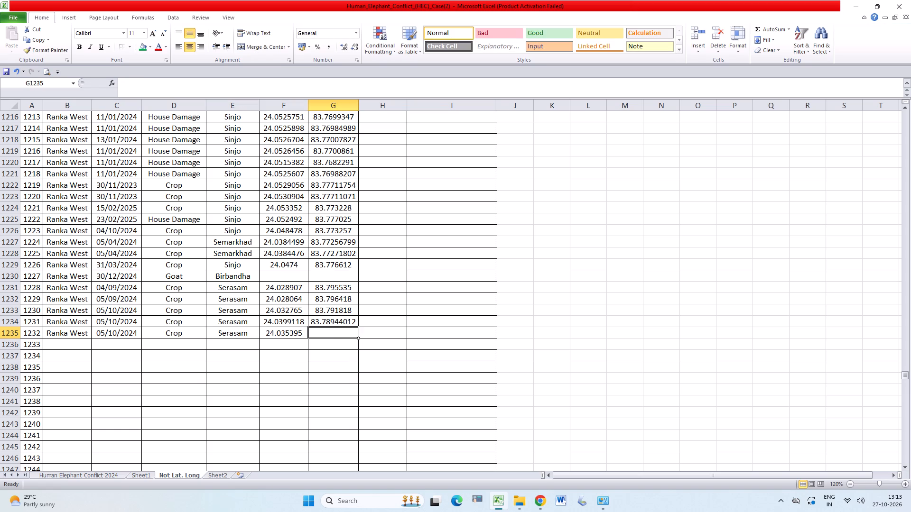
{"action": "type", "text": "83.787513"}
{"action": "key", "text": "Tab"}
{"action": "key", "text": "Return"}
Fill in record 1233 as Ranka West, 05/09/2024, Crop, Serasam, with latitude 24.025816 and longitude 83.800108.
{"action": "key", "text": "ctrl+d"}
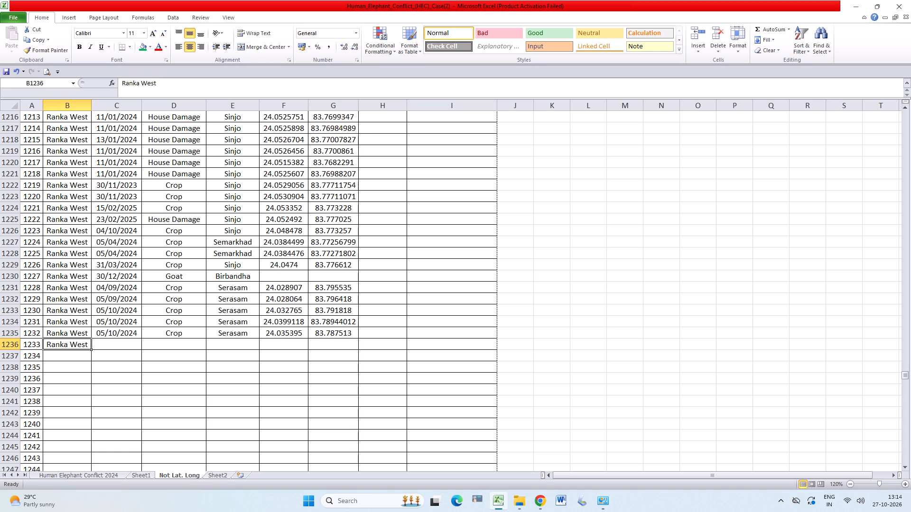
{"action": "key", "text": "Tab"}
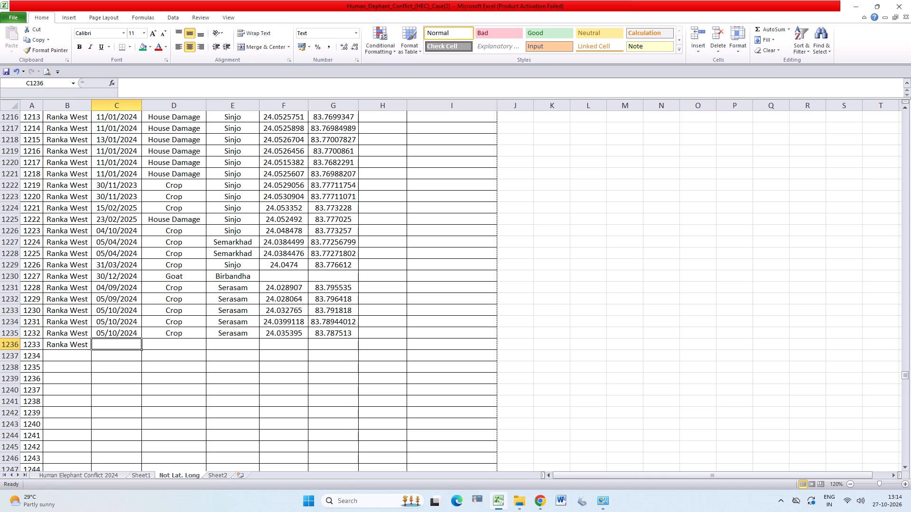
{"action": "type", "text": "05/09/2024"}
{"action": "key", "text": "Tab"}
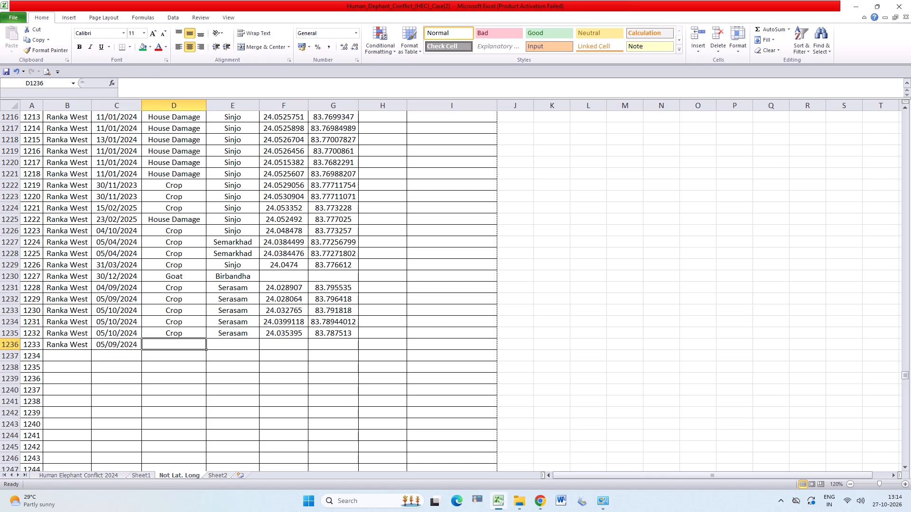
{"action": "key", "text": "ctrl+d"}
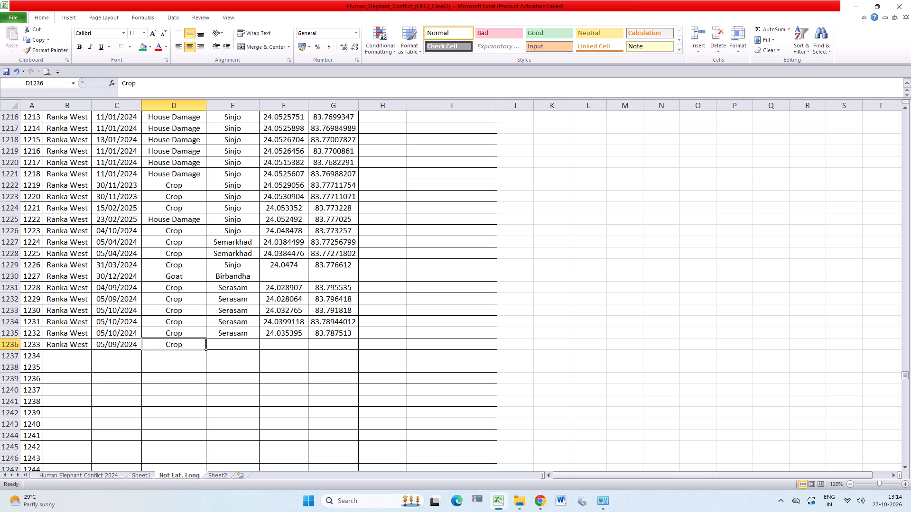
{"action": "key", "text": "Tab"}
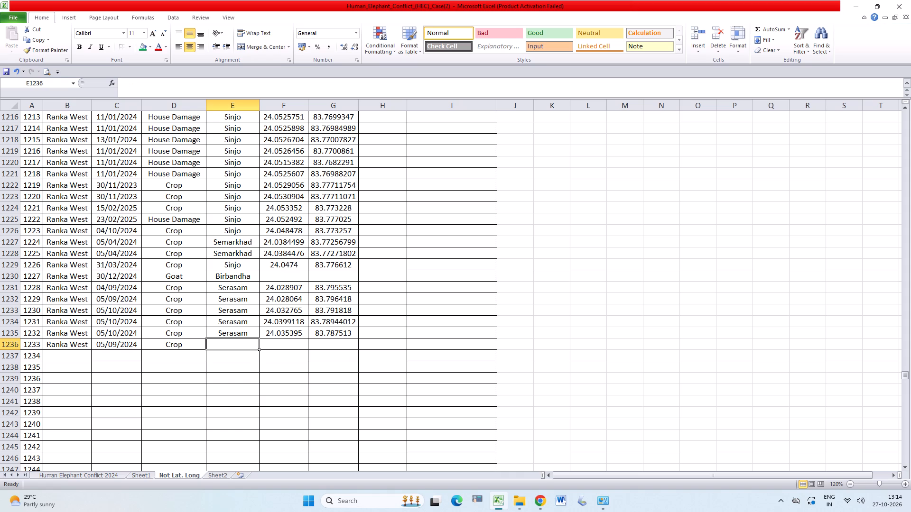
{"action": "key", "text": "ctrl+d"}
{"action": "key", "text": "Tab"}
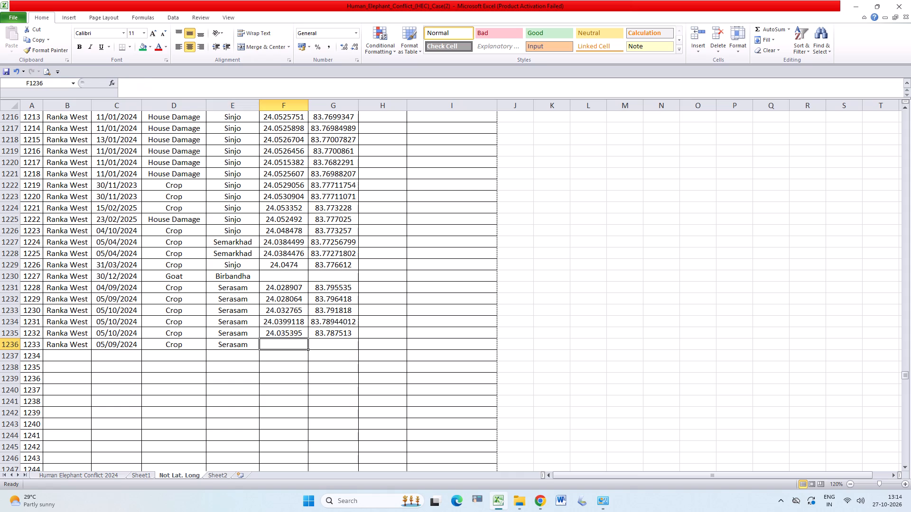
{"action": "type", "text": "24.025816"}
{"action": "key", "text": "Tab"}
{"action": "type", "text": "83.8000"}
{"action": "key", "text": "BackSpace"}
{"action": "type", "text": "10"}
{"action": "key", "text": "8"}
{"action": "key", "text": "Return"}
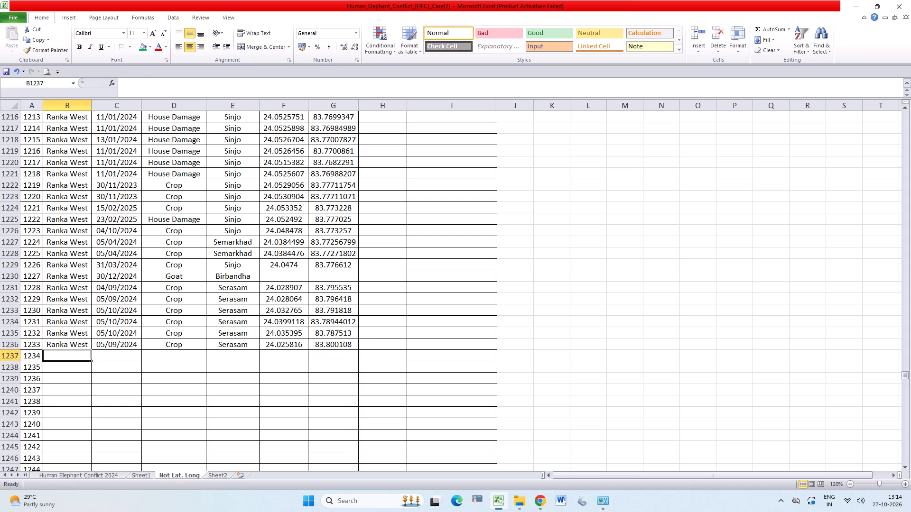
Fill in record 1234 as Ranka West, 05/09/2024, Crop, Serasam, with latitude 24.027621 and longitude 83.797692.
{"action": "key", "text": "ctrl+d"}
{"action": "key", "text": "Tab"}
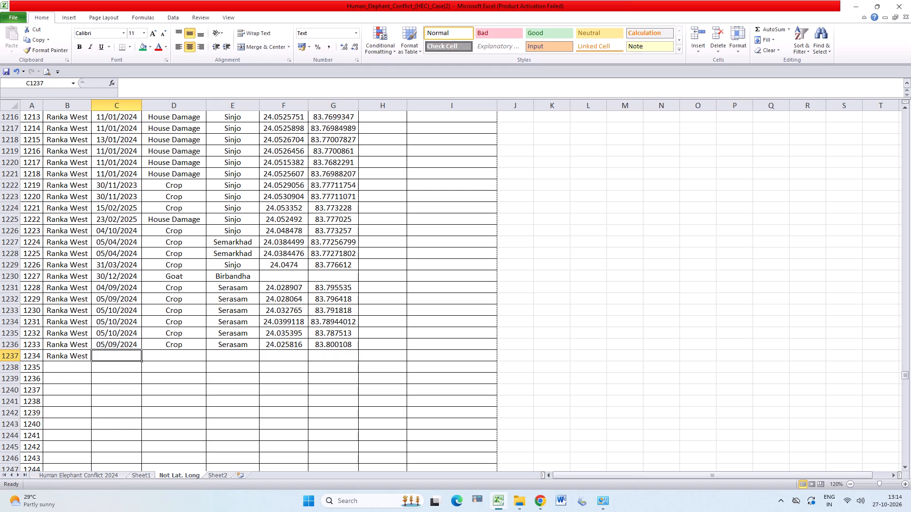
{"action": "key", "text": "ctrl+d"}
{"action": "key", "text": "Tab"}
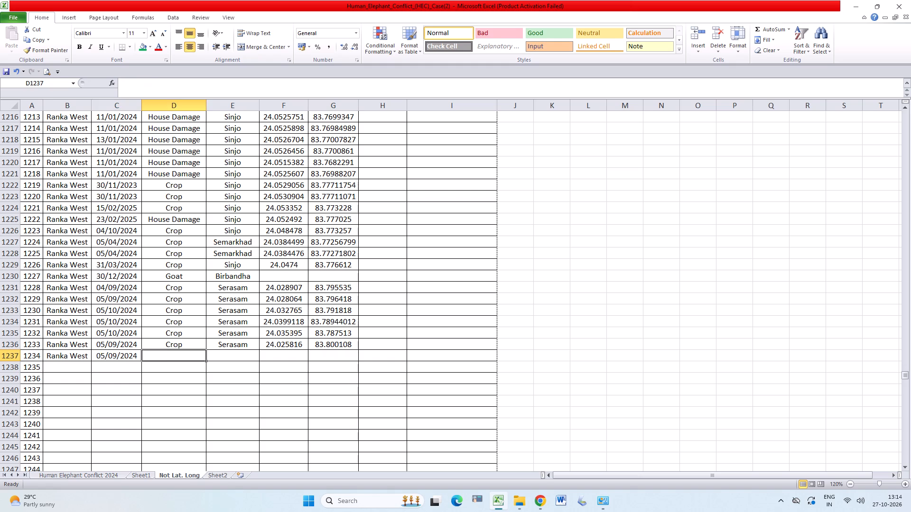
{"action": "key", "text": "ctrl+d"}
{"action": "key", "text": "Tab"}
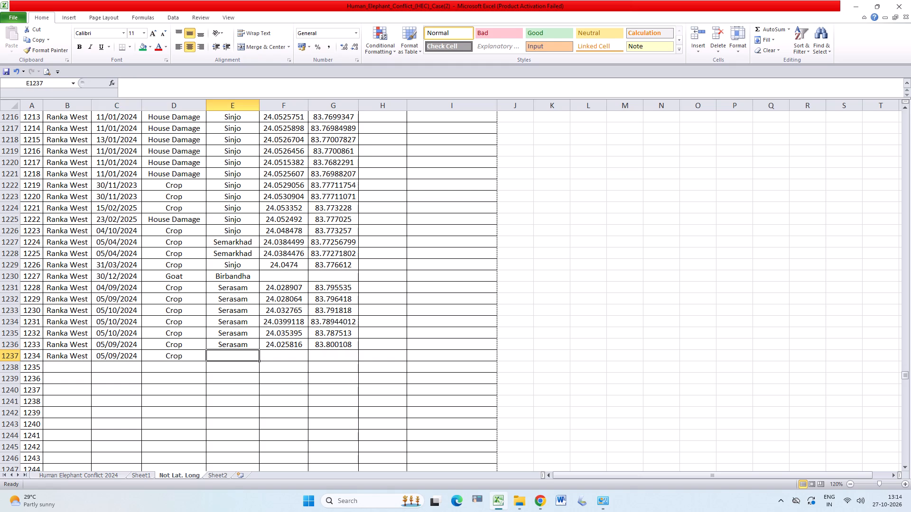
{"action": "key", "text": "ctrl+d"}
{"action": "key", "text": "Tab"}
{"action": "type", "text": "24.027621"}
{"action": "key", "text": "Tab"}
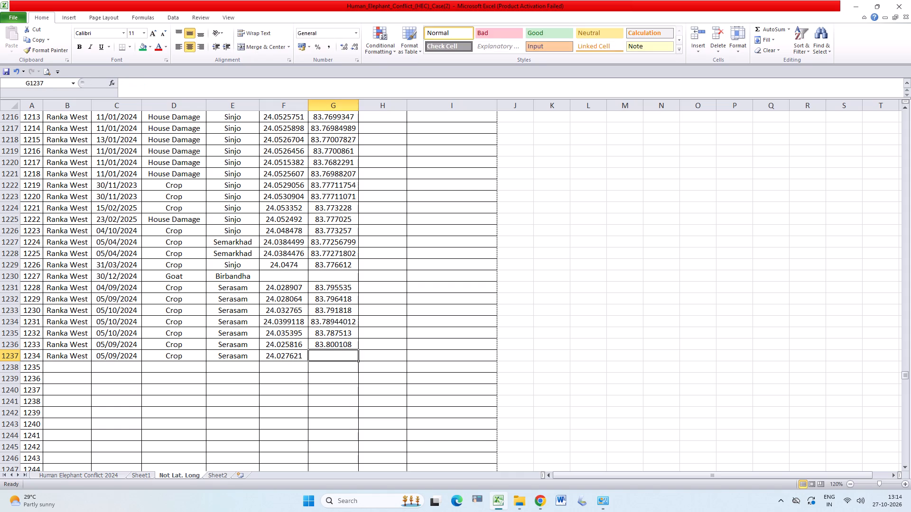
{"action": "type", "text": "83.797692"}
{"action": "key", "text": "Return"}
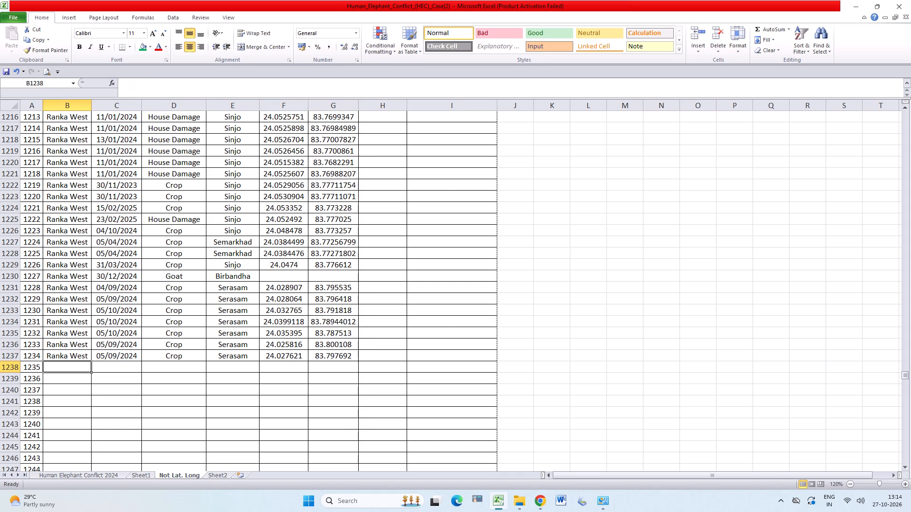
Start record 1235 with Ranka West, the date 30/08/2023 and damage type Crop.
{"action": "key", "text": "ctrl+d"}
{"action": "key", "text": "Tab"}
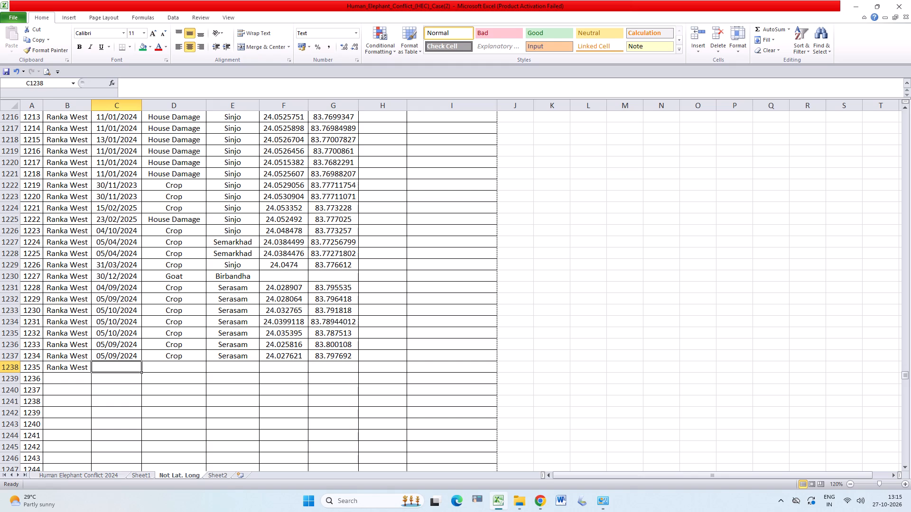
{"action": "type", "text": "30/08/202"}
{"action": "key", "text": "3"}
{"action": "key", "text": "Tab"}
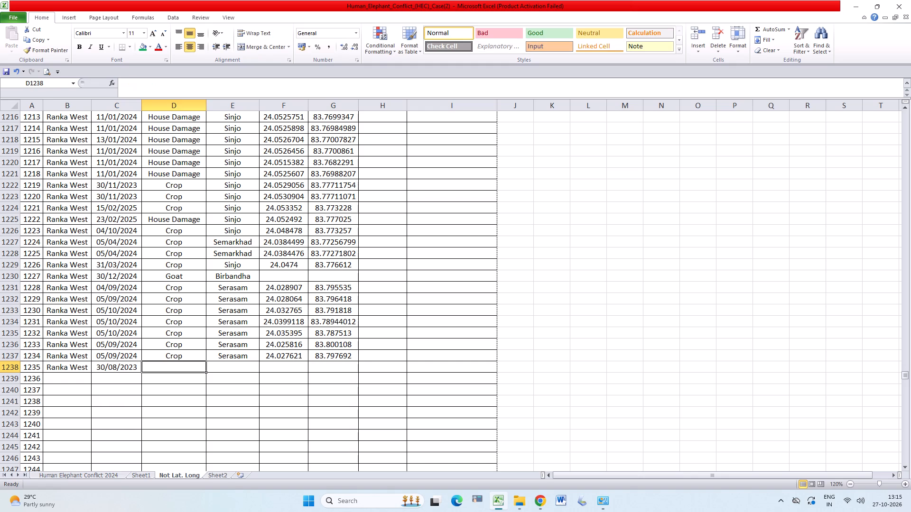
{"action": "key", "text": "ctrl+d"}
{"action": "key", "text": "Tab"}
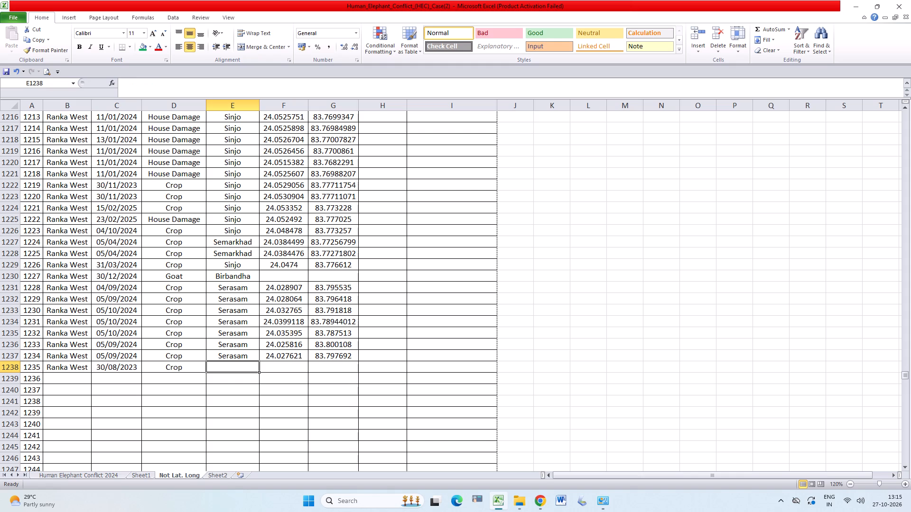
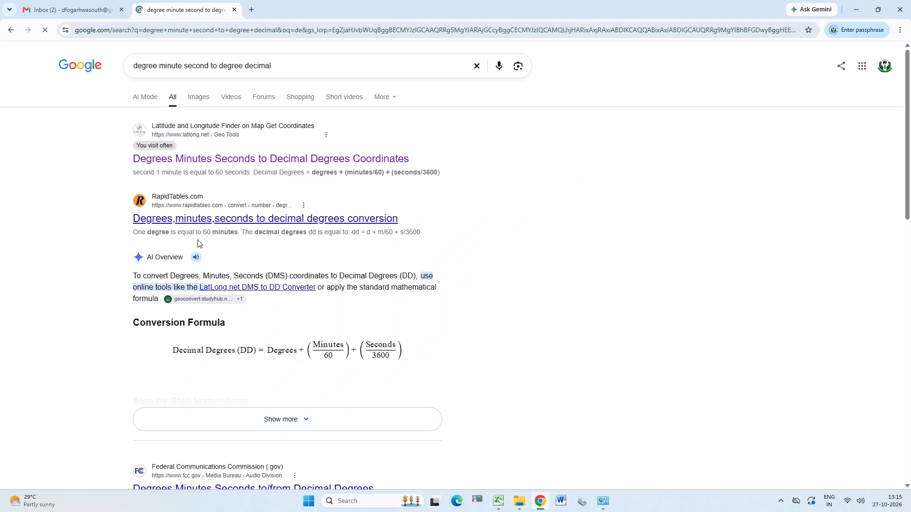
Open the LatLong.net degrees-to-decimal converter from the search results and enter the latitude 23° 56' 39.2856".
{"action": "left_click", "coordinate": [165, 158]}
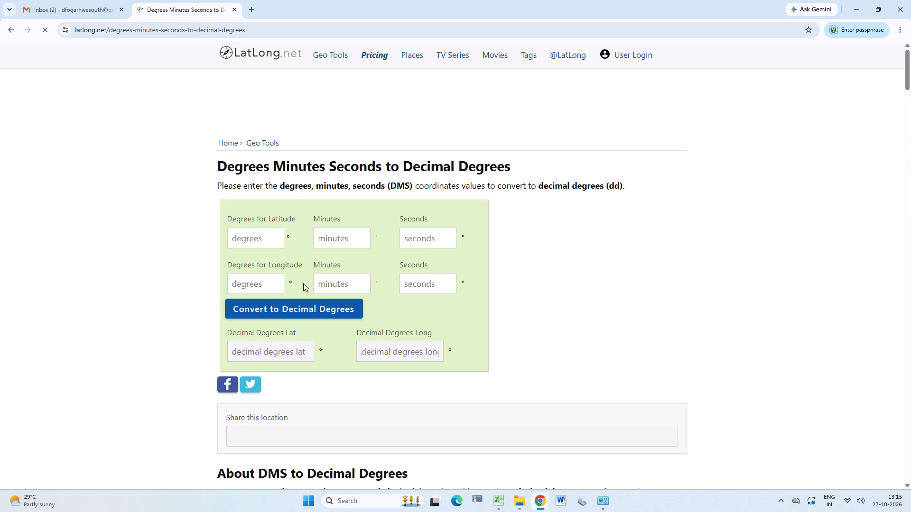
{"action": "left_click", "coordinate": [244, 242]}
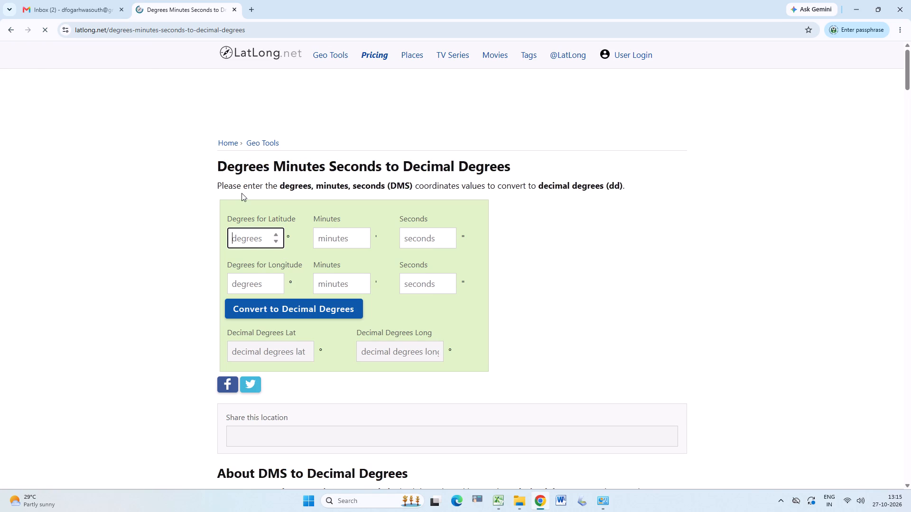
{"action": "type", "text": "23"}
{"action": "key", "text": "Tab"}
{"action": "type", "text": "56"}
{"action": "key", "text": "Tab"}
{"action": "type", "text": "39.2856"}
{"action": "key", "text": "Tab"}
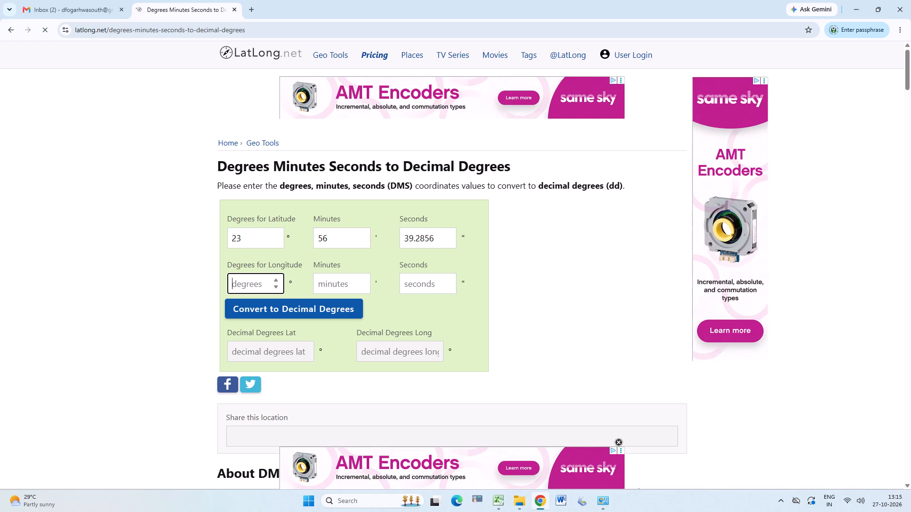
Enter the longitude 83° 33' 5.1408" in the converter and convert the coordinates to decimal degrees.
{"action": "type", "text": "83."}
{"action": "type", "text": "33"}
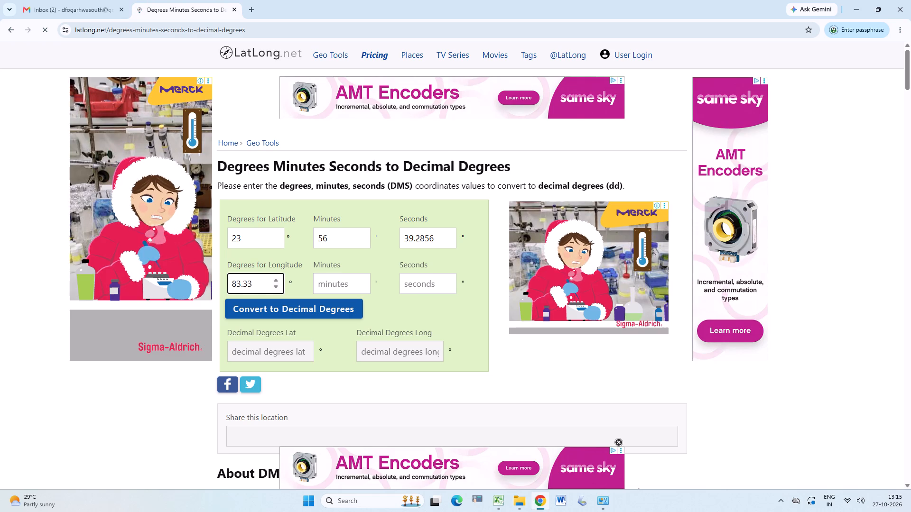
{"action": "key", "text": "Tab"}
{"action": "type", "text": "5.1408"}
{"action": "key", "text": "Return"}
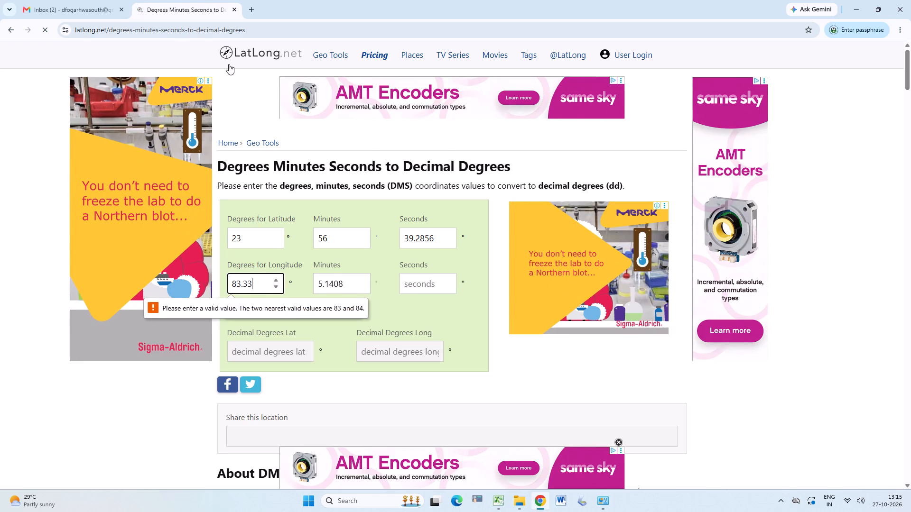
{"action": "key", "text": "BackSpace"}
{"action": "key", "text": "BackSpace"}
{"action": "key", "text": "BackSpace"}
{"action": "key", "text": "Tab"}
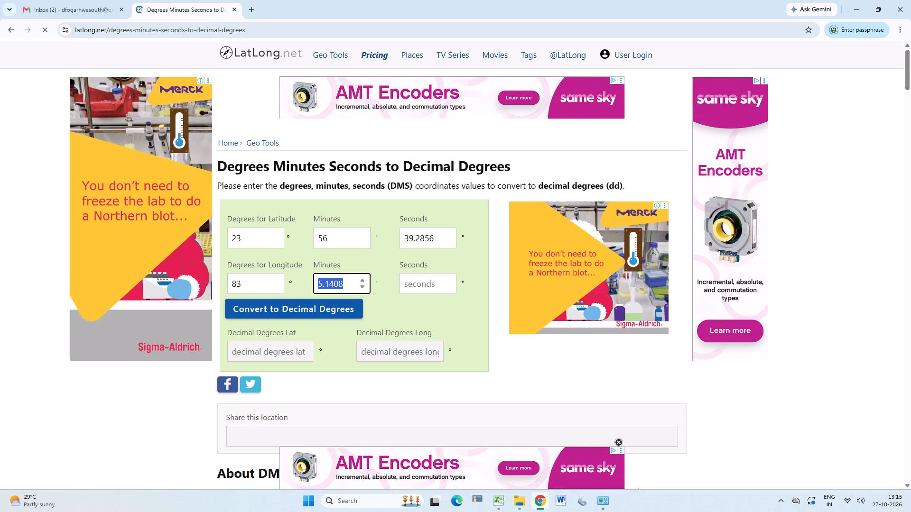
{"action": "type", "text": "33"}
{"action": "key", "text": "Tab"}
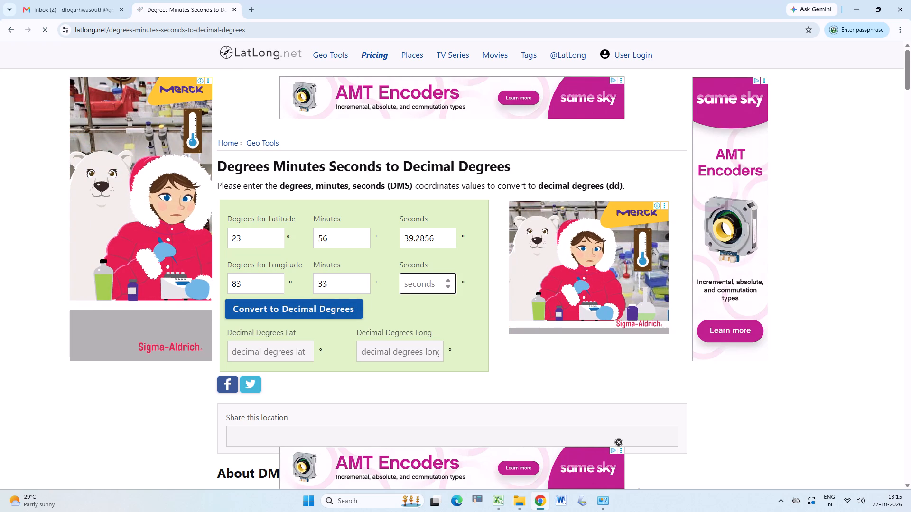
{"action": "type", "text": "5.1408"}
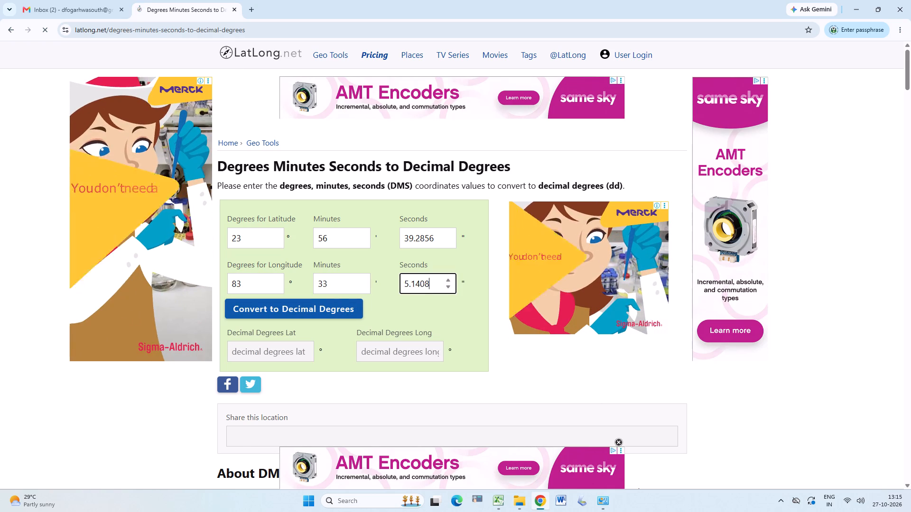
{"action": "key", "text": "Return"}
Copy the converted latitude 23.944246 and longitude 83.551428 from the web page into record 1235 of the Excel sheet.
{"action": "left_click_drag", "start_coordinate": [295, 349], "coordinate": [189, 351]}
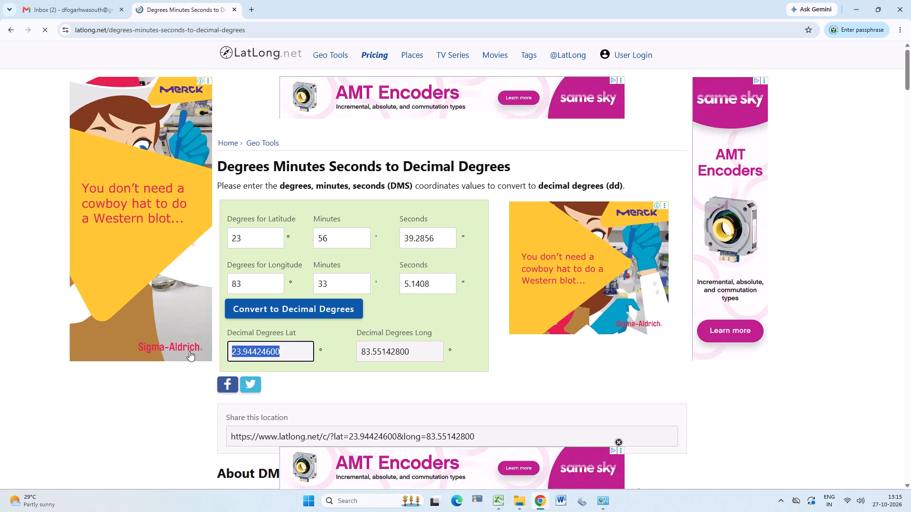
{"action": "left_click_drag", "start_coordinate": [189, 351], "coordinate": [187, 351]}
{"action": "key", "text": "ctrl+c"}
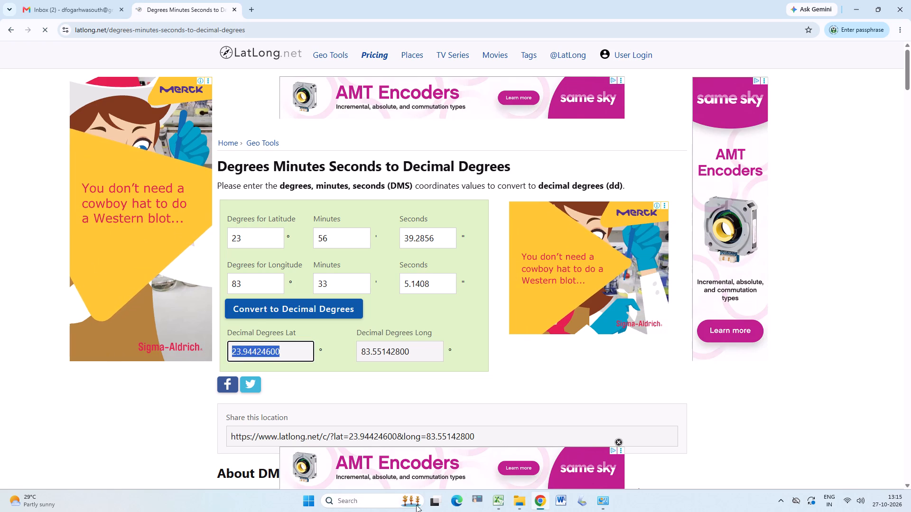
{"action": "left_click", "coordinate": [538, 501]}
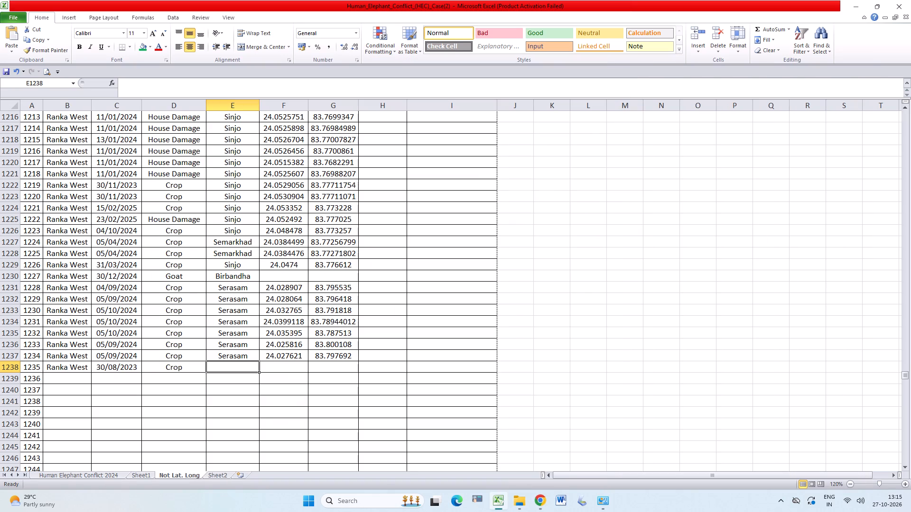
{"action": "left_click", "coordinate": [271, 369]}
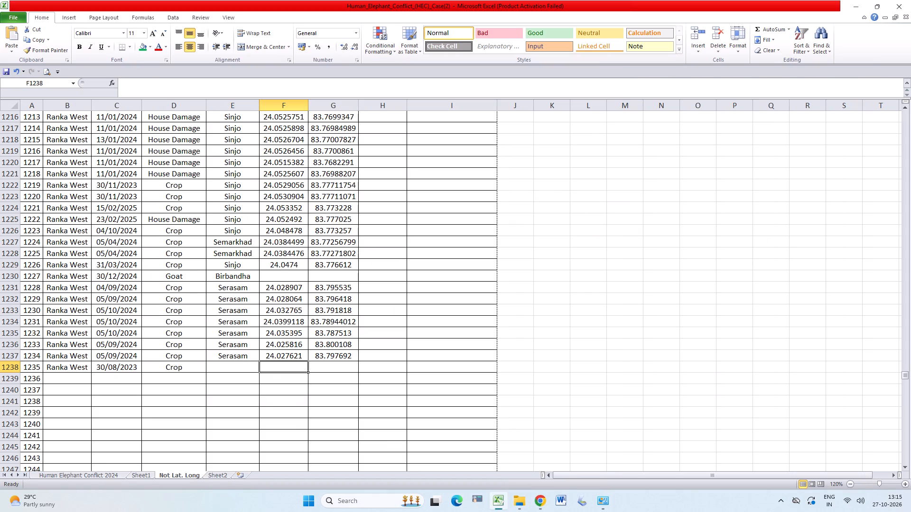
{"action": "key", "text": "ctrl+v"}
{"action": "left_click", "coordinate": [538, 495]}
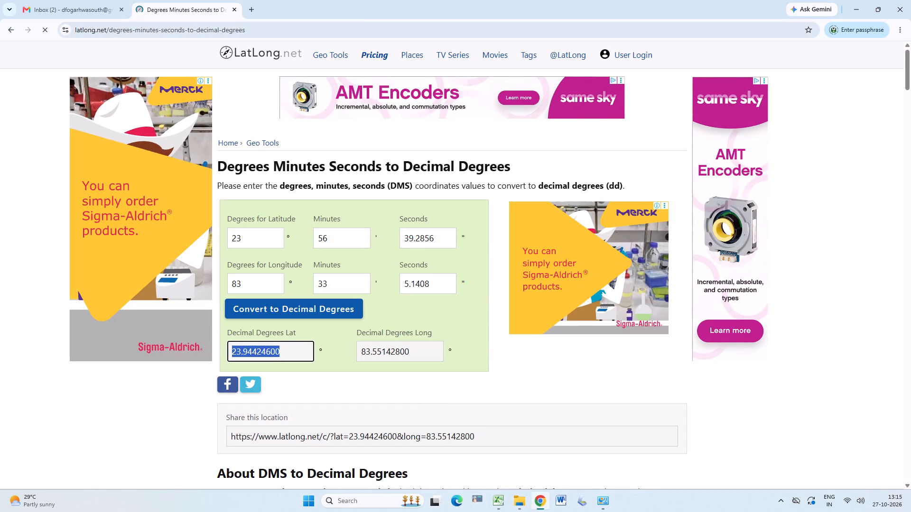
{"action": "left_click_drag", "start_coordinate": [416, 349], "coordinate": [288, 341]}
{"action": "key", "text": "ctrl+c"}
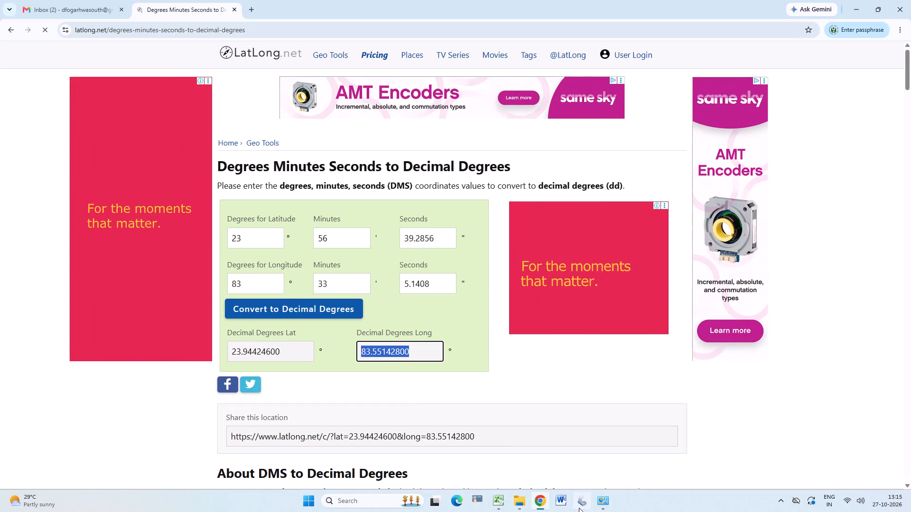
{"action": "left_click", "coordinate": [537, 500]}
{"action": "left_click", "coordinate": [327, 372]}
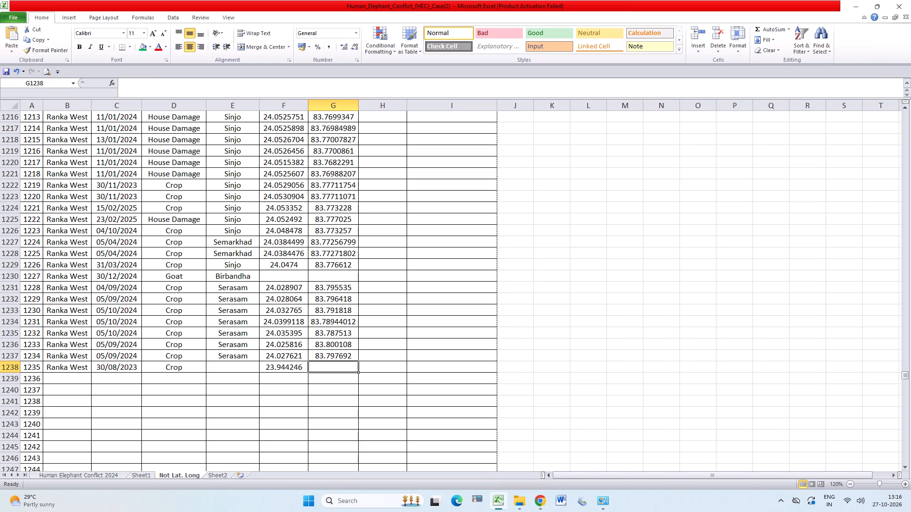
{"action": "key", "text": "ctrl+v"}
Enter Khurri as the village of record 1235 and save the workbook.
{"action": "left_click", "coordinate": [234, 366]}
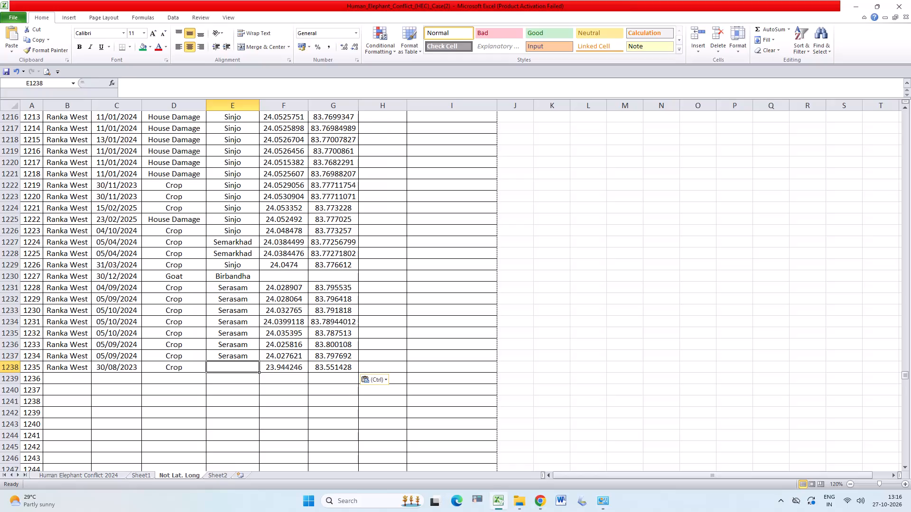
{"action": "type", "text": "Kh"}
{"action": "key", "text": "u"}
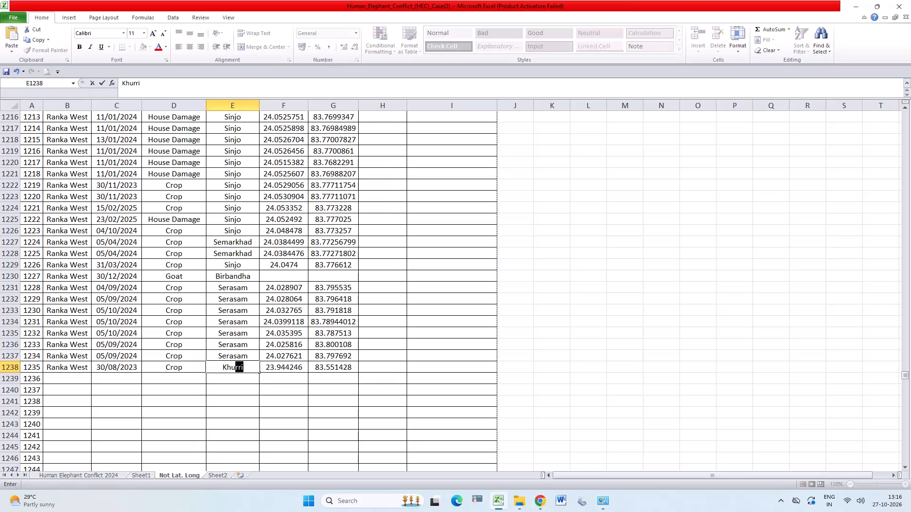
{"action": "key", "text": "Tab"}
{"action": "key", "text": "ctrl+s"}
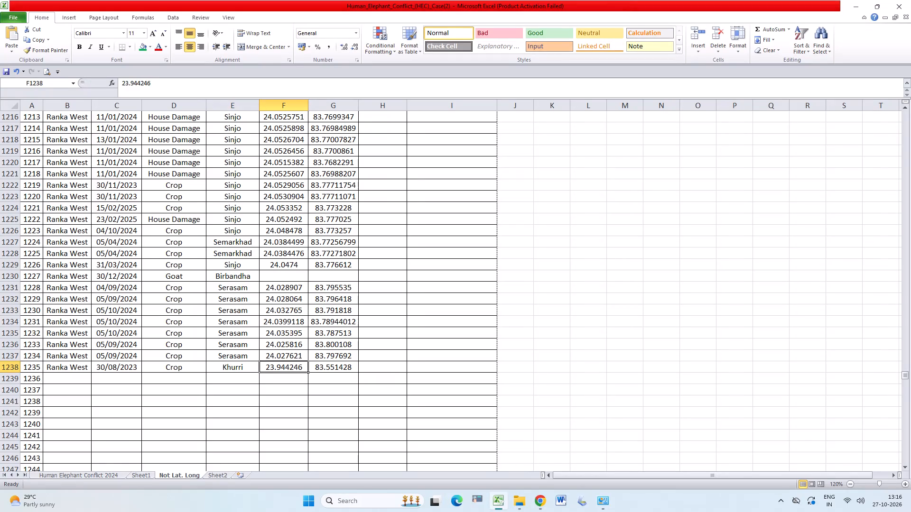
Start record 1236 with the range Ranka West copied from the record above, and save the workbook.
{"action": "key", "text": "Return"}
{"action": "key", "text": "Left"}
{"action": "key", "text": "Left"}
{"action": "key", "text": "Left"}
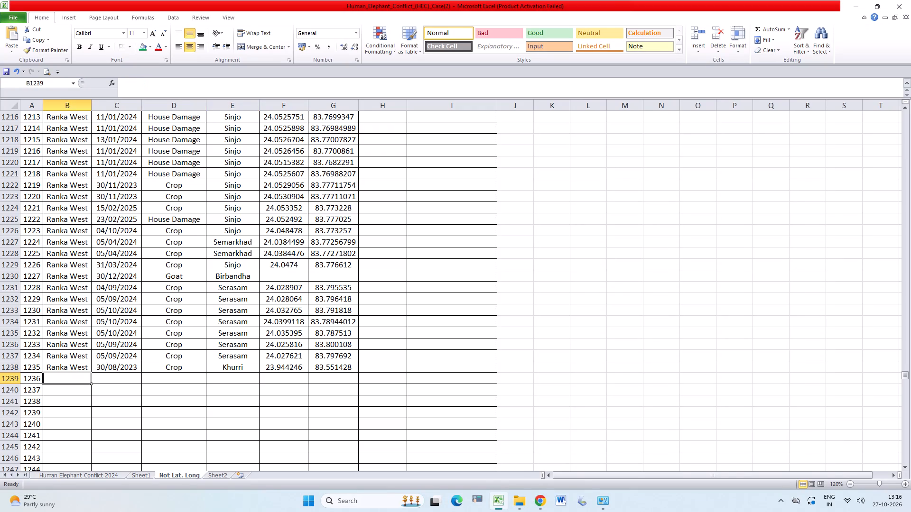
{"action": "key", "text": "ctrl+d"}
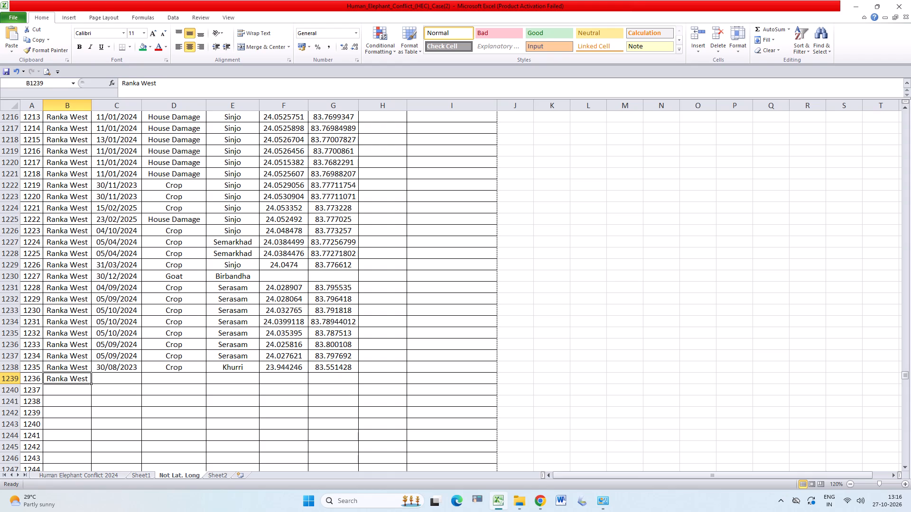
{"action": "key", "text": "ctrl+s"}
{"action": "key", "text": "ctrl+s"}
{"action": "key", "text": "Tab"}
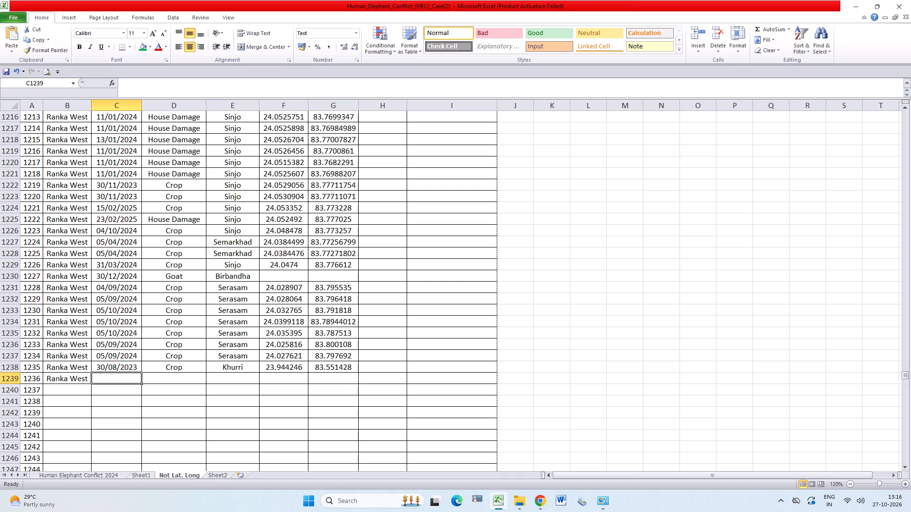
Look back through the earlier records up to the start of the sheet, and return to record 1236.
{"action": "scroll", "coordinate": [222, 295], "scroll_direction": "up", "scroll_amount": 2}
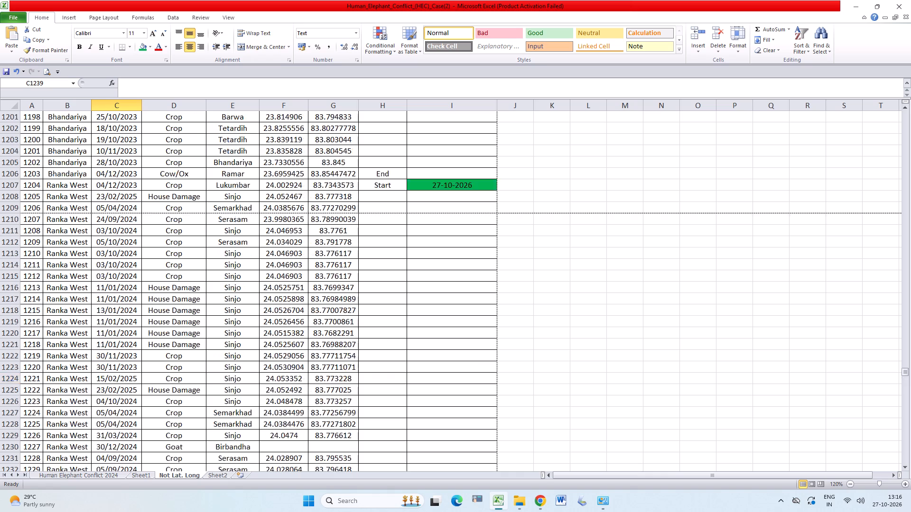
{"action": "scroll", "coordinate": [222, 295], "scroll_direction": "up", "scroll_amount": 18}
{"action": "scroll", "coordinate": [222, 295], "scroll_direction": "down", "scroll_amount": 10}
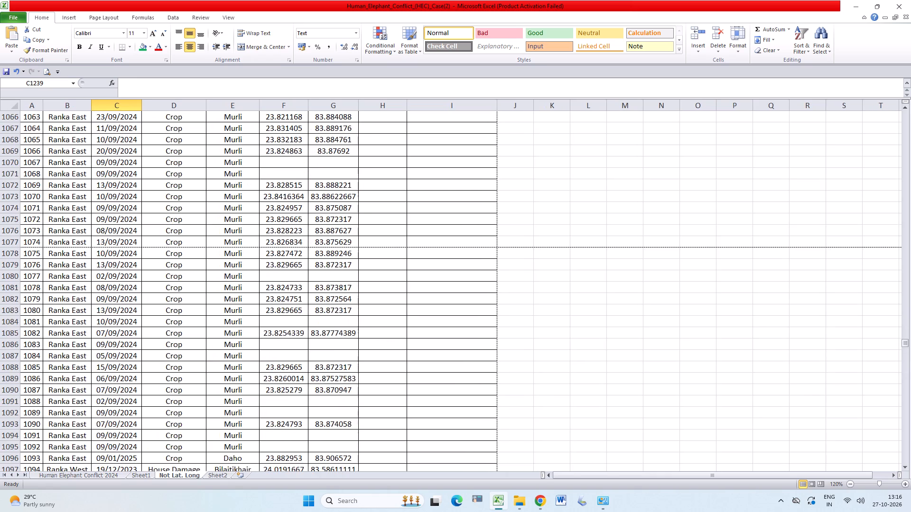
{"action": "scroll", "coordinate": [222, 294], "scroll_direction": "down", "scroll_amount": 10}
{"action": "scroll", "coordinate": [534, 200], "scroll_direction": "down", "scroll_amount": 2}
{"action": "scroll", "coordinate": [586, 276], "scroll_direction": "up", "scroll_amount": 2}
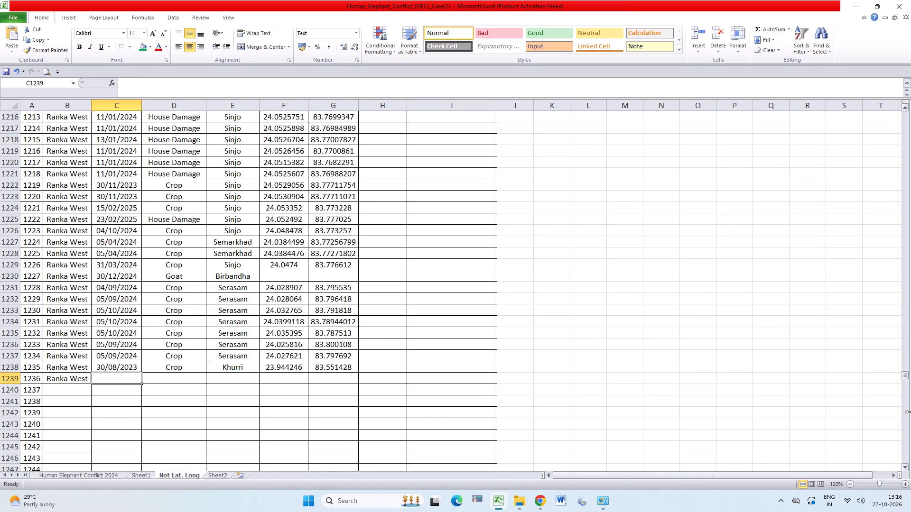
{"action": "left_click_drag", "start_coordinate": [903, 374], "coordinate": [902, 50]}
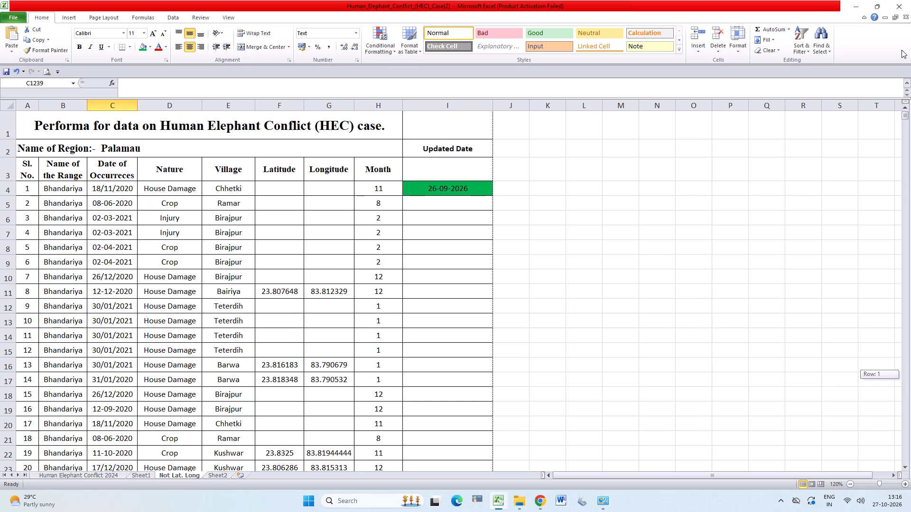
{"action": "left_click_drag", "start_coordinate": [902, 50], "coordinate": [902, 51]}
{"action": "left_click_drag", "start_coordinate": [902, 51], "coordinate": [910, 249]}
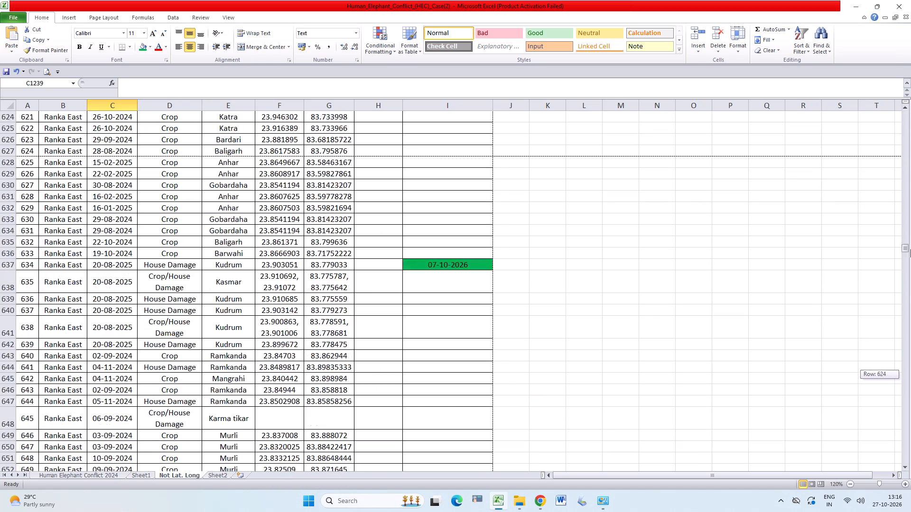
{"action": "left_click_drag", "start_coordinate": [910, 249], "coordinate": [910, 376]}
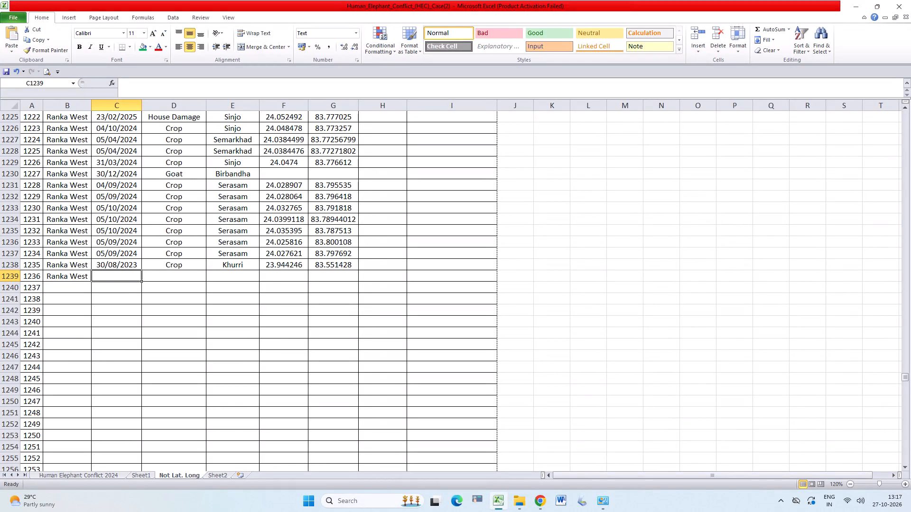
Give record 1236 the date 06/11/2024, damage type Crop and village Rajbas.
{"action": "type", "text": "06"}
{"action": "type", "text": "/11/202"}
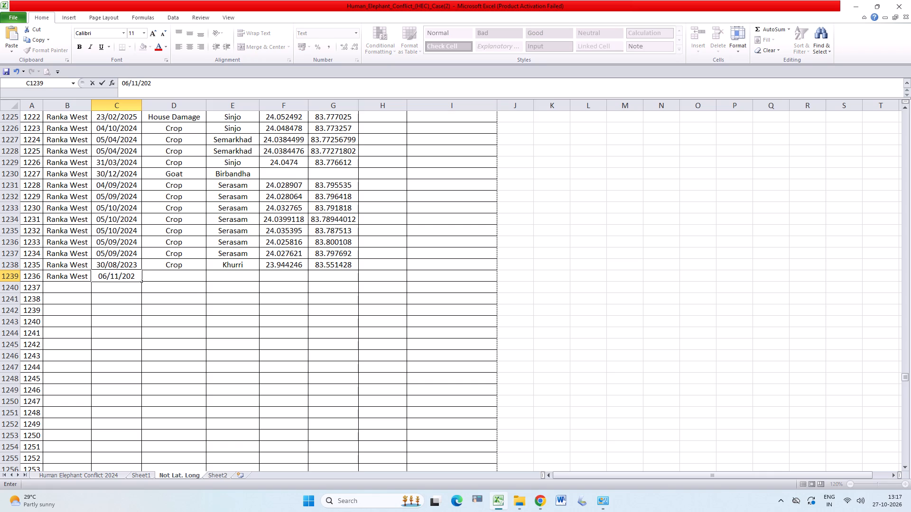
{"action": "key", "text": "4"}
{"action": "key", "text": "Right"}
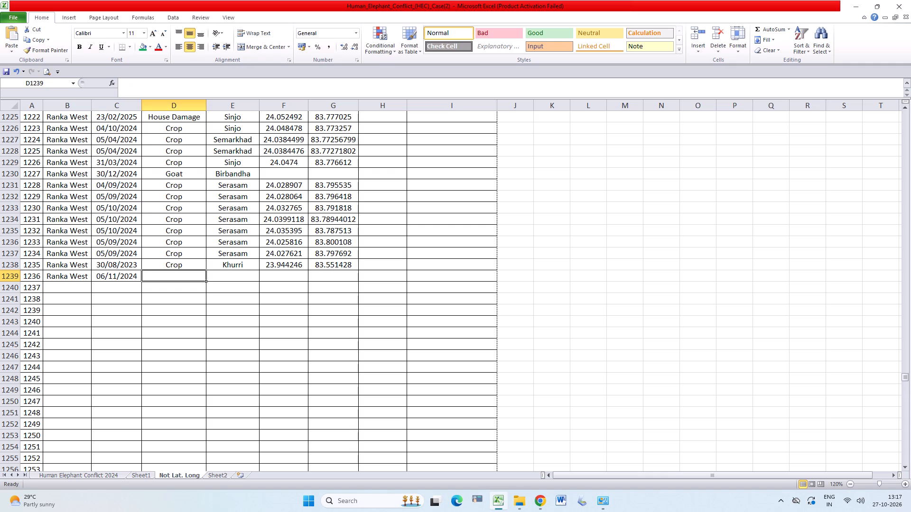
{"action": "key", "text": "ctrl+d"}
{"action": "key", "text": "Tab"}
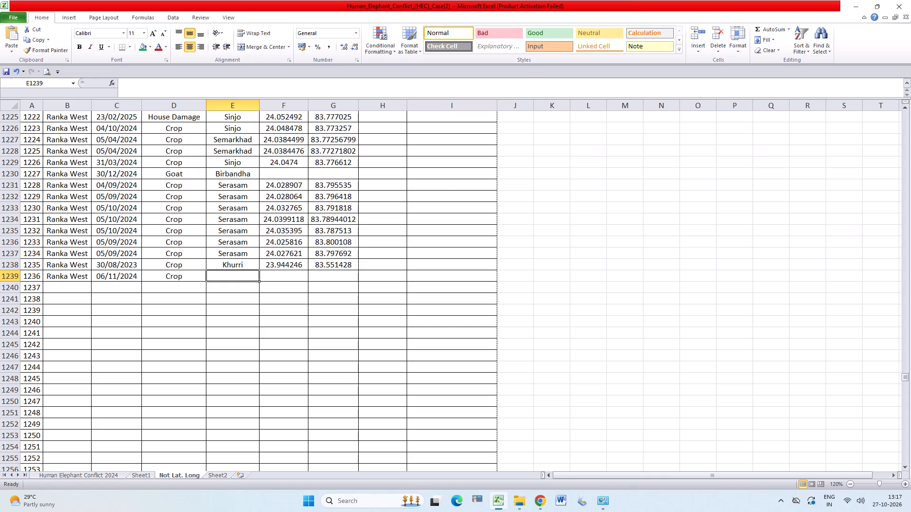
{"action": "type", "text": "Raj"}
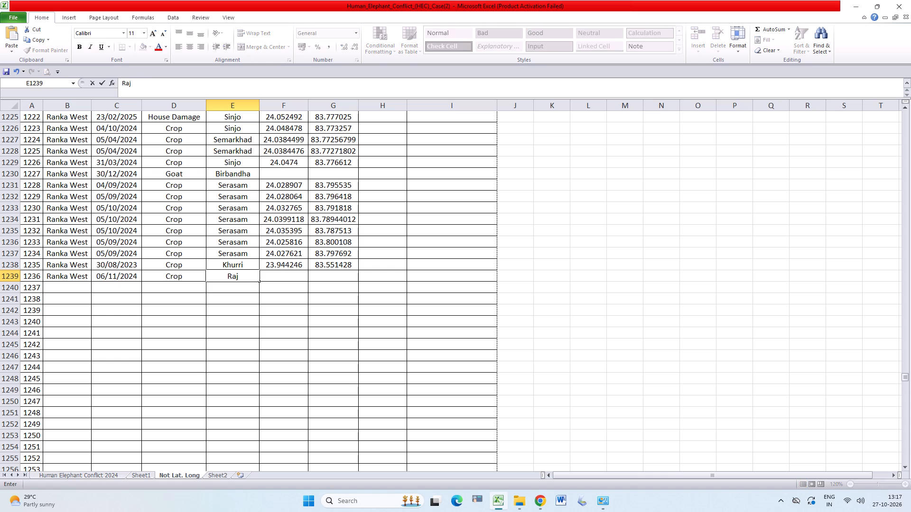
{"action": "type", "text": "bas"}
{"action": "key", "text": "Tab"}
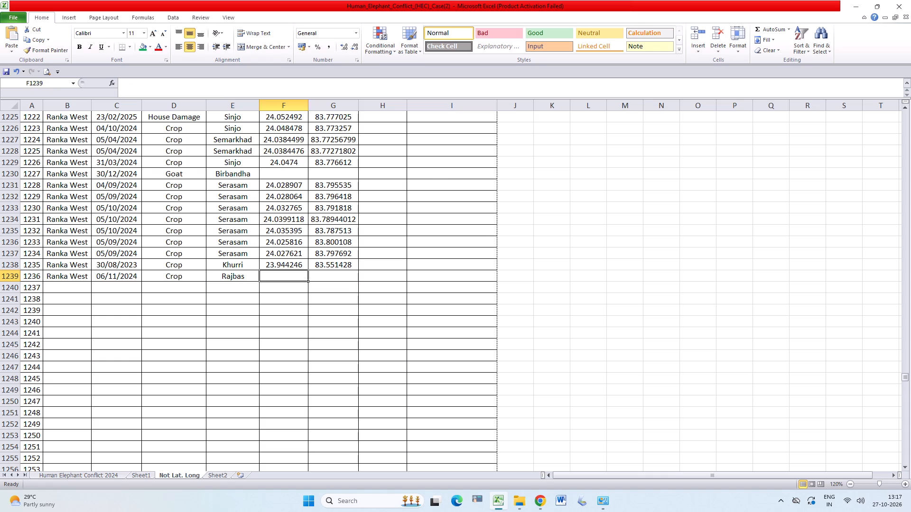
Switch to the LatLong.net converter in Chrome and enter the latitude as 24° 02' 48".
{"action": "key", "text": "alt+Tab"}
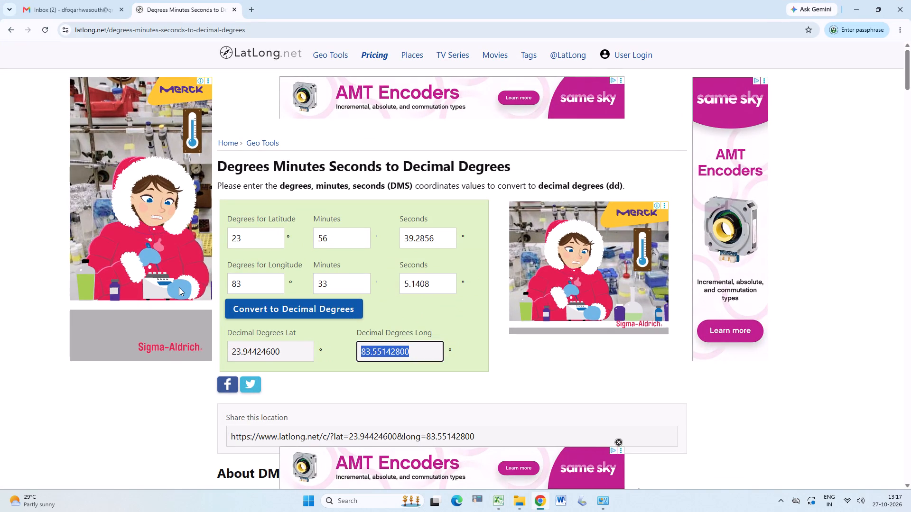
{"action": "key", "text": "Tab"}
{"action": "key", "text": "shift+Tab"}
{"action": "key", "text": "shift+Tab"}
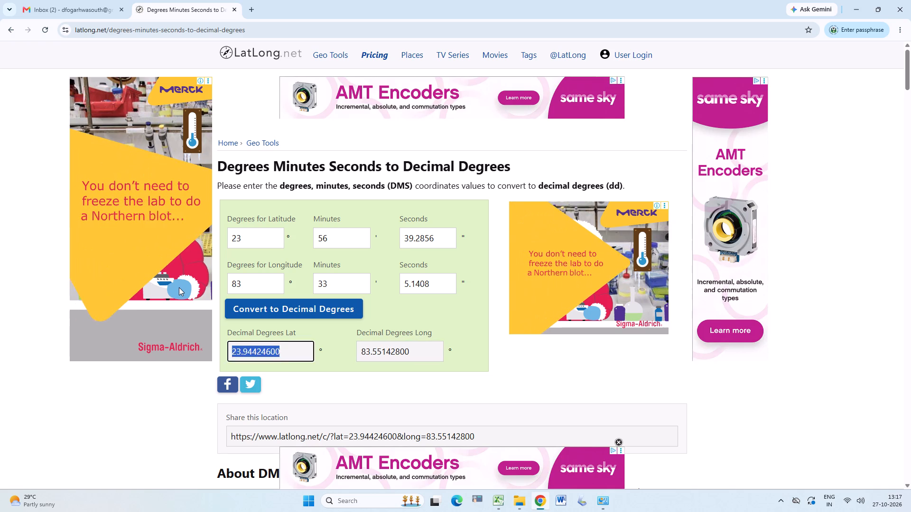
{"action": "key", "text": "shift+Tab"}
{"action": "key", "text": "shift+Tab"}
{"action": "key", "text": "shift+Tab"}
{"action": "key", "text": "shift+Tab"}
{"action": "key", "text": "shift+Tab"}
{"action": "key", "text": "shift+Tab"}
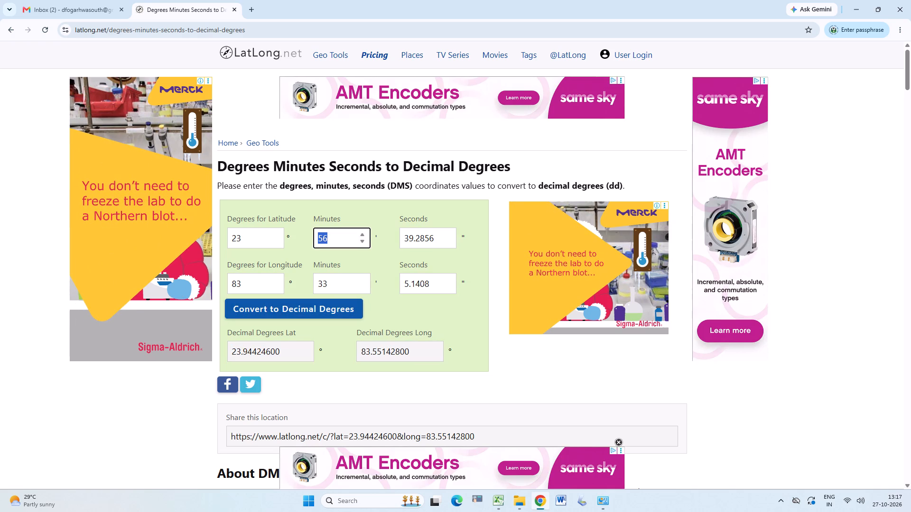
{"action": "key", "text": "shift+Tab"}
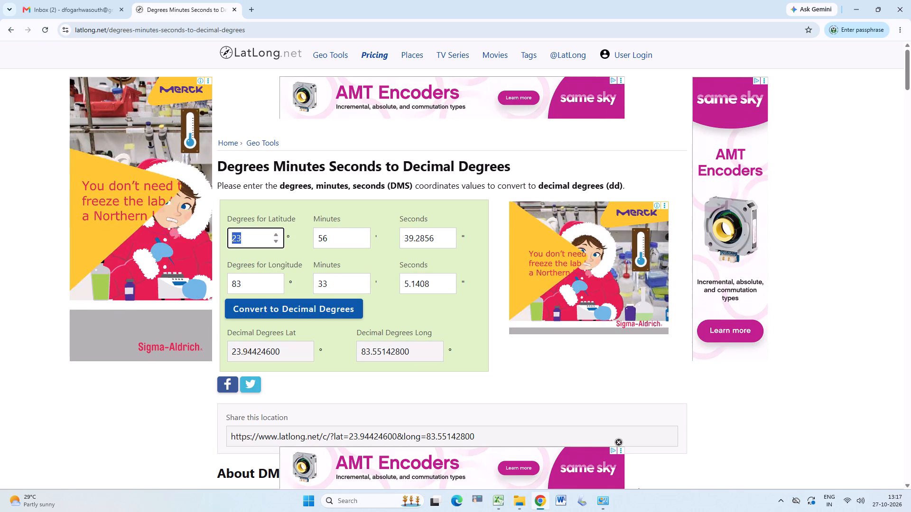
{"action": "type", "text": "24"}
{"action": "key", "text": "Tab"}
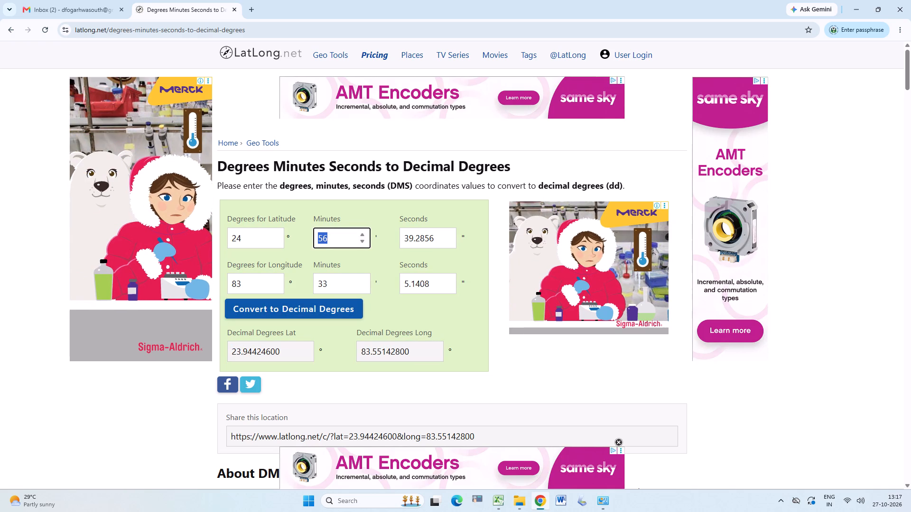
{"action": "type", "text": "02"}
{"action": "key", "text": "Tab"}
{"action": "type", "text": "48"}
Set the longitude minutes to 34 and seconds to 29, and convert the coordinates to decimal degrees.
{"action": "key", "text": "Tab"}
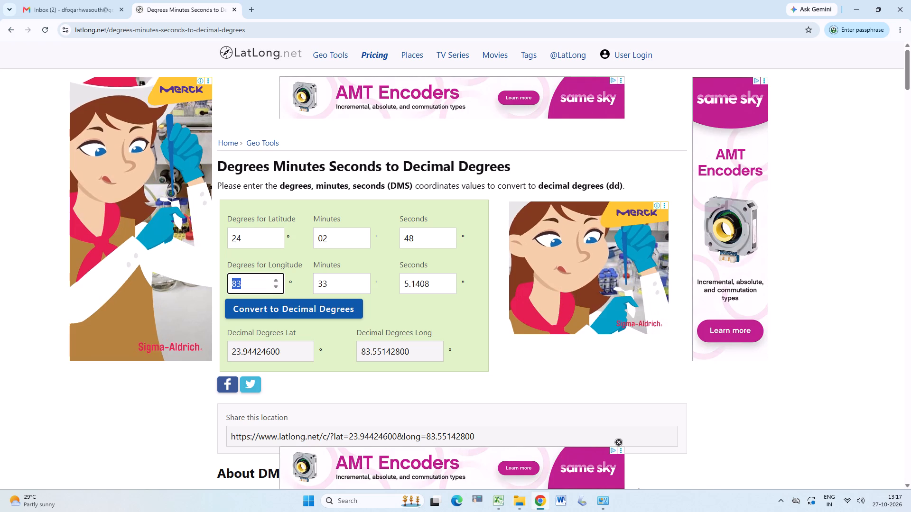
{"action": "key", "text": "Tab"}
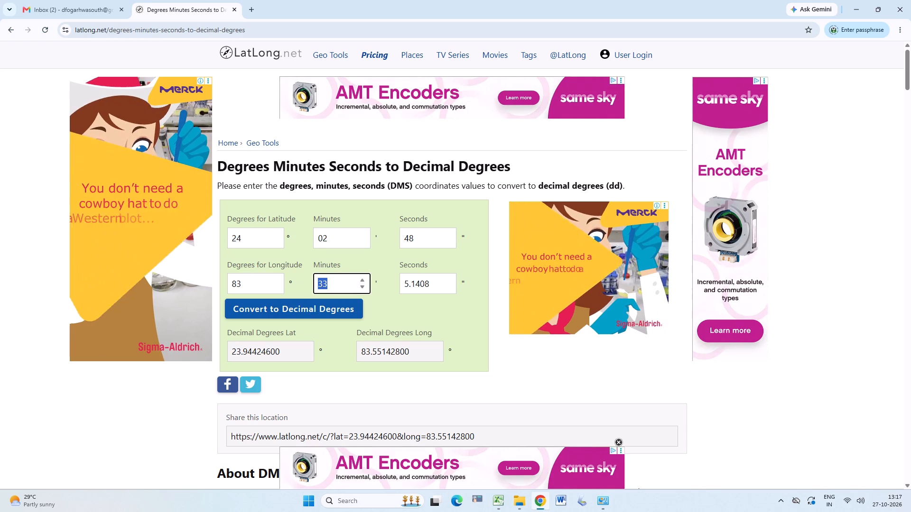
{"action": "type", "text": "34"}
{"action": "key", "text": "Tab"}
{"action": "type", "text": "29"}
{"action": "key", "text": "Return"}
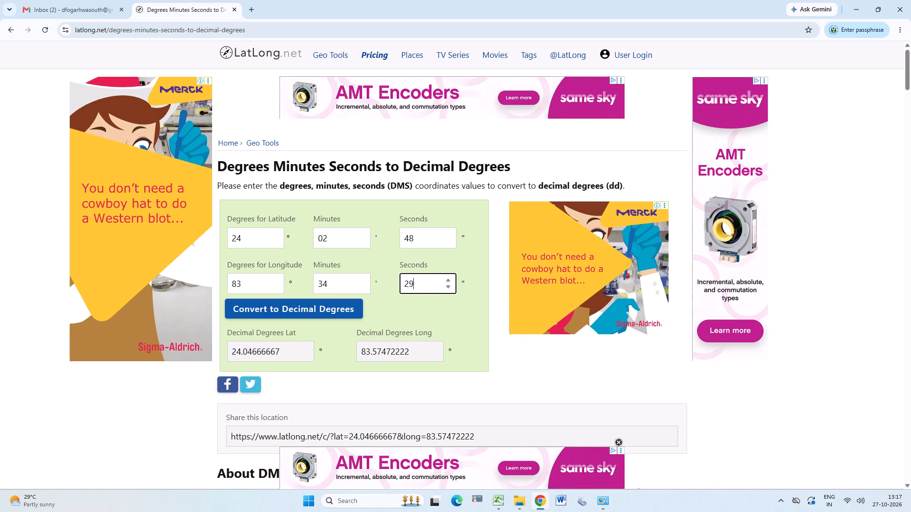
Copy the converted decimal latitude for record 1236.
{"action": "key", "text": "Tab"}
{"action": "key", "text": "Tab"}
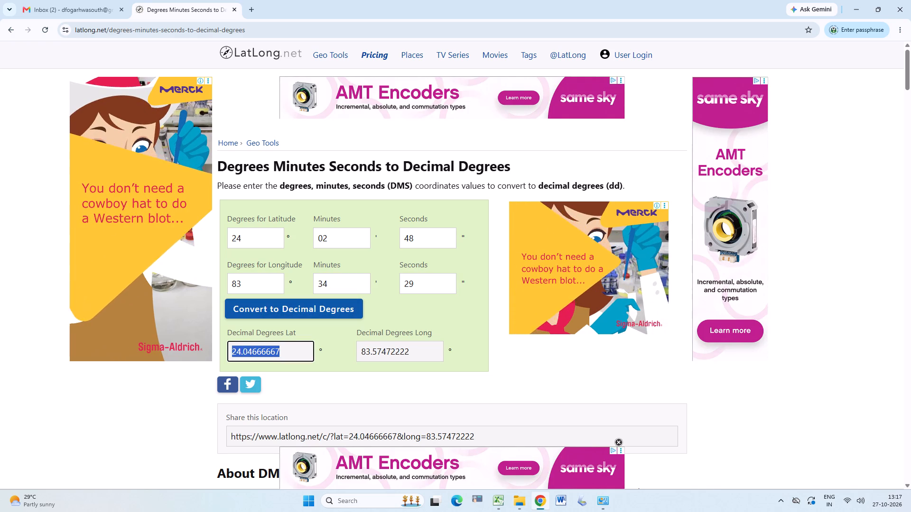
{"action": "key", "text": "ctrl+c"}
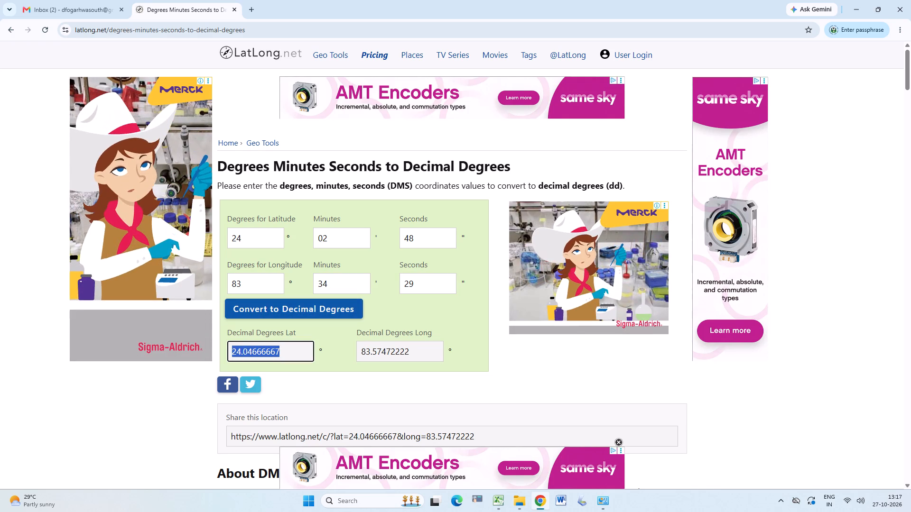
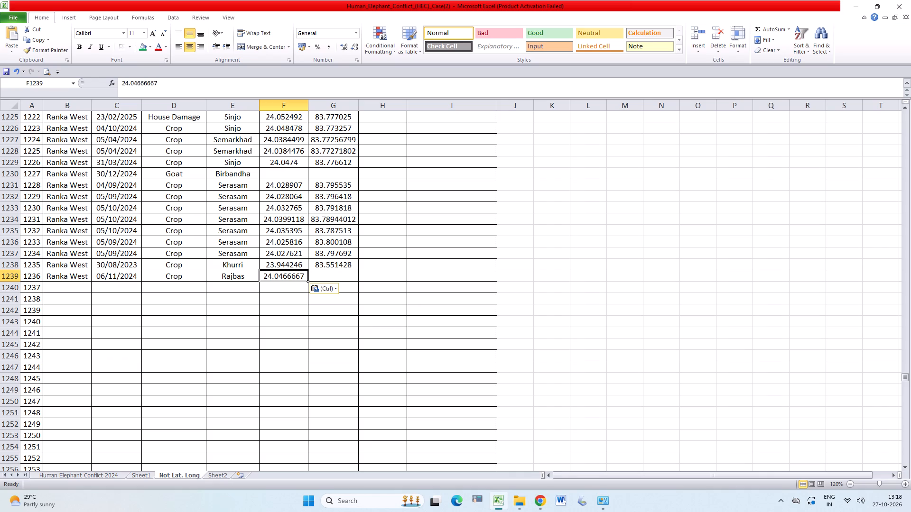
Switch back to the LatLong.net converter in Chrome to fetch the decimal longitude for record 1236.
{"action": "key", "text": "alt+Tab"}
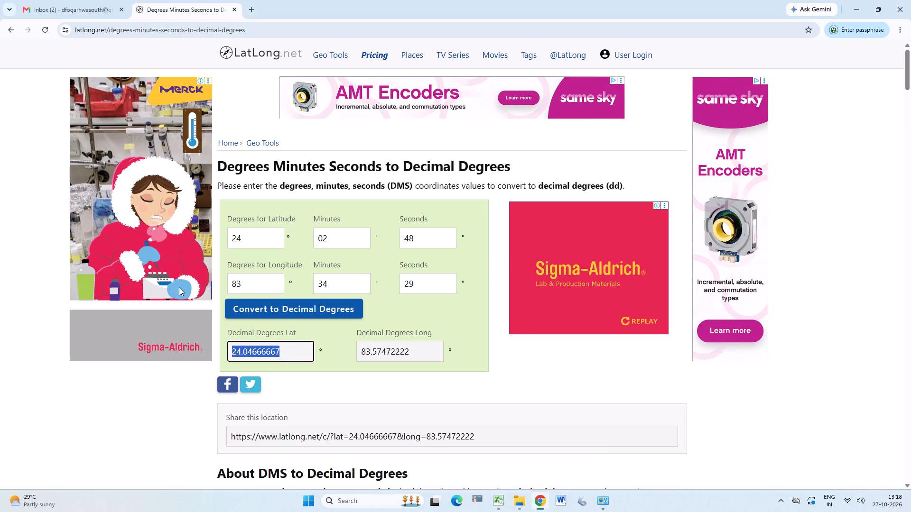
Copy the converted longitude 83.57472222 from the converter page into record 1236 in the Excel sheet, and save the workbook.
{"action": "key", "text": "Tab"}
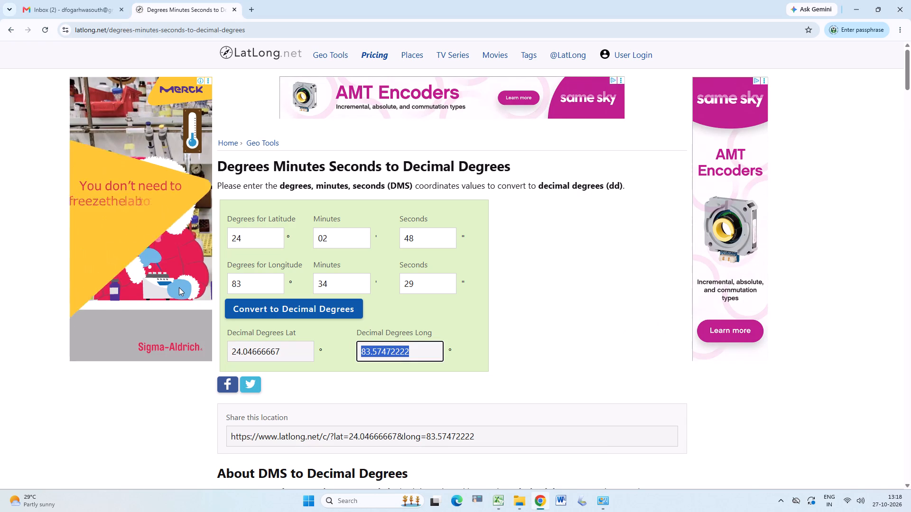
{"action": "key", "text": "ctrl+c"}
{"action": "key", "text": "alt+Tab"}
{"action": "key", "text": "Tab"}
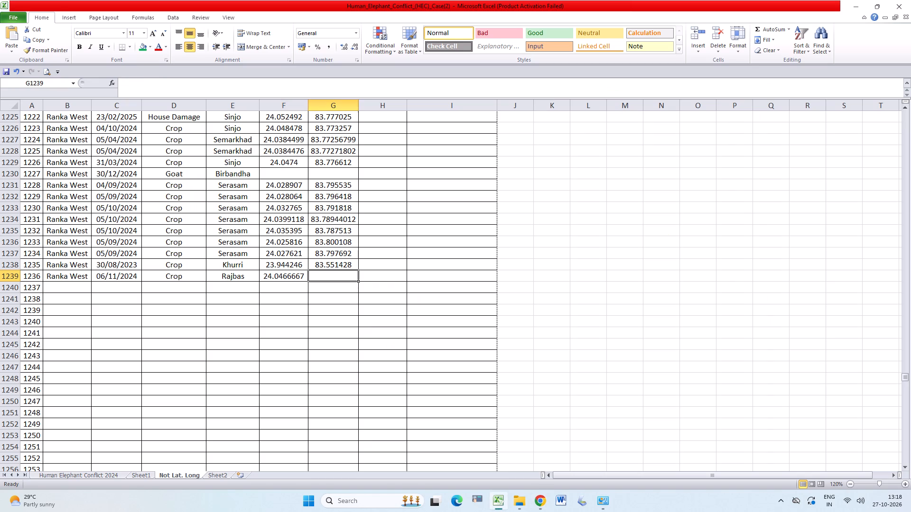
{"action": "key", "text": "ctrl+v"}
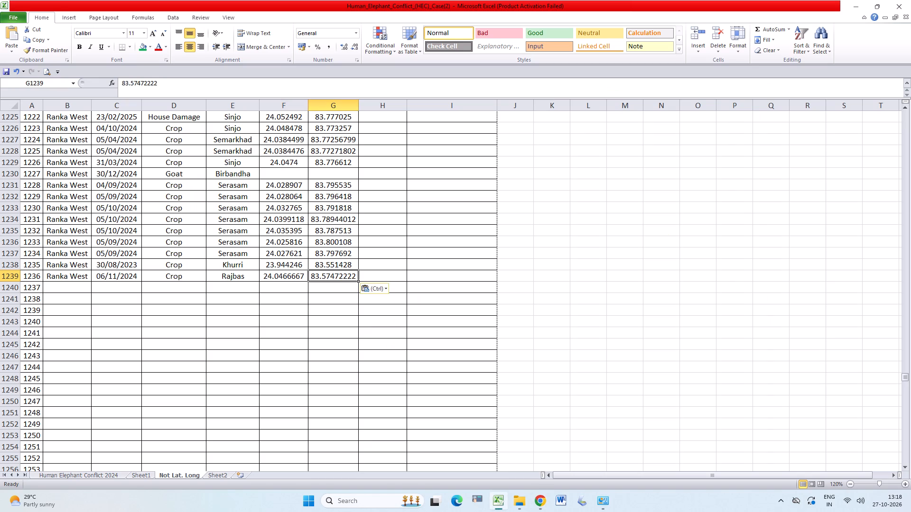
{"action": "key", "text": "ctrl+s"}
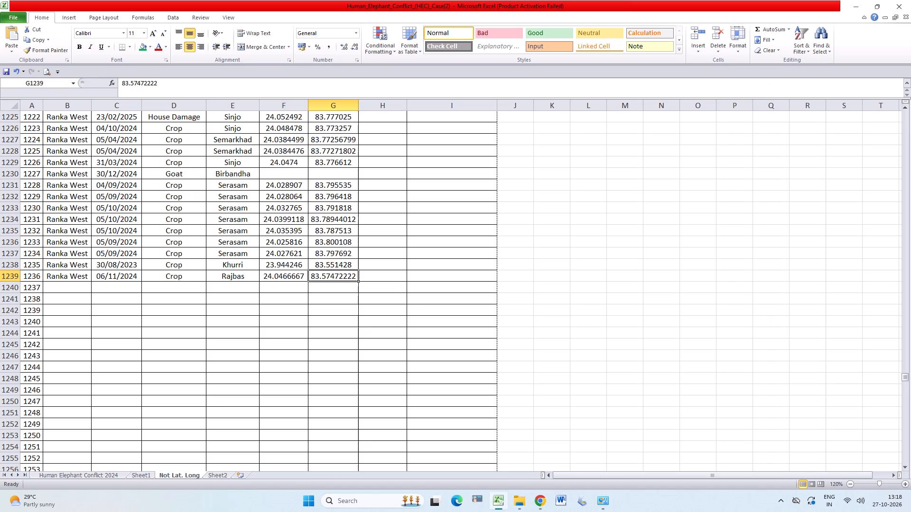
Start record 1237 with the range Ranka West copied from the record above.
{"action": "key", "text": "Return"}
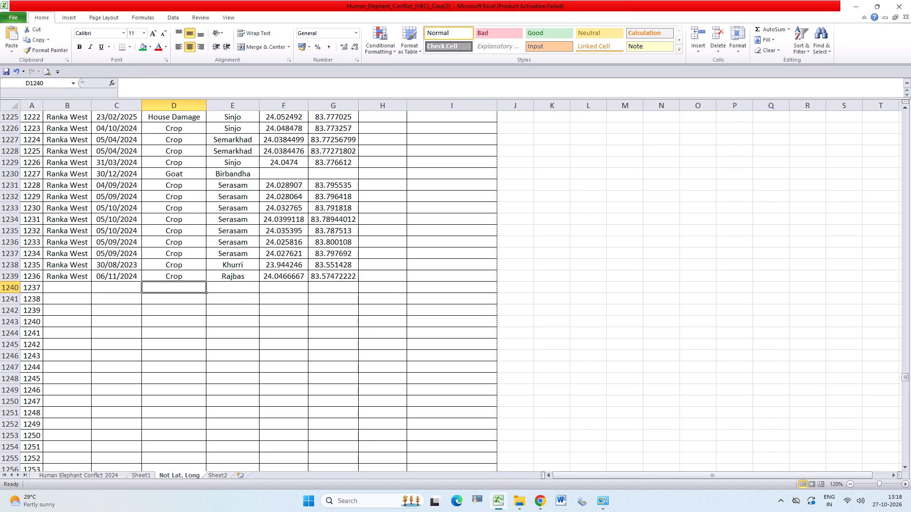
{"action": "key", "text": "Left"}
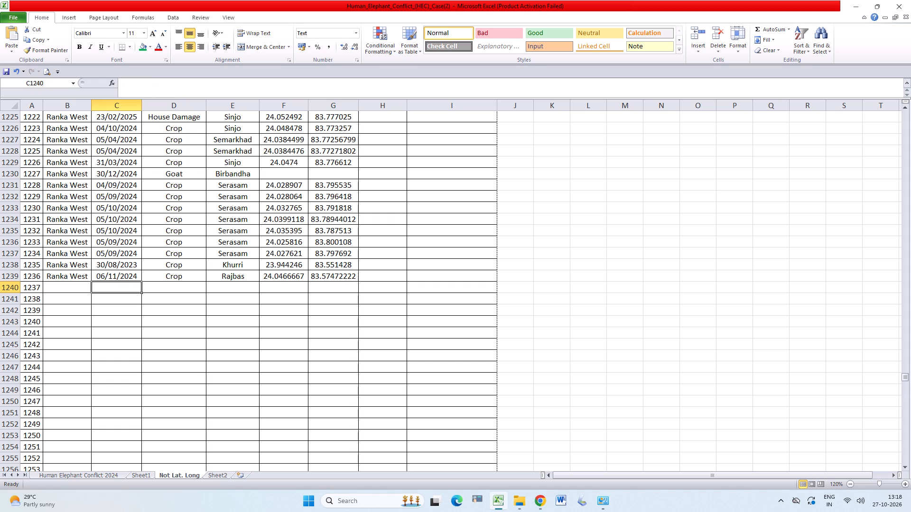
{"action": "key", "text": "Up"}
{"action": "key", "text": "Left"}
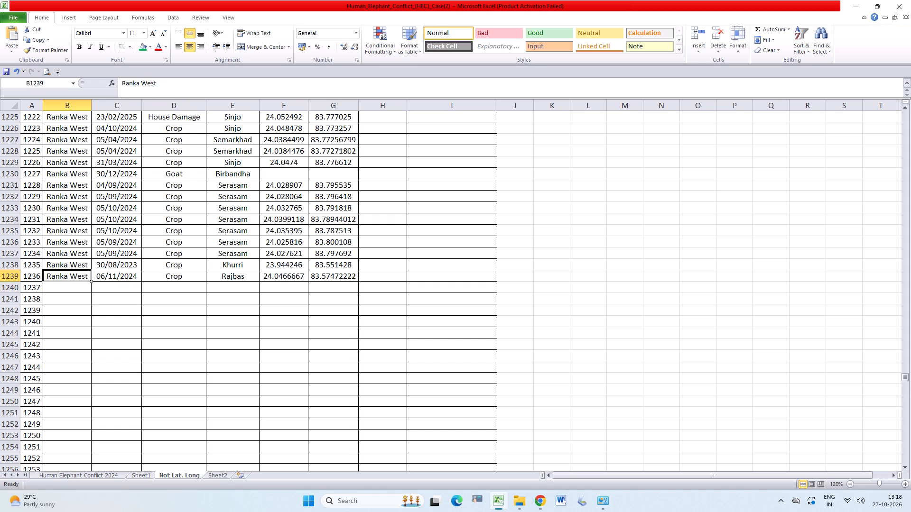
{"action": "key", "text": "Return"}
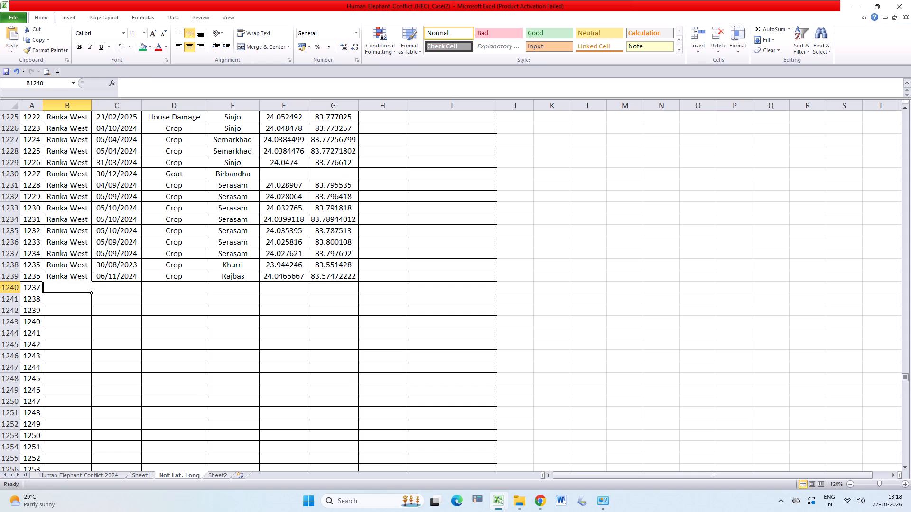
{"action": "key", "text": "ctrl+d"}
{"action": "key", "text": "Tab"}
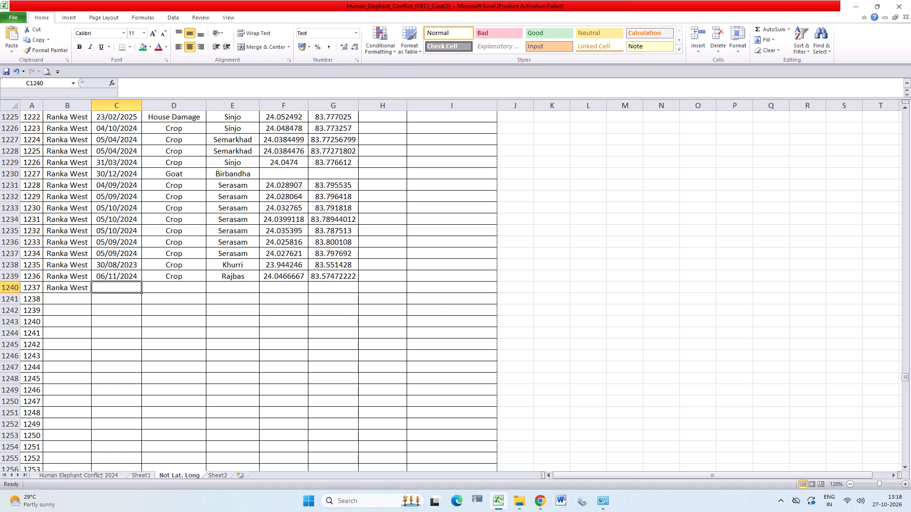
Give record 1237 the date 02/01/2025, damage type House Damage and village Chhatailiya.
{"action": "type", "text": "02/01*"}
{"action": "key", "text": "BackSpace"}
{"action": "type", "text": "/2025"}
{"action": "key", "text": "Tab"}
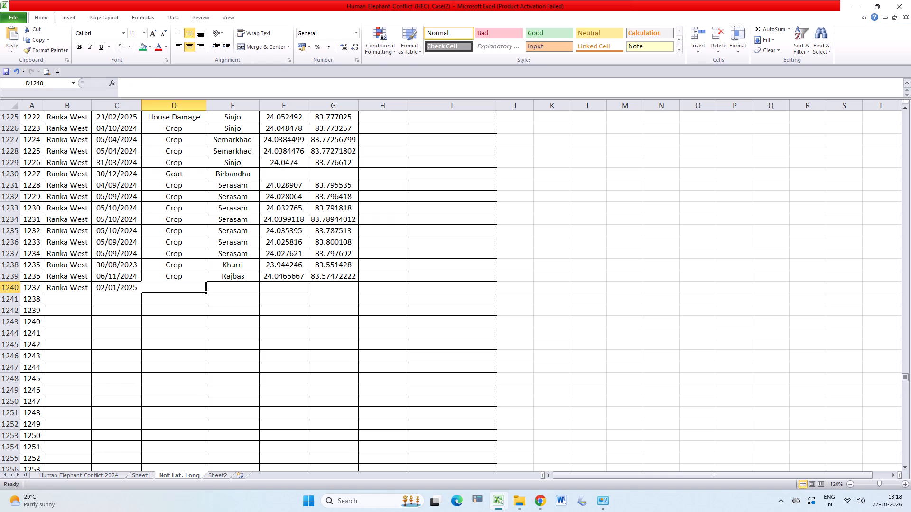
{"action": "key", "text": "shift+h"}
{"action": "key", "text": "Tab"}
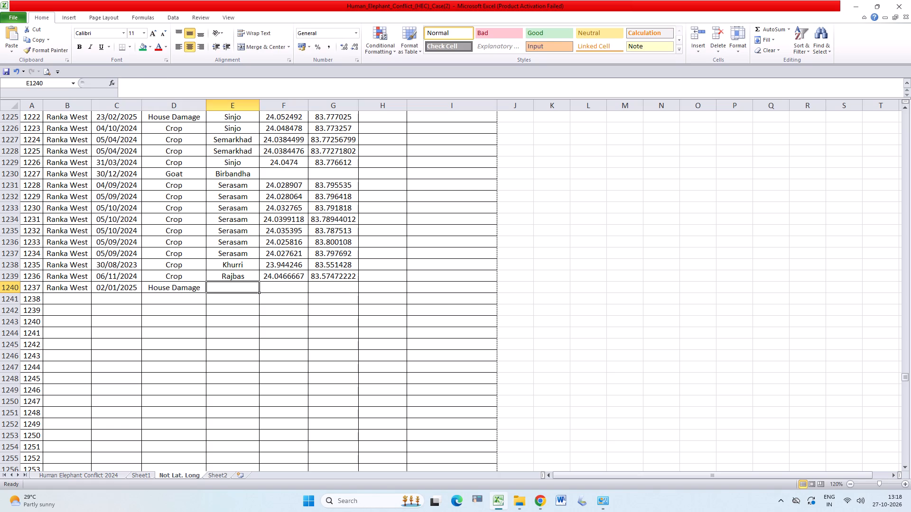
{"action": "type", "text": "Chh"}
{"action": "key", "text": "Tab"}
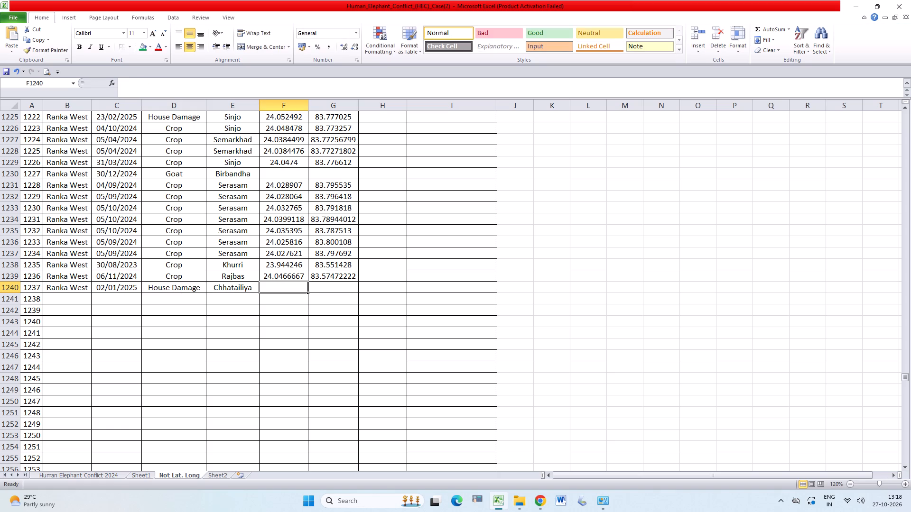
{"action": "type", "text": "24.033915"}
{"action": "key", "text": "Tab"}
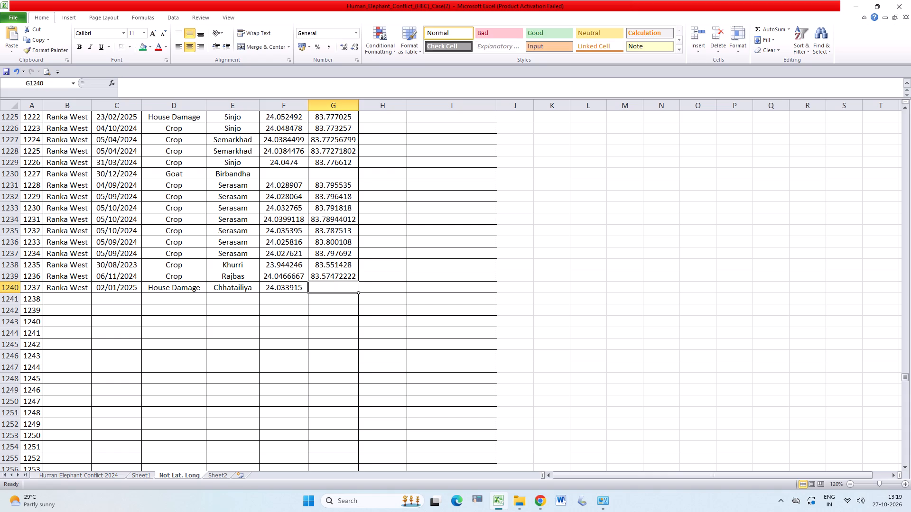
{"action": "type", "text": "83."}
{"action": "type", "text": "59"}
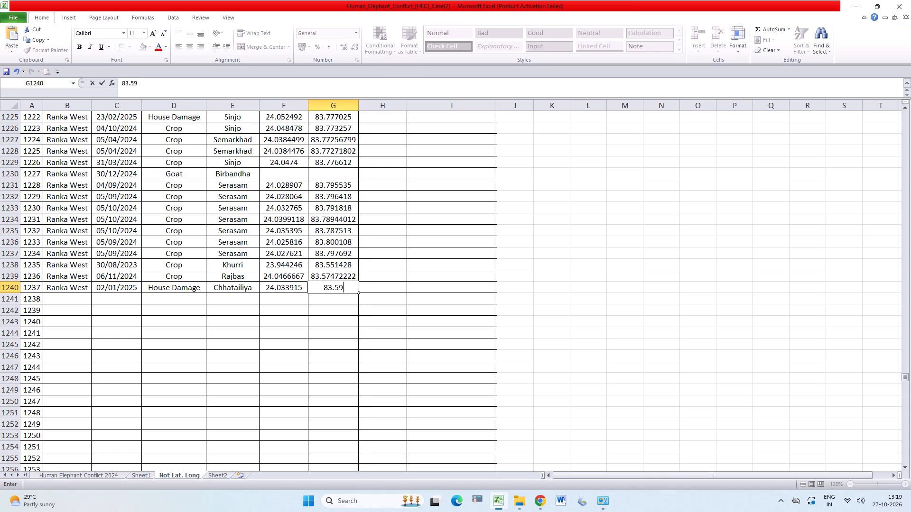
{"action": "type", "text": "32"}
{"action": "type", "text": "35"}
{"action": "key", "text": "Return"}
Start record 1238 with the range Ranka West copied from the record above and the date 05/10/2024.
{"action": "key", "text": "ctrl+d"}
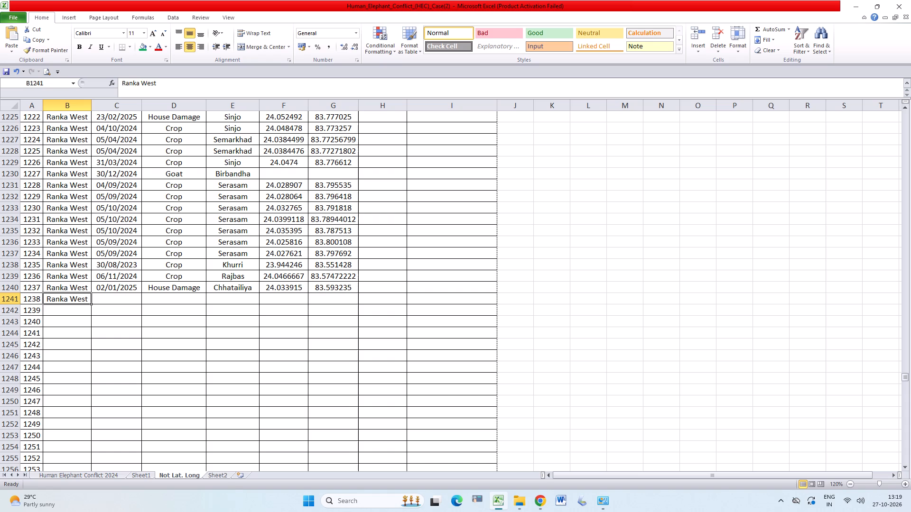
{"action": "key", "text": "Tab"}
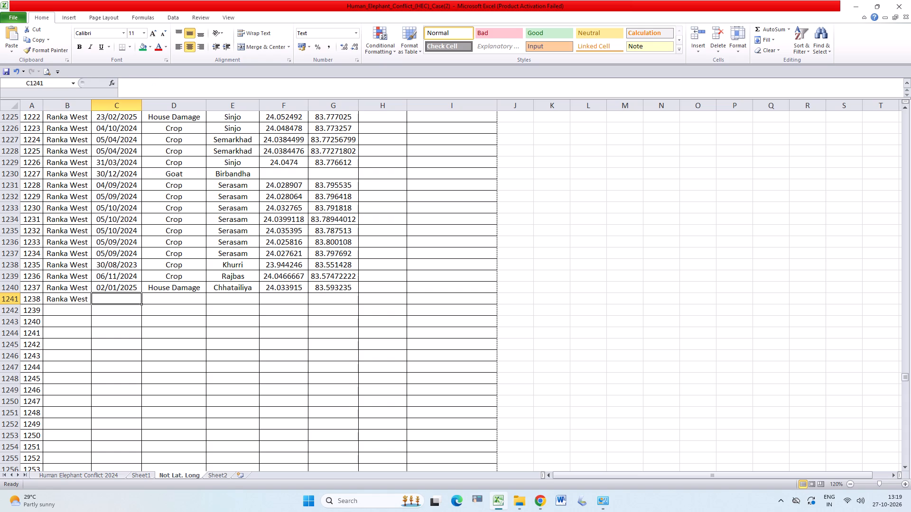
{"action": "type", "text": "05/108/"}
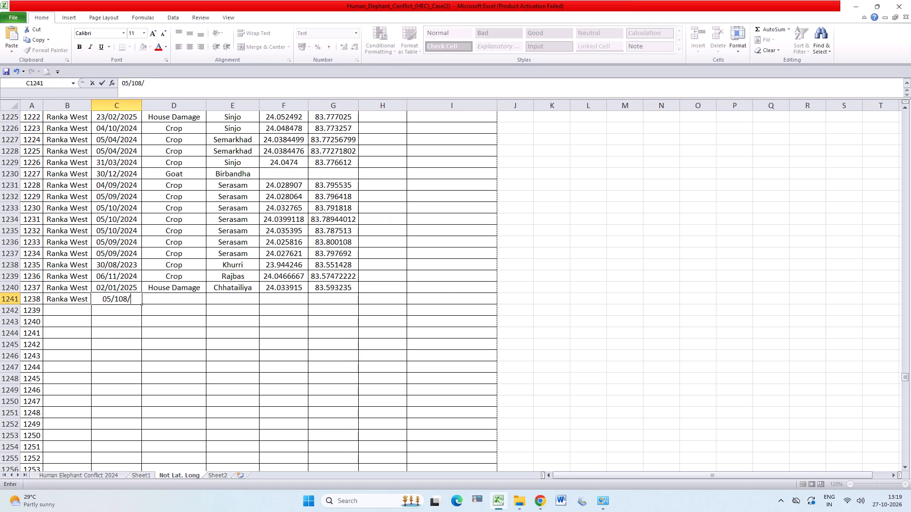
{"action": "key", "text": "BackSpace"}
{"action": "key", "text": "BackSpace"}
{"action": "type", "text": "/2024"}
{"action": "key", "text": "Tab"}
Give record 1238 the damage type Crop, with a capital C, and the village Serasam.
{"action": "key", "text": "c"}
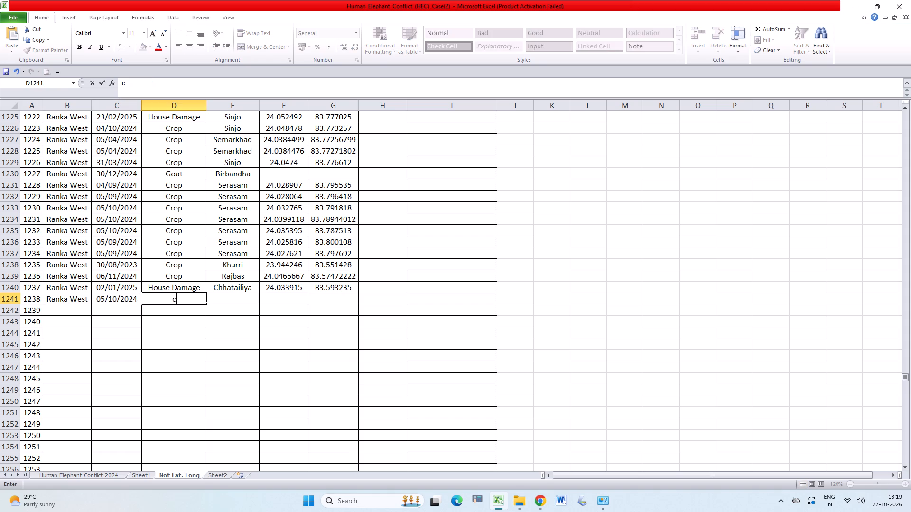
{"action": "key", "text": "Tab"}
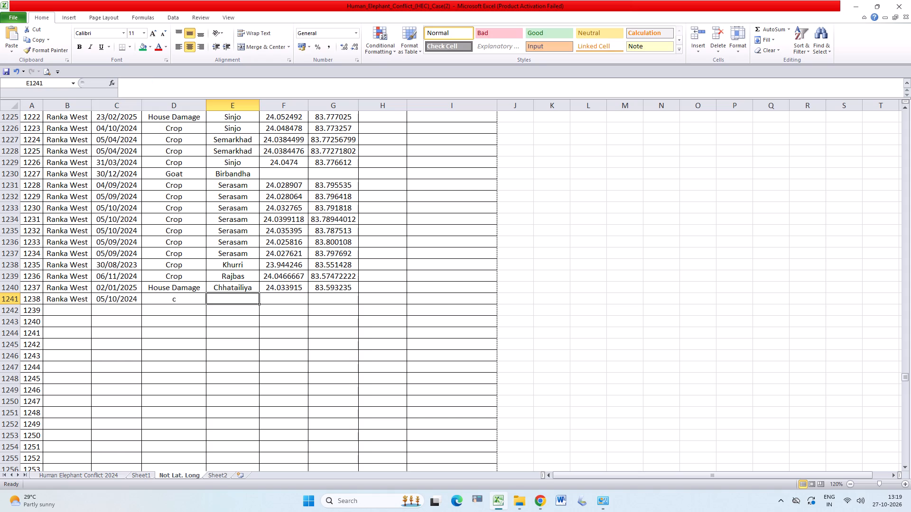
{"action": "key", "text": "shift+Tab"}
{"action": "key", "text": "shift+c"}
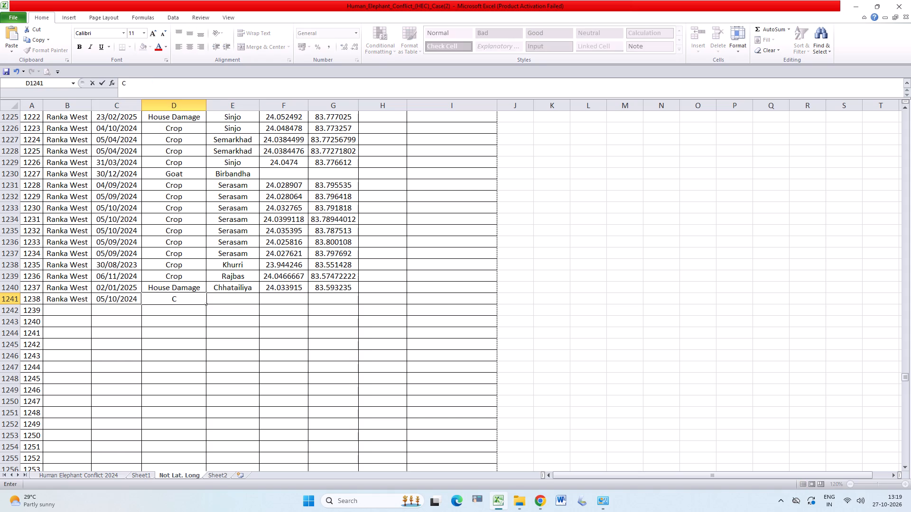
{"action": "type", "text": "ro"}
{"action": "key", "text": "BackSpace"}
{"action": "key", "text": "BackSpace"}
{"action": "type", "text": "ro"}
{"action": "key", "text": "p"}
{"action": "key", "text": "Tab"}
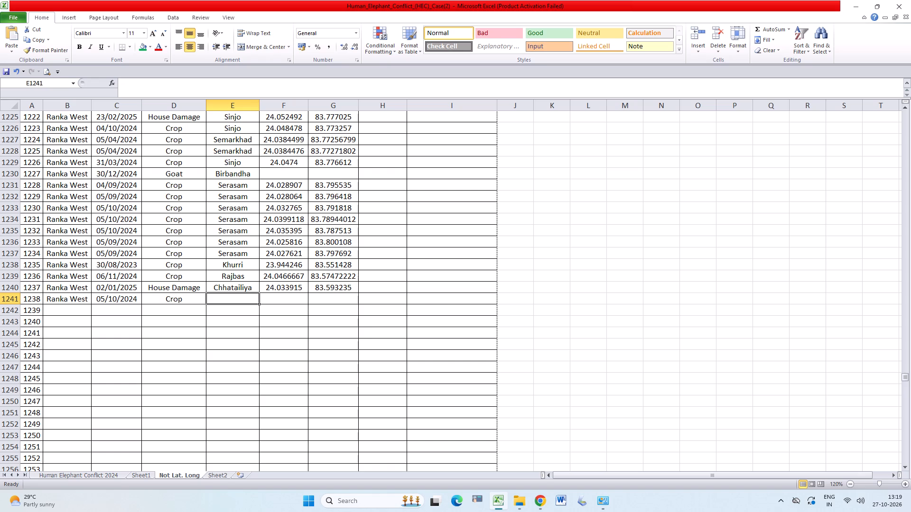
{"action": "type", "text": "Ser"}
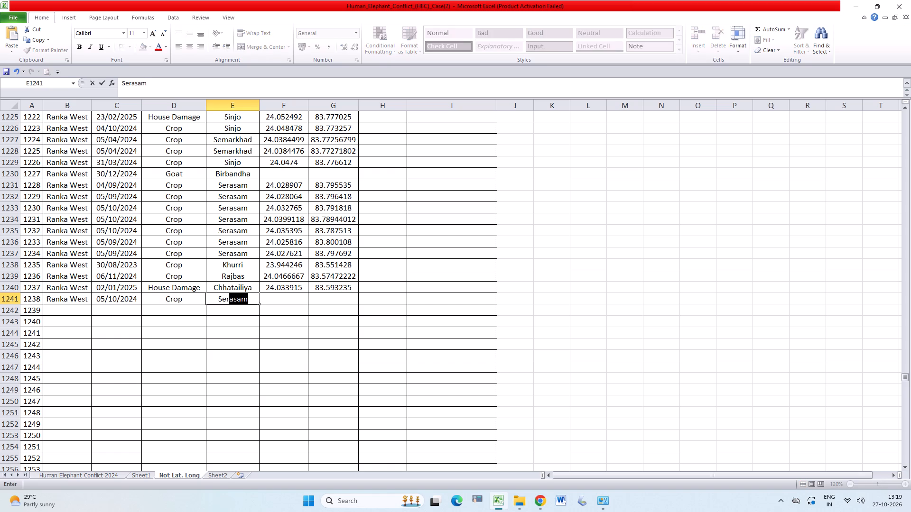
{"action": "key", "text": "Tab"}
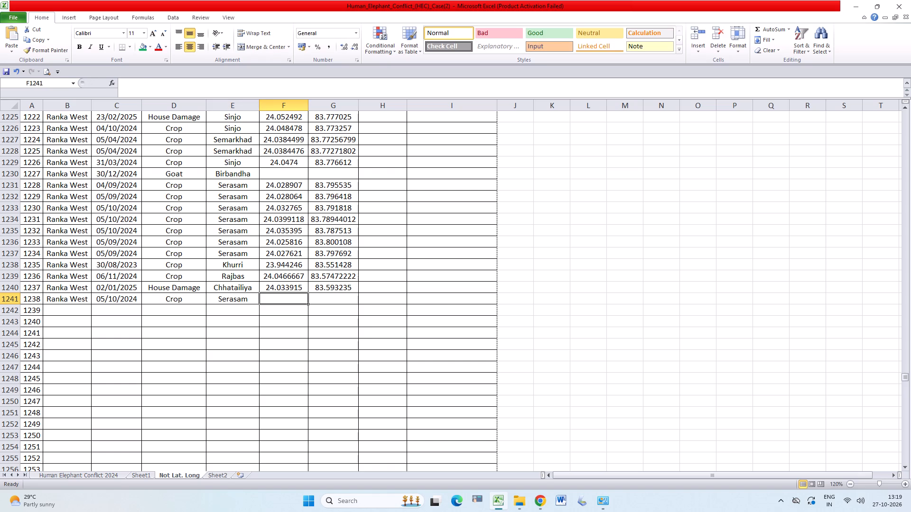
{"action": "type", "text": "24."}
{"action": "type", "text": "032815"}
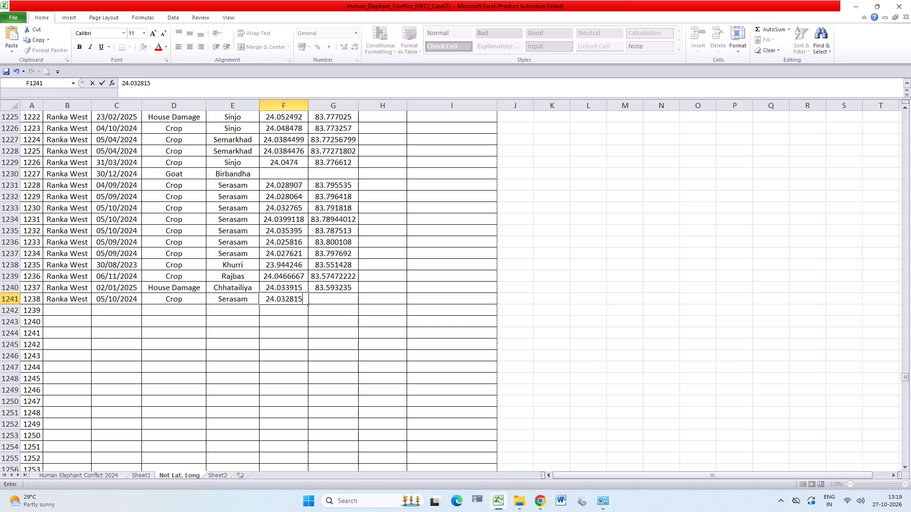
{"action": "key", "text": "Tab"}
{"action": "type", "text": "83."}
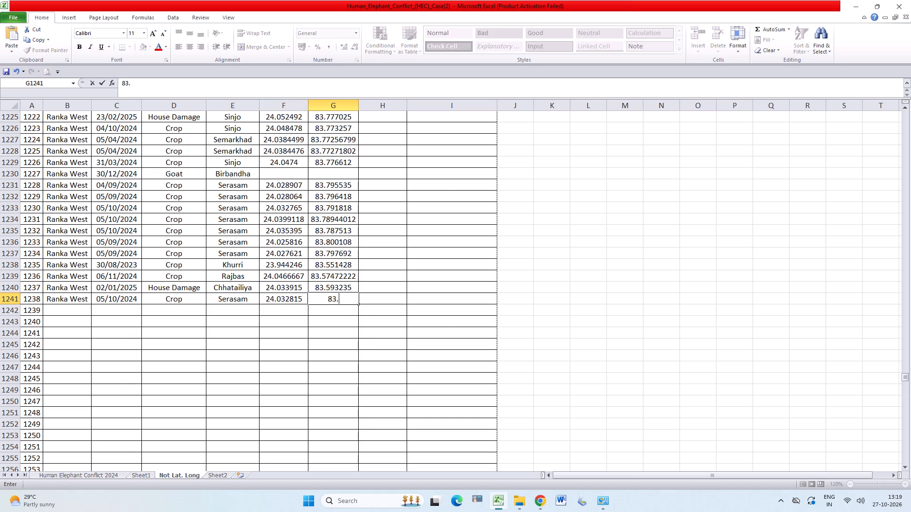
{"action": "type", "text": "791574"}
{"action": "key", "text": "Return"}
Fill record 1239 with date 04/19/2024, copying range Ranka West, damage type Crop and village Serasam from the record above.
{"action": "key", "text": "ctrl+d"}
{"action": "key", "text": "Tab"}
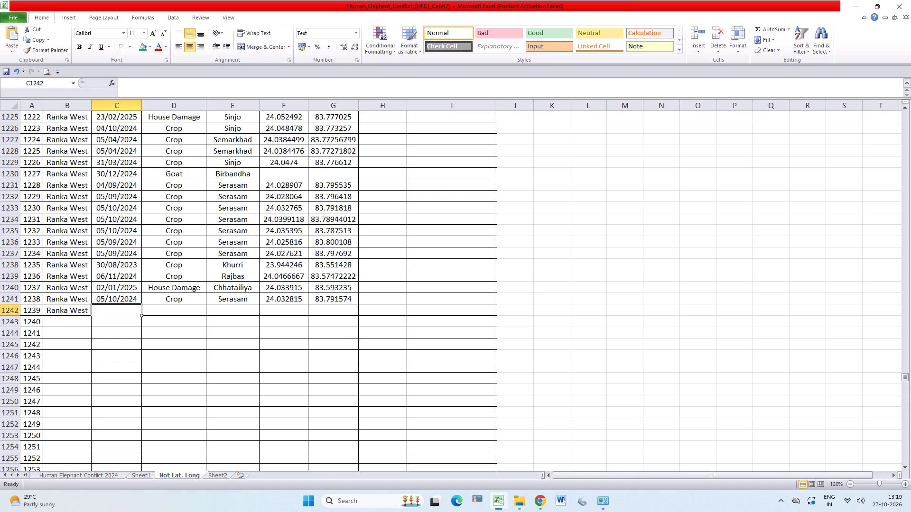
{"action": "type", "text": "04"}
{"action": "type", "text": "/19/2024"}
{"action": "key", "text": "Tab"}
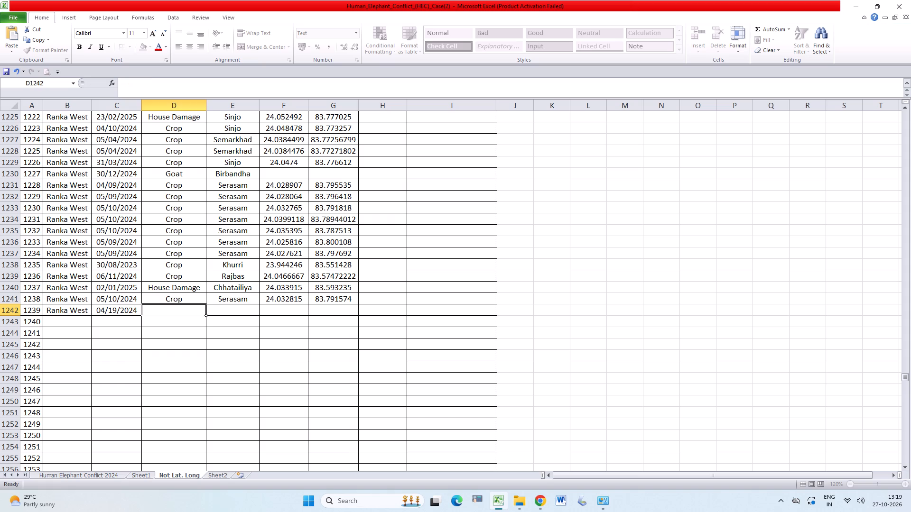
{"action": "key", "text": "ctrl+d"}
{"action": "key", "text": "Tab"}
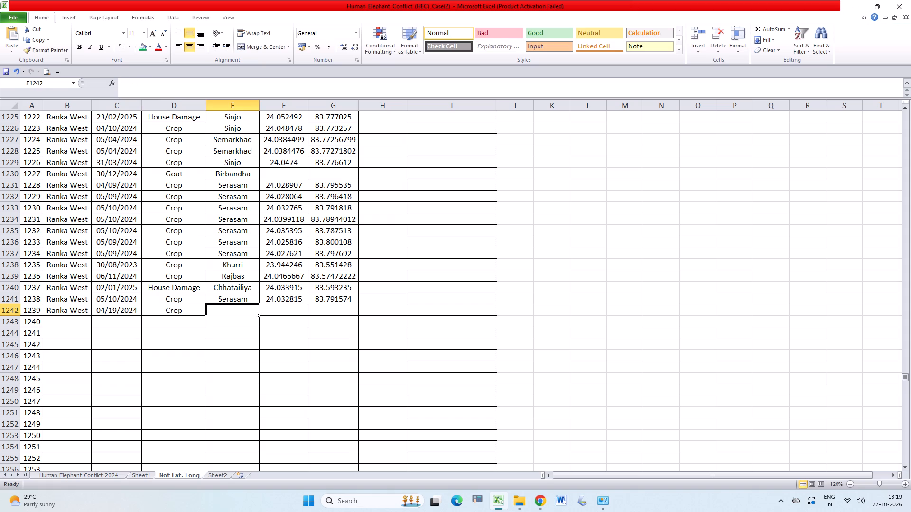
{"action": "key", "text": "ctrl+d"}
{"action": "key", "text": "Tab"}
{"action": "type", "text": "24."}
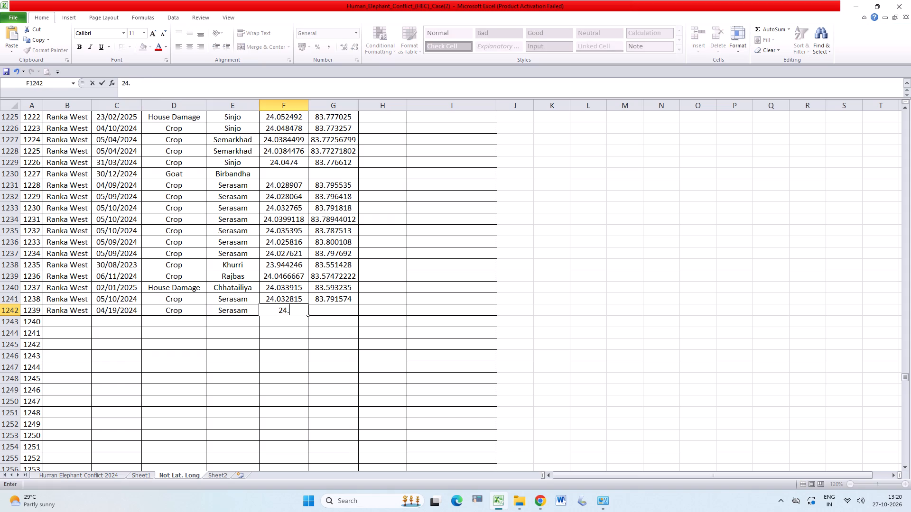
{"action": "type", "text": "02813"}
{"action": "key", "text": "Tab"}
{"action": "type", "text": "83."}
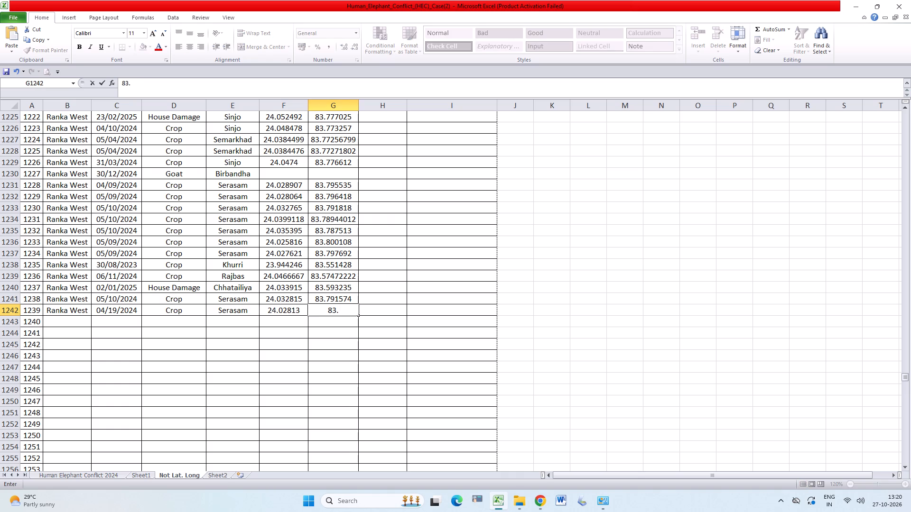
{"action": "type", "text": "79"}
{"action": "type", "text": "5178"}
{"action": "key", "text": "Return"}
Start record 1240 with the range Ranka West copied from the record above and the date 05/09/2024.
{"action": "key", "text": "ctrl+d"}
{"action": "key", "text": "Tab"}
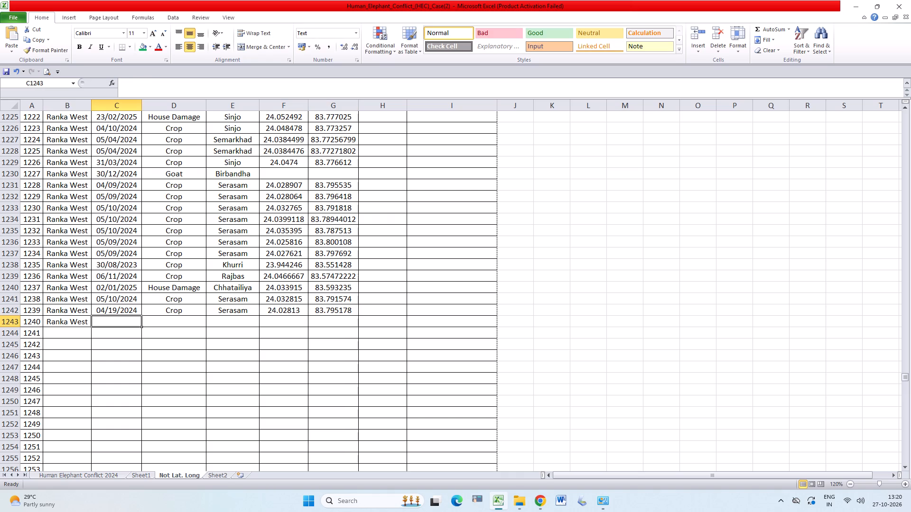
{"action": "type", "text": "05/09"}
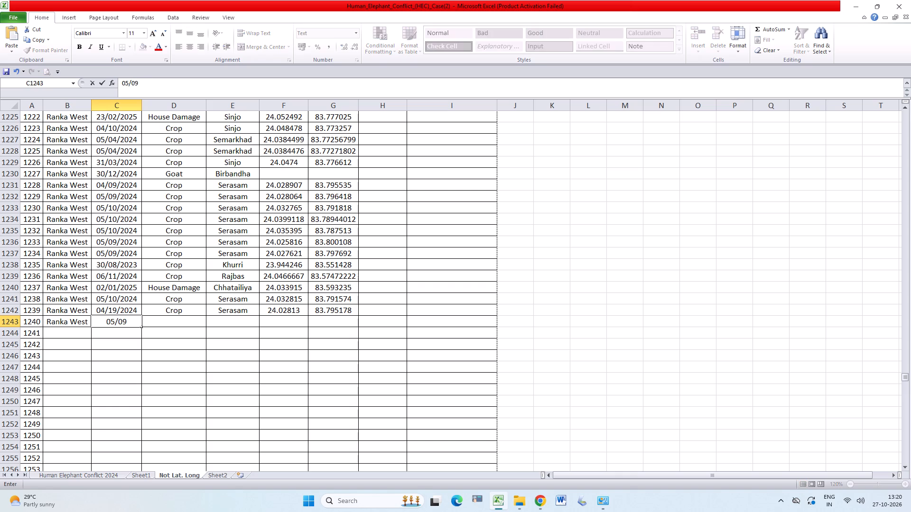
{"action": "type", "text": "202"}
{"action": "key", "text": "BackSpace"}
{"action": "key", "text": "BackSpace"}
{"action": "key", "text": "BackSpace"}
{"action": "type", "text": "/2024"}
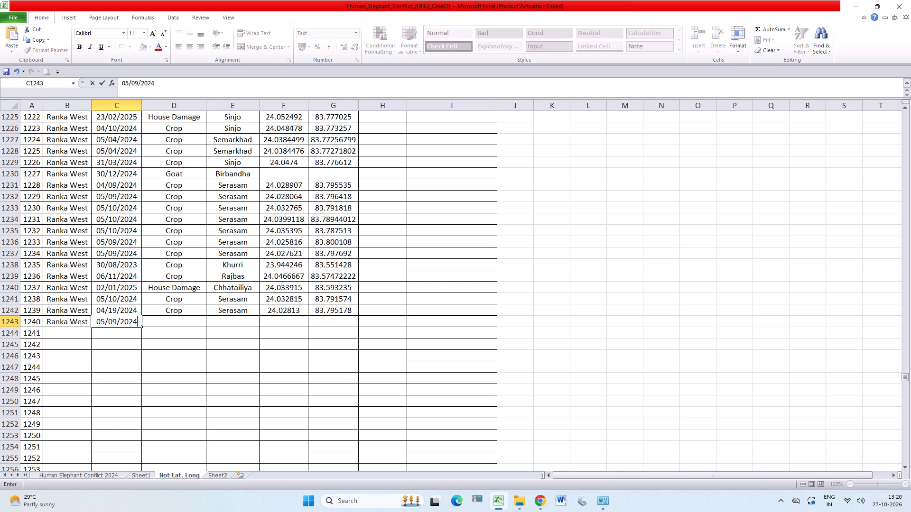
Correct the date of record 1239 to 04/09/2024.
{"action": "key", "text": "Up"}
{"action": "key", "text": "F2"}
{"action": "key", "text": "Left"}
{"action": "key", "text": "Left"}
{"action": "key", "text": "Left"}
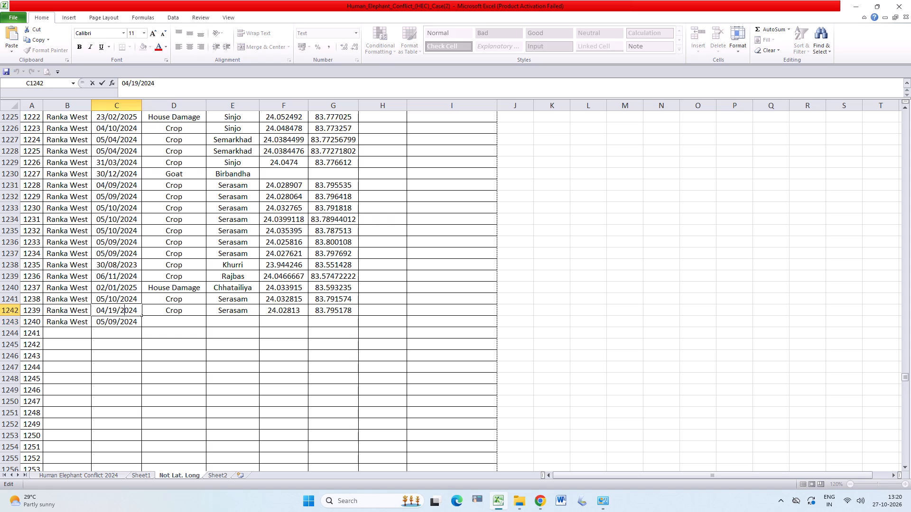
{"action": "key", "text": "Left"}
{"action": "key", "text": "Left"}
{"action": "key", "text": "shift+Left"}
{"action": "key", "text": "Left"}
{"action": "key", "text": "shift+Right"}
{"action": "key", "text": "0"}
{"action": "key", "text": "Left"}
{"action": "key", "text": "Tab"}
{"action": "key", "text": "Left"}
{"action": "key", "text": "Down"}
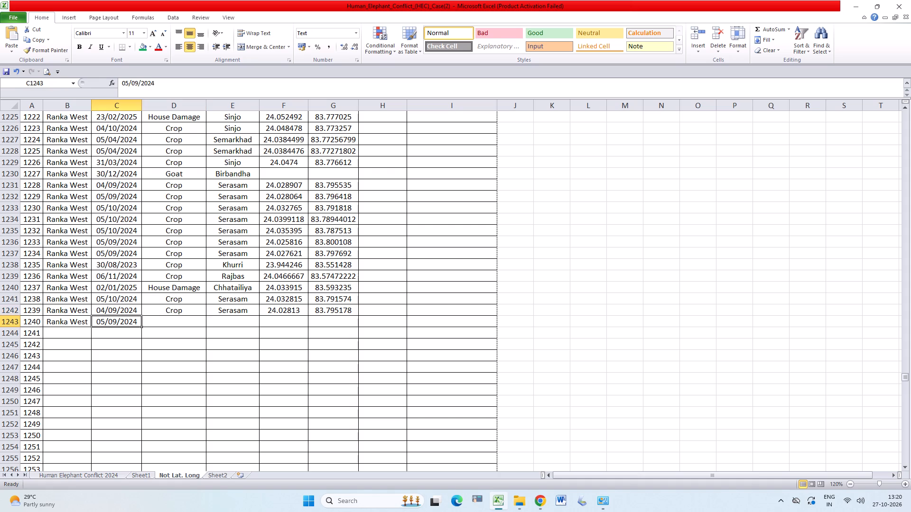
Copy damage type Crop and village Serasam from the record above into record 1240, saving the workbook along the way.
{"action": "key", "text": "Right"}
{"action": "key", "text": "ctrl+d"}
{"action": "key", "text": "Tab"}
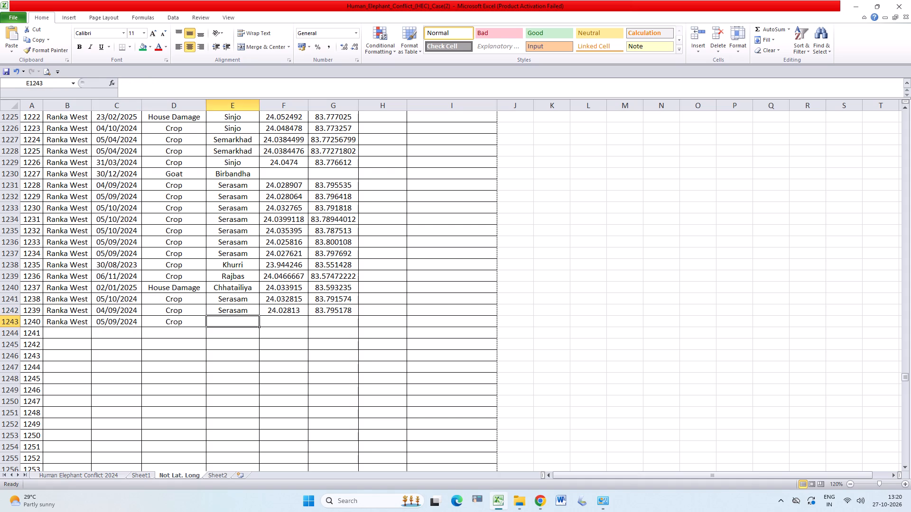
{"action": "key", "text": "ctrl+s"}
{"action": "key", "text": "ctrl+d"}
{"action": "key", "text": "Tab"}
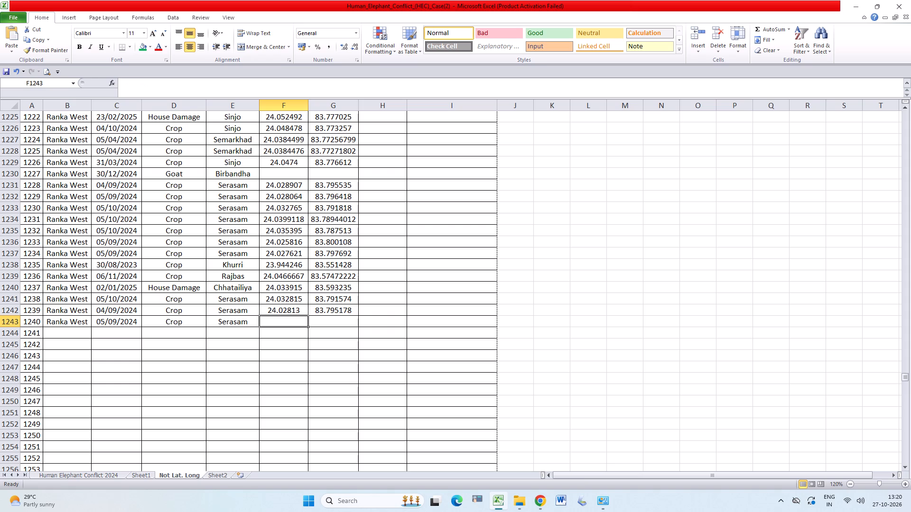
Enter latitude 24.028854 and longitude 83.795368 for record 1240 and save the workbook.
{"action": "type", "text": "24."}
{"action": "type", "text": "01"}
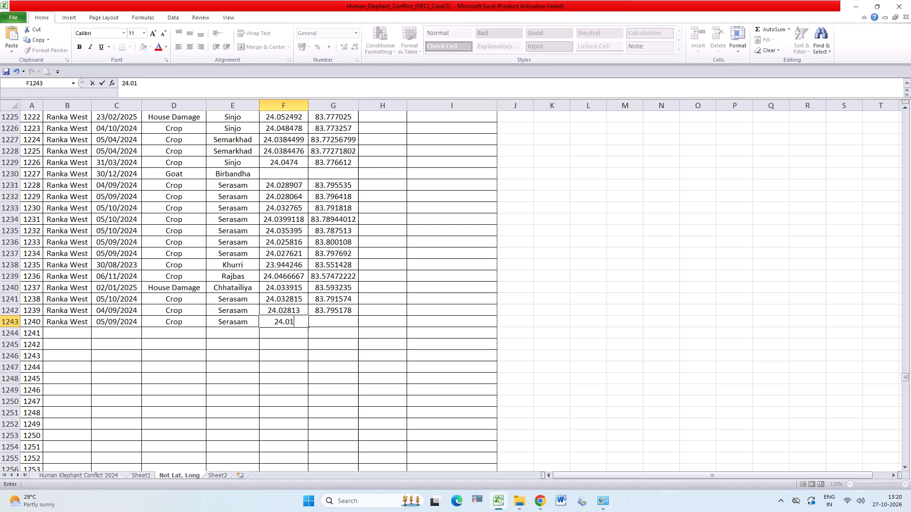
{"action": "key", "text": "BackSpace"}
{"action": "type", "text": "28854"}
{"action": "key", "text": "Tab"}
{"action": "type", "text": "83.7953"}
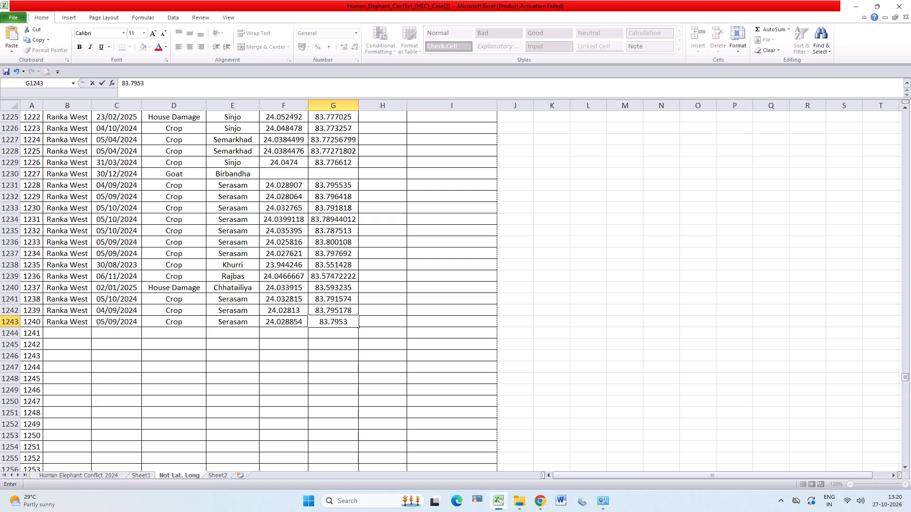
{"action": "type", "text": "68"}
{"action": "key", "text": "Return"}
{"action": "key", "text": "Left"}
{"action": "key", "text": "Left"}
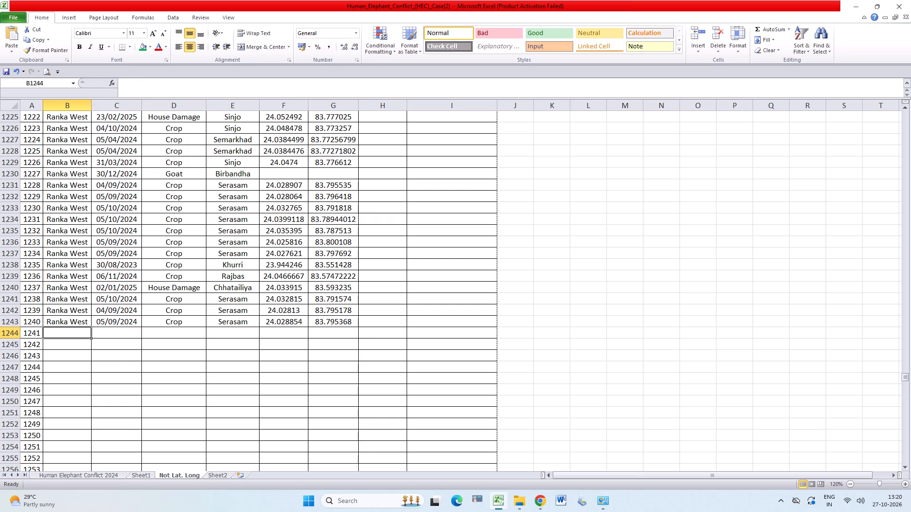
{"action": "key", "text": "ctrl+s"}
Fill record 1241 with date 29/10/2023 and village Side, copying range Ranka West and damage type Crop from above, and save the workbook.
{"action": "key", "text": "ctrl+d"}
{"action": "key", "text": "Tab"}
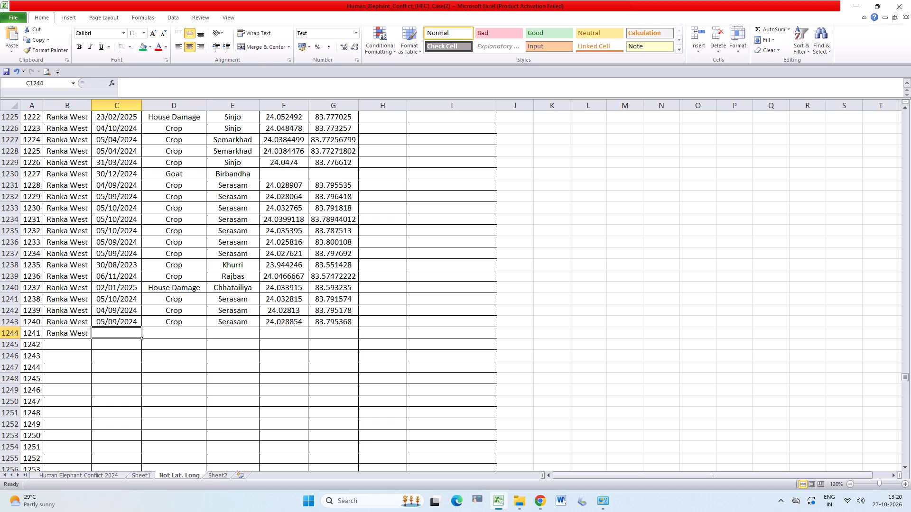
{"action": "type", "text": "29/10/2023"}
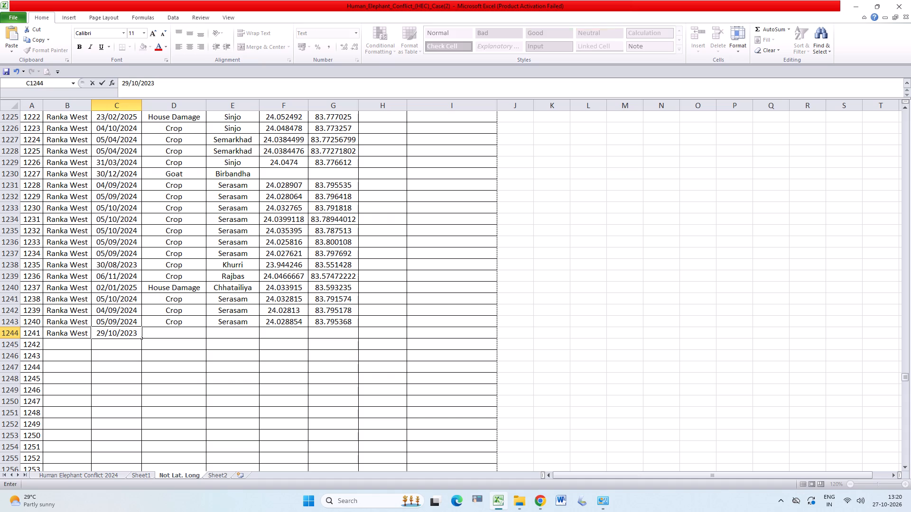
{"action": "key", "text": "Tab"}
{"action": "key", "text": "ctrl+d"}
{"action": "key", "text": "Tab"}
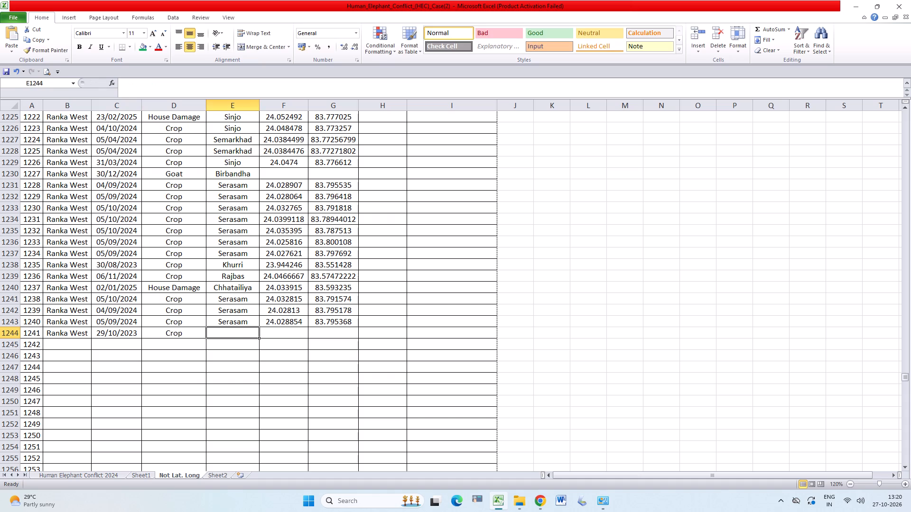
{"action": "type", "text": "Side"}
{"action": "key", "text": "Tab"}
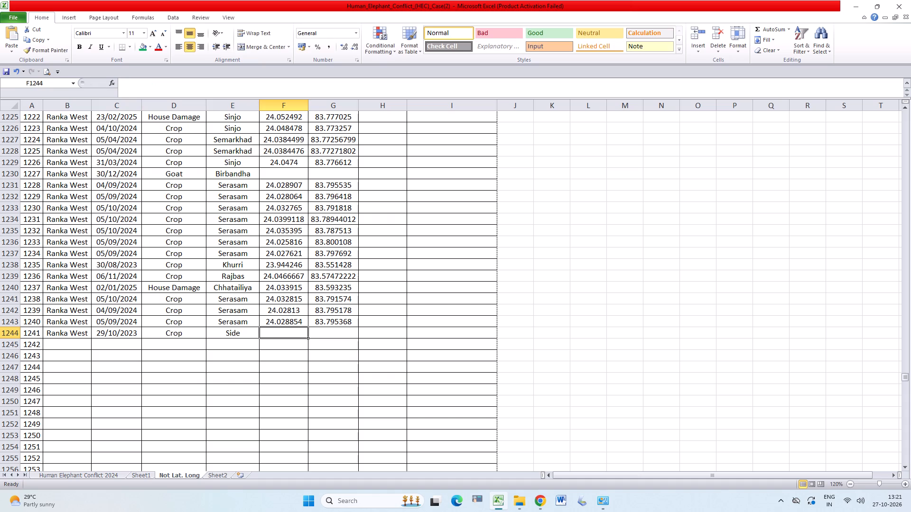
{"action": "key", "text": "ctrl+s"}
{"action": "type", "text": "53"}
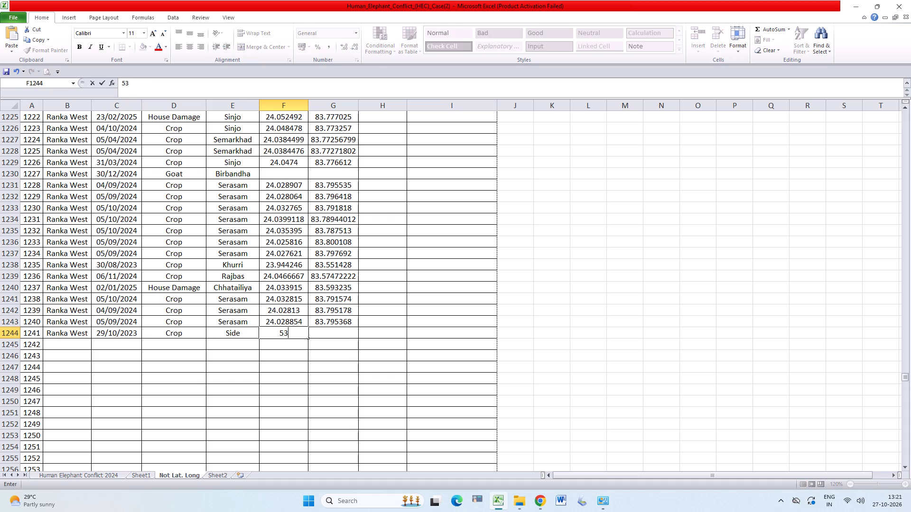
{"action": "key", "text": "BackSpace"}
{"action": "key", "text": "BackSpace"}
{"action": "type", "text": "23."}
{"action": "type", "text": "9424"}
{"action": "type", "text": "1786"}
{"action": "key", "text": "Tab"}
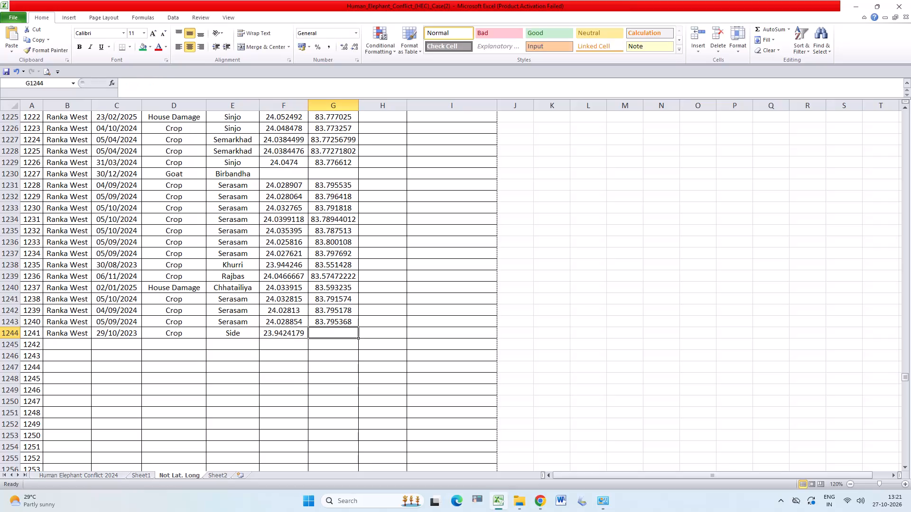
{"action": "type", "text": "83."}
{"action": "type", "text": "650"}
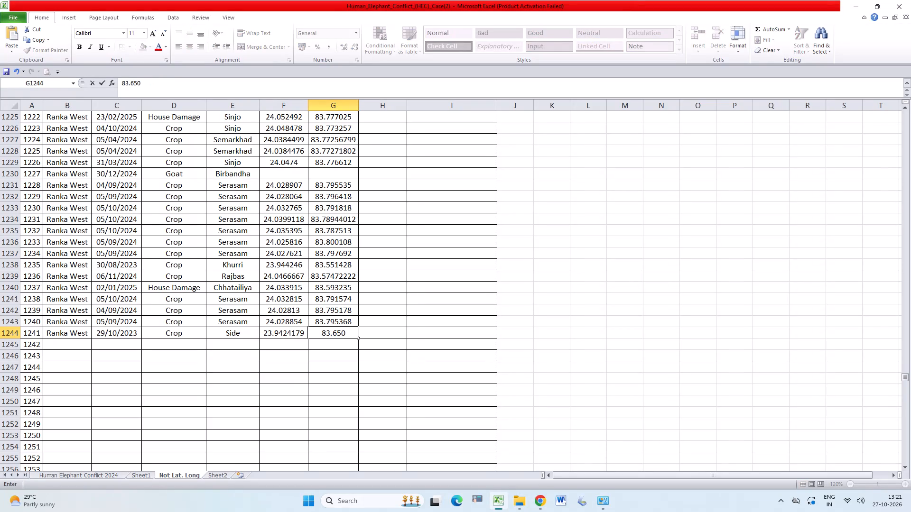
{"action": "type", "text": "196"}
{"action": "type", "text": "33"}
{"action": "key", "text": "Return"}
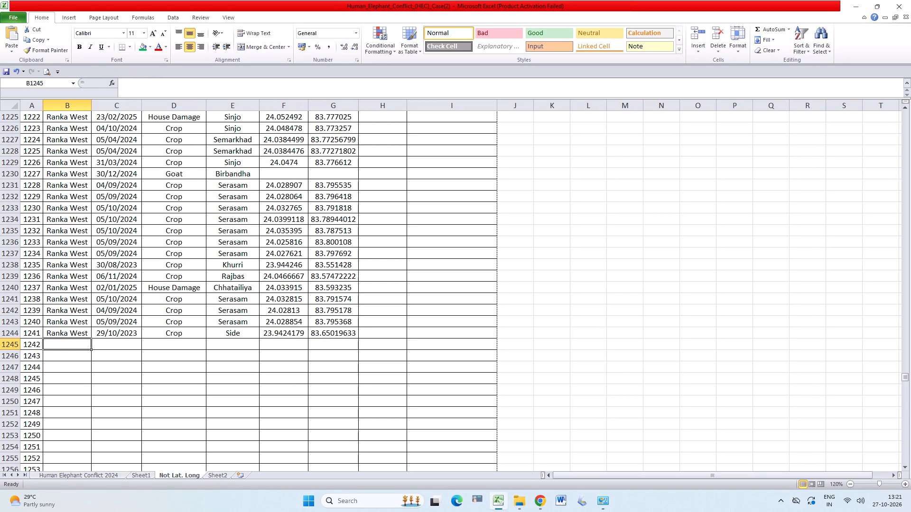
Fill record 1242 with date 29/09/2023 and village Serasam, copying range Ranka West and damage type Crop from the record above.
{"action": "key", "text": "ctrl+d"}
{"action": "key", "text": "Tab"}
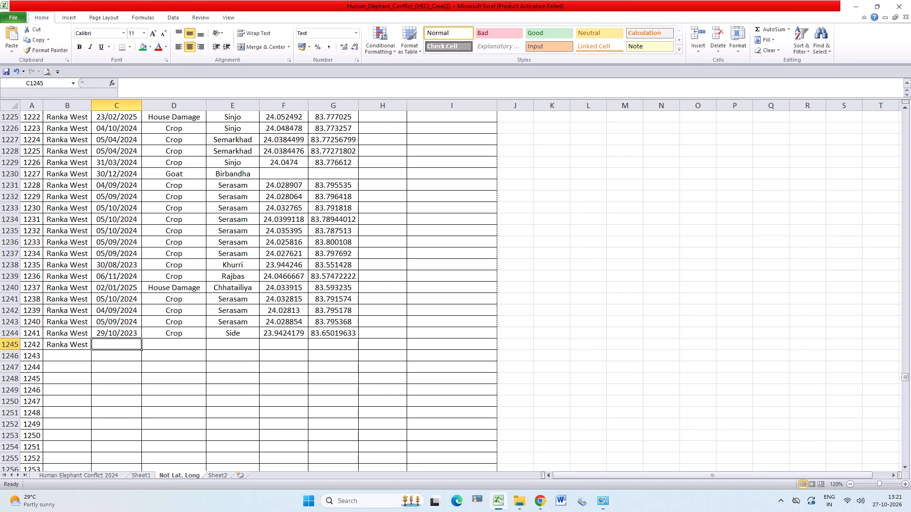
{"action": "type", "text": "29/09/2023"}
{"action": "key", "text": "Tab"}
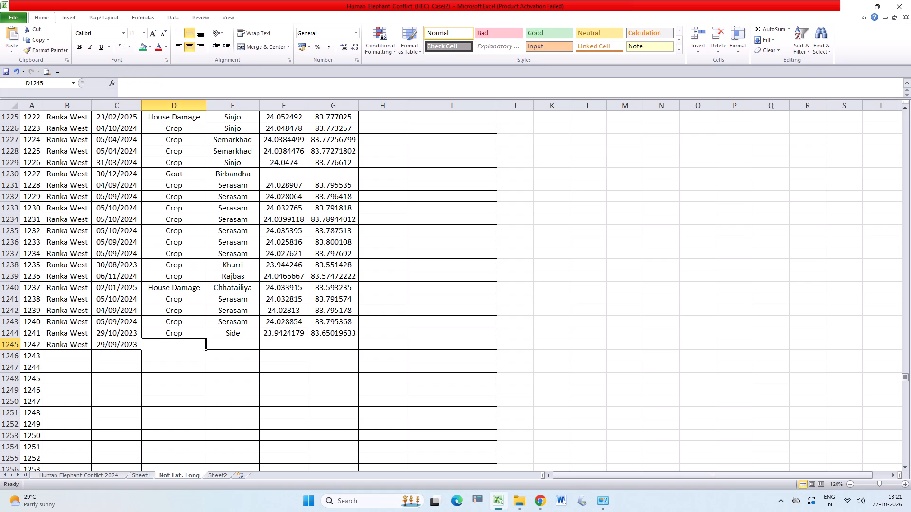
{"action": "key", "text": "ctrl+d"}
{"action": "key", "text": "Tab"}
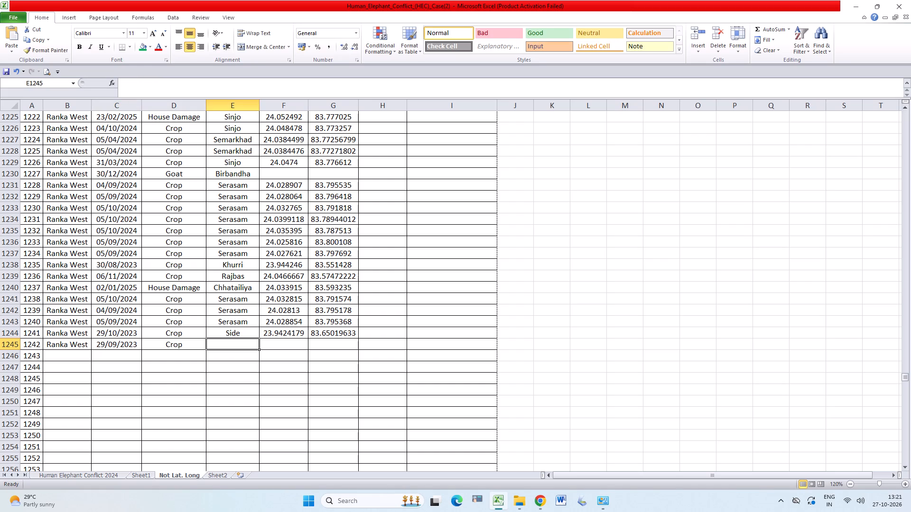
{"action": "key", "text": "shift+s"}
{"action": "type", "text": "er"}
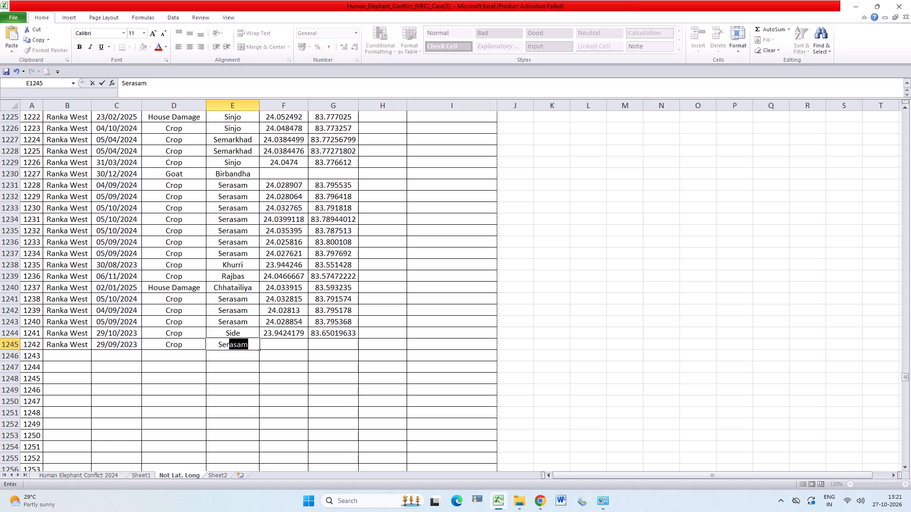
{"action": "key", "text": "Tab"}
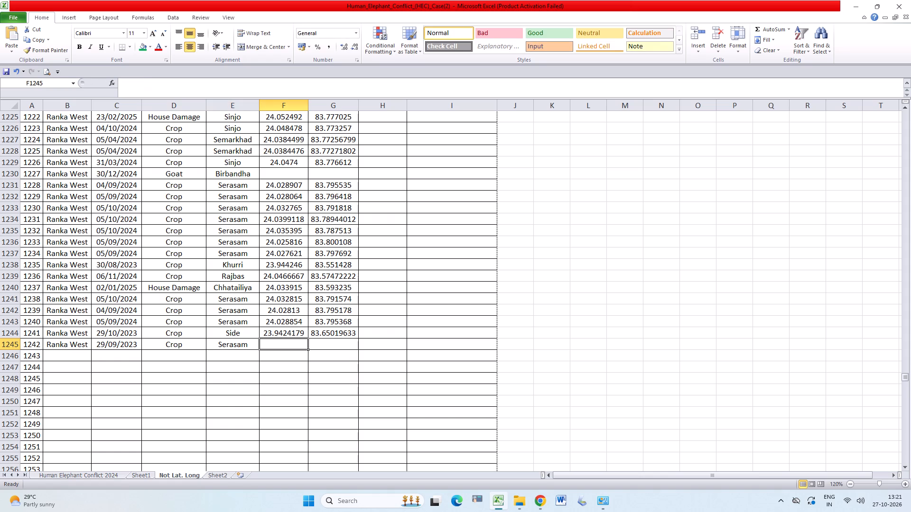
{"action": "type", "text": "24."}
{"action": "type", "text": "02966"}
{"action": "type", "text": "453"}
{"action": "key", "text": "Tab"}
{"action": "type", "text": "83."}
{"action": "type", "text": "79"}
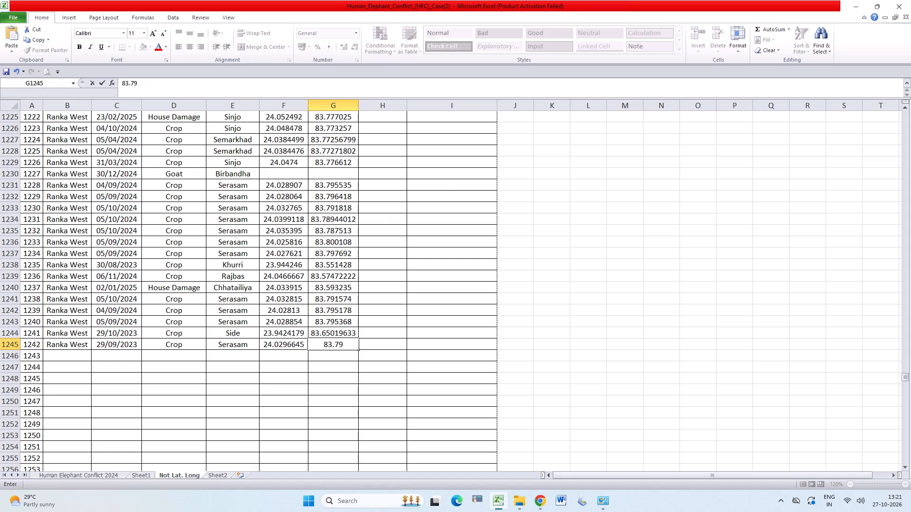
{"action": "type", "text": "383"}
{"action": "type", "text": "42"}
{"action": "key", "text": "Return"}
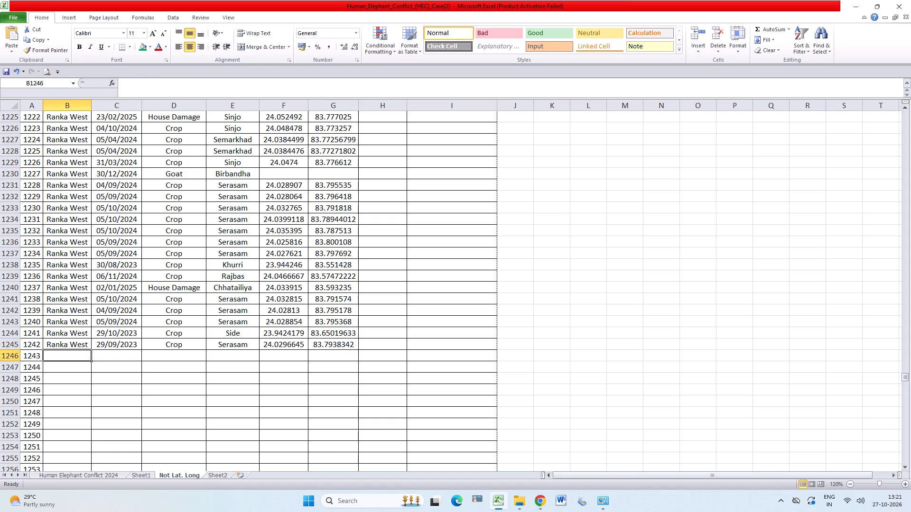
Fill record 1243 with date 05/09/2024, copying range Ranka West, damage type Crop and village Serasam from the record above.
{"action": "key", "text": "ctrl+d"}
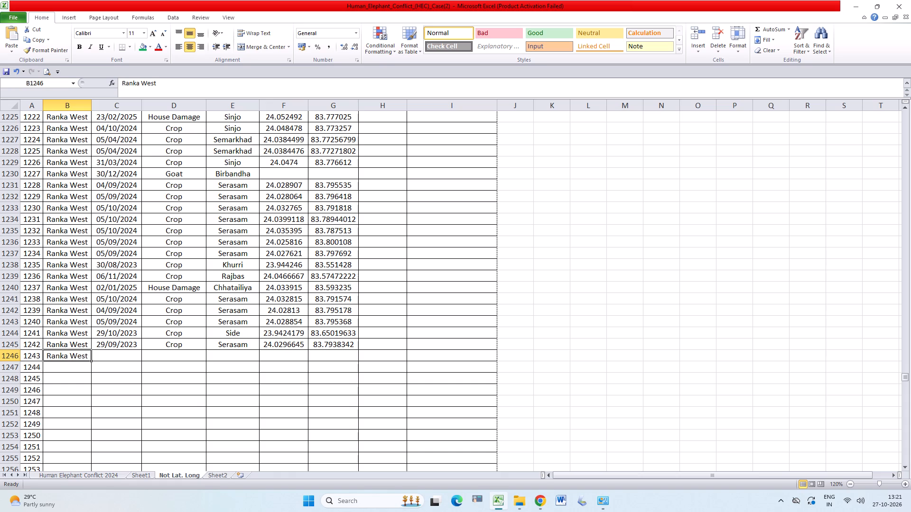
{"action": "key", "text": "Tab"}
{"action": "type", "text": "05/096"}
{"action": "key", "text": "BackSpace"}
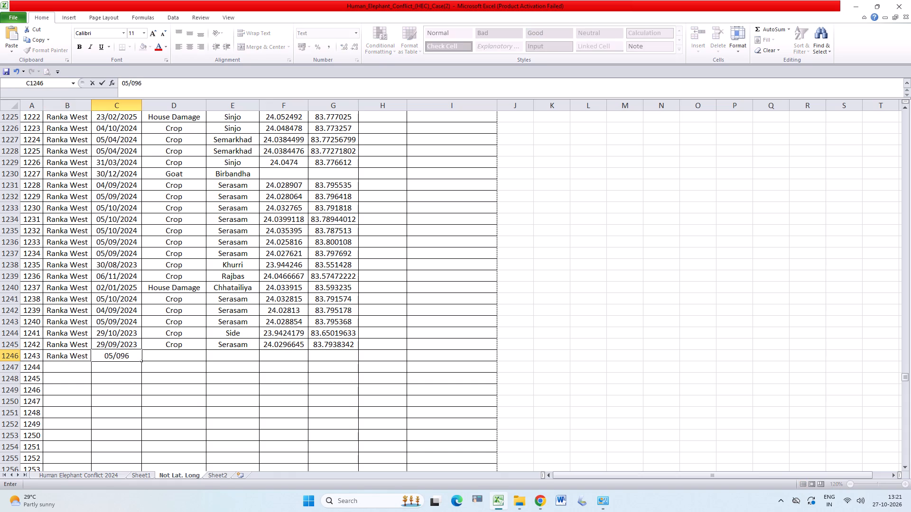
{"action": "type", "text": "/2024"}
{"action": "key", "text": "Tab"}
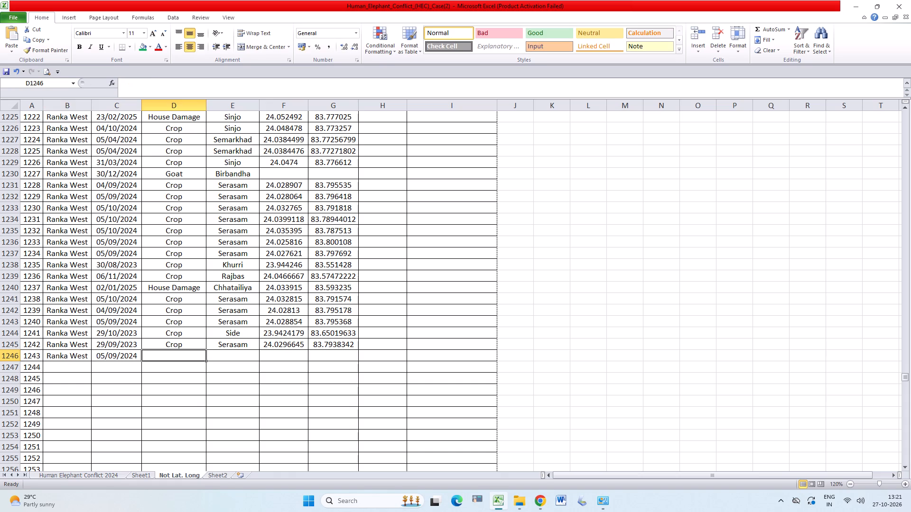
{"action": "key", "text": "ctrl+d"}
{"action": "key", "text": "Tab"}
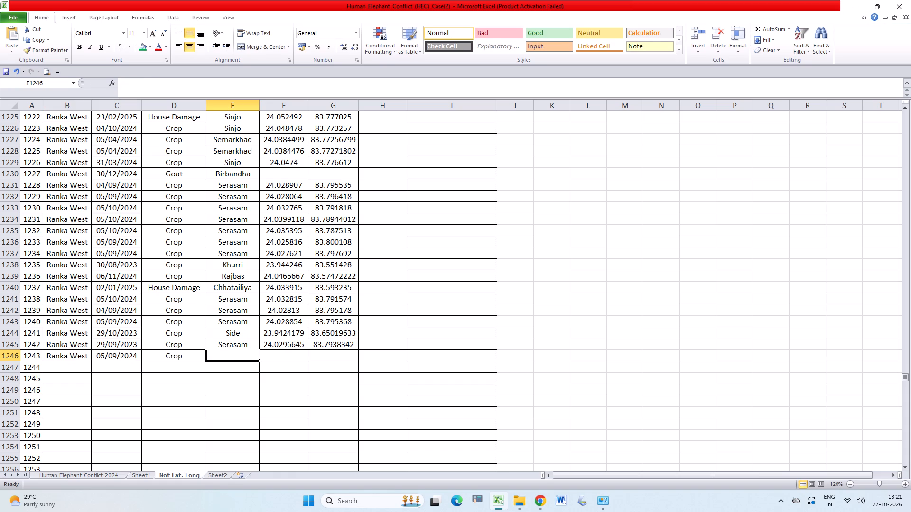
{"action": "key", "text": "ctrl+d"}
{"action": "key", "text": "Tab"}
{"action": "type", "text": "24."}
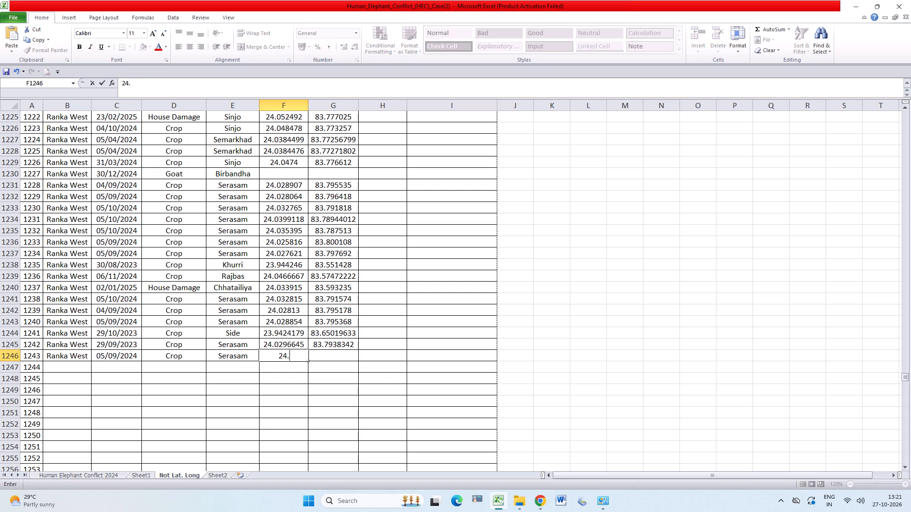
{"action": "type", "text": "706218"}
{"action": "type", "text": "94"}
{"action": "key", "text": "Tab"}
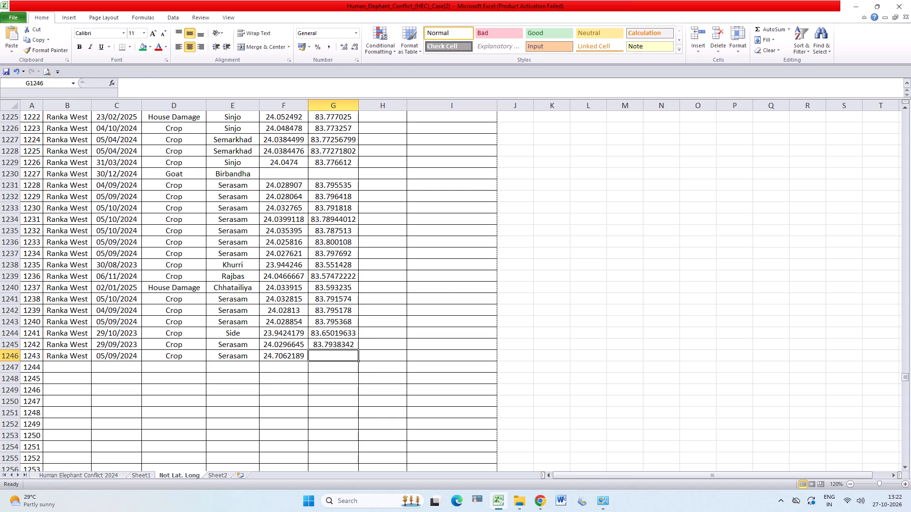
{"action": "key", "text": "2"}
{"action": "key", "text": "BackSpace"}
{"action": "key", "text": "BackSpace"}
{"action": "type", "text": "83.744160"}
{"action": "key", "text": "2"}
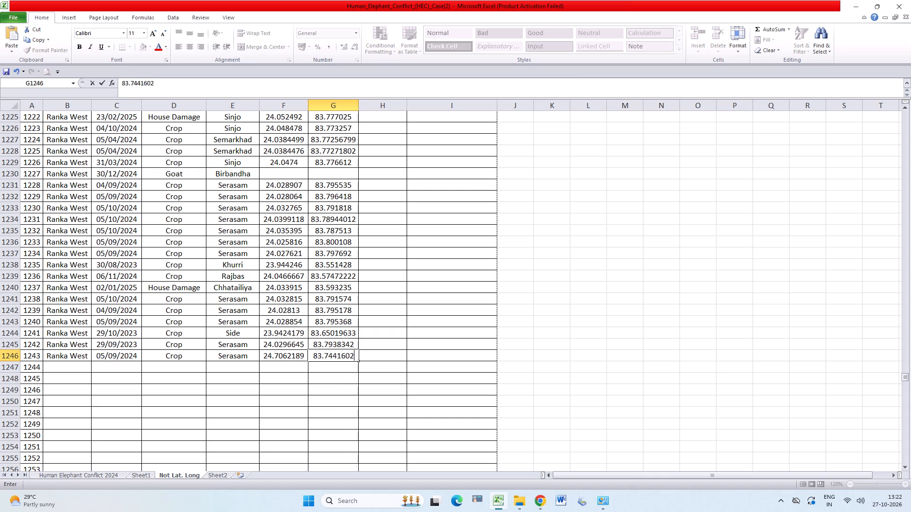
{"action": "key", "text": "BackSpace"}
{"action": "type", "text": "14"}
{"action": "key", "text": "Return"}
Fill record 1244 with date 02/09/2024, copying range Ranka West, damage type Crop and village Serasam from the record above.
{"action": "key", "text": "ctrl+d"}
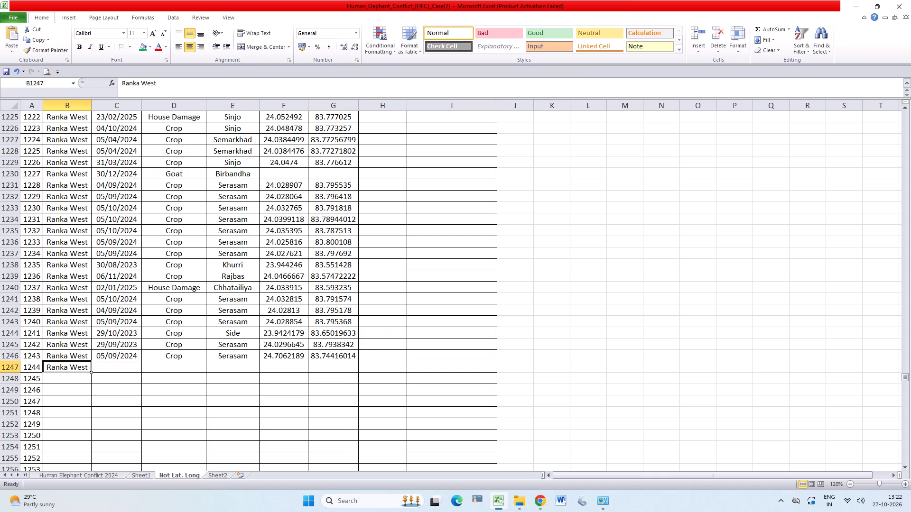
{"action": "key", "text": "Tab"}
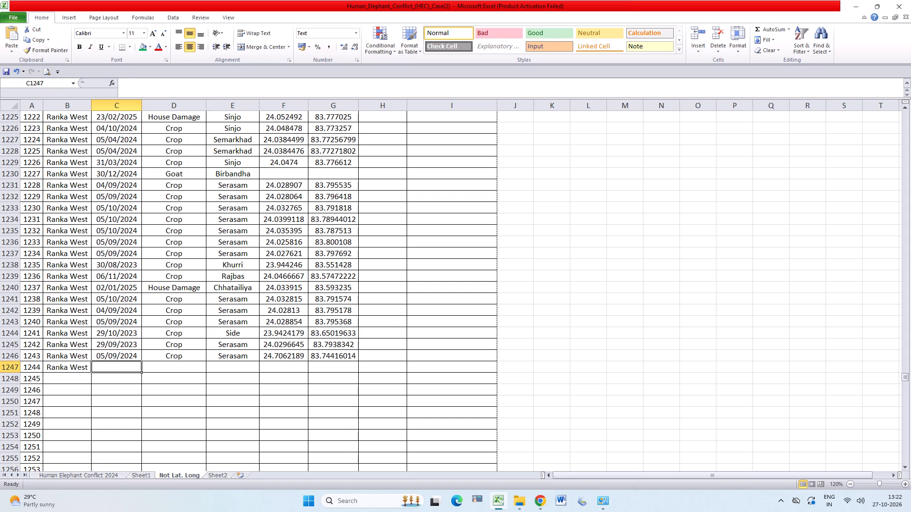
{"action": "type", "text": "02"}
{"action": "type", "text": "/09/2024"}
{"action": "key", "text": "Tab"}
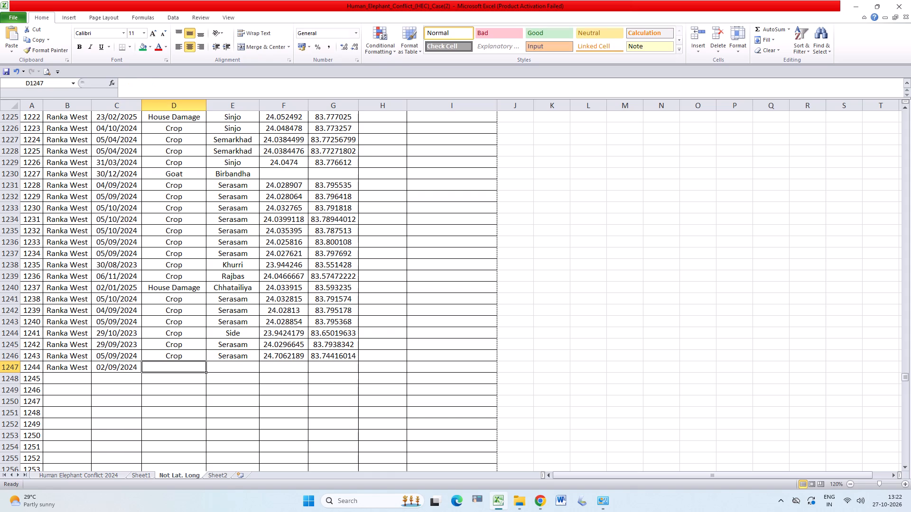
{"action": "key", "text": "ctrl+d"}
{"action": "key", "text": "Tab"}
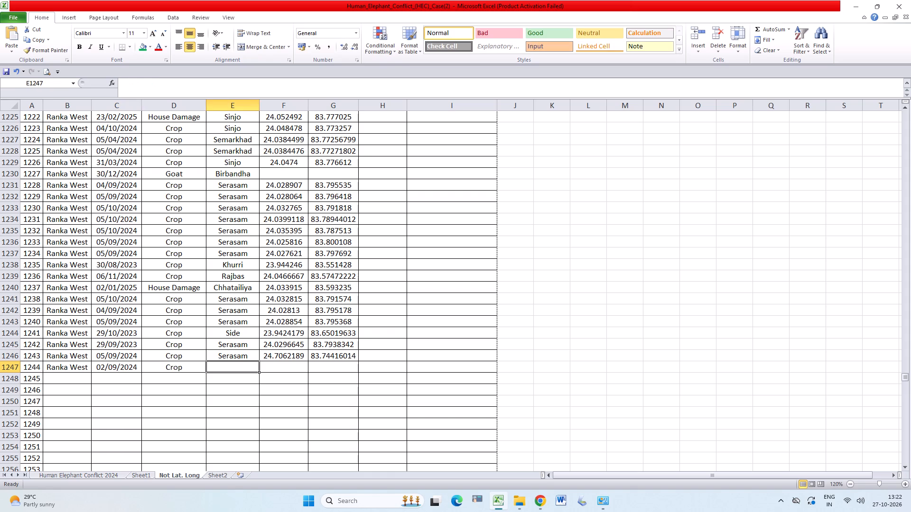
{"action": "key", "text": "ctrl+d"}
{"action": "key", "text": "Tab"}
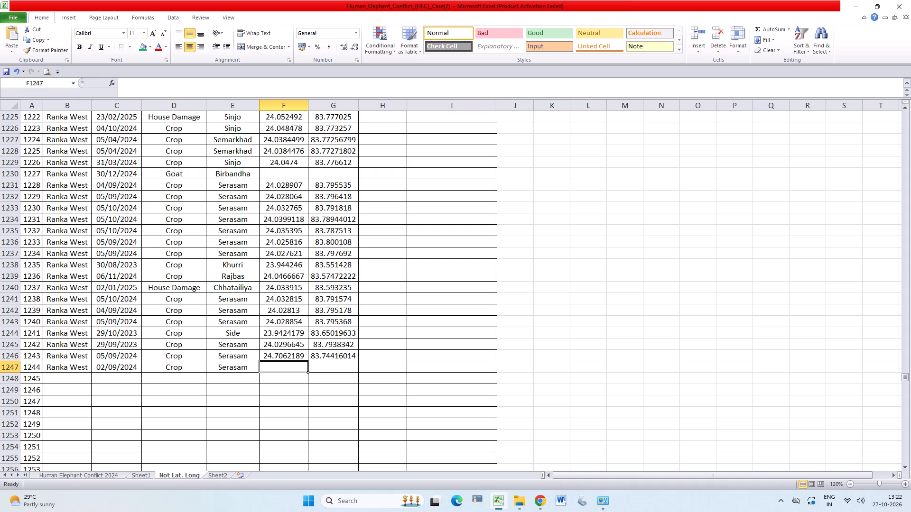
{"action": "type", "text": "24."}
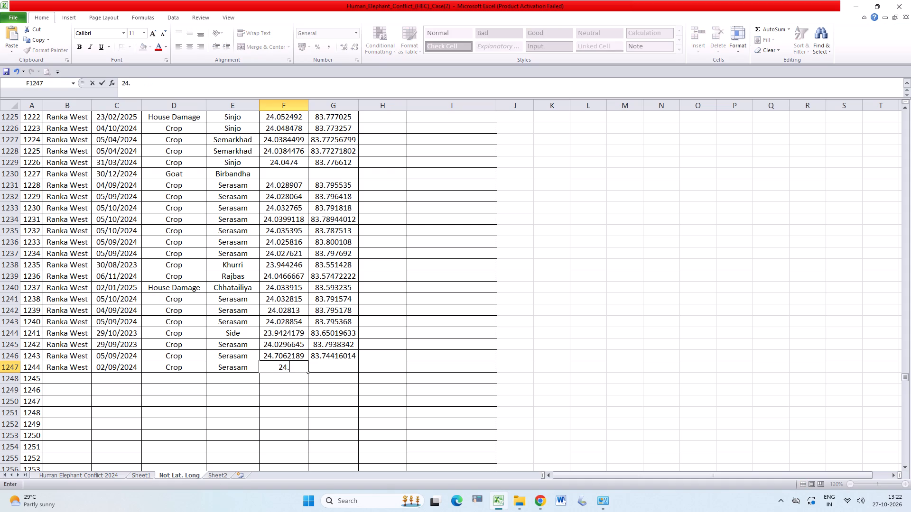
{"action": "key", "text": "0"}
{"action": "type", "text": "2575"}
{"action": "key", "text": "BackSpace"}
{"action": "type", "text": "91"}
{"action": "key", "text": "Tab"}
{"action": "type", "text": "83."}
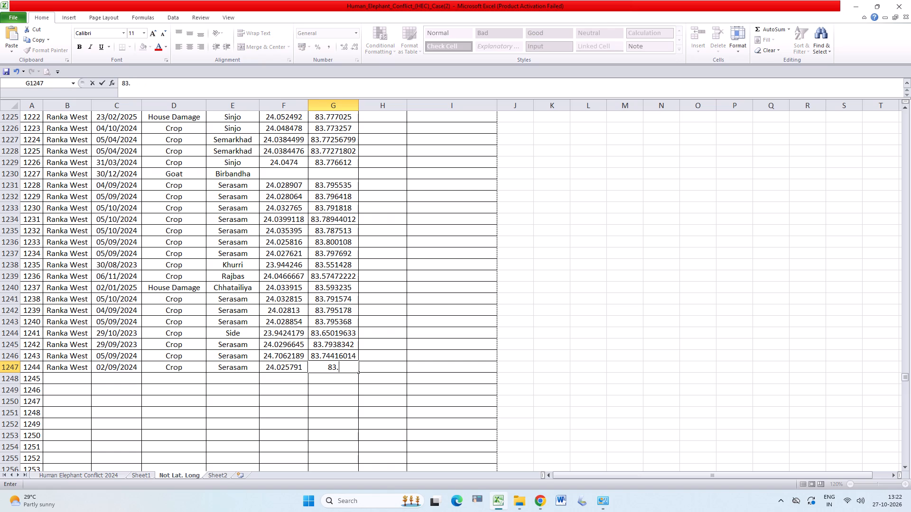
{"action": "type", "text": "79"}
{"action": "type", "text": "9279"}
{"action": "key", "text": "Return"}
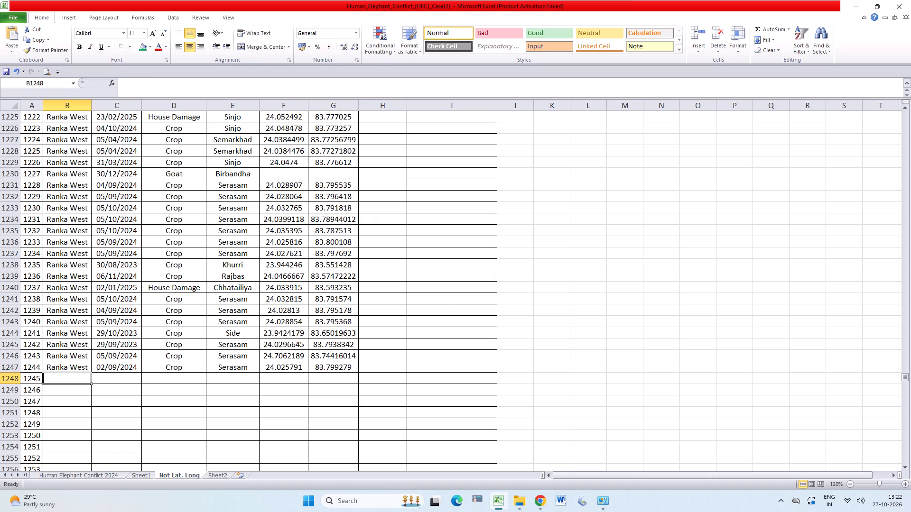
Fill record 1245 with date 03/09/2024, copying range Ranka West, damage type Crop and village Serasam from the record above.
{"action": "key", "text": "ctrl+d"}
{"action": "key", "text": "Tab"}
{"action": "type", "text": "03"}
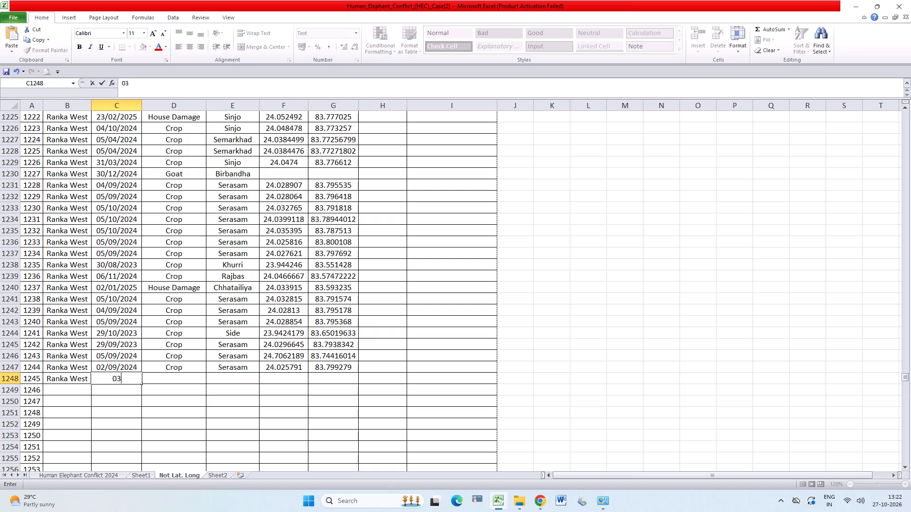
{"action": "type", "text": "/092"}
{"action": "key", "text": "BackSpace"}
{"action": "type", "text": "/2024"}
{"action": "key", "text": "Tab"}
{"action": "key", "text": "ctrl+d"}
{"action": "key", "text": "Tab"}
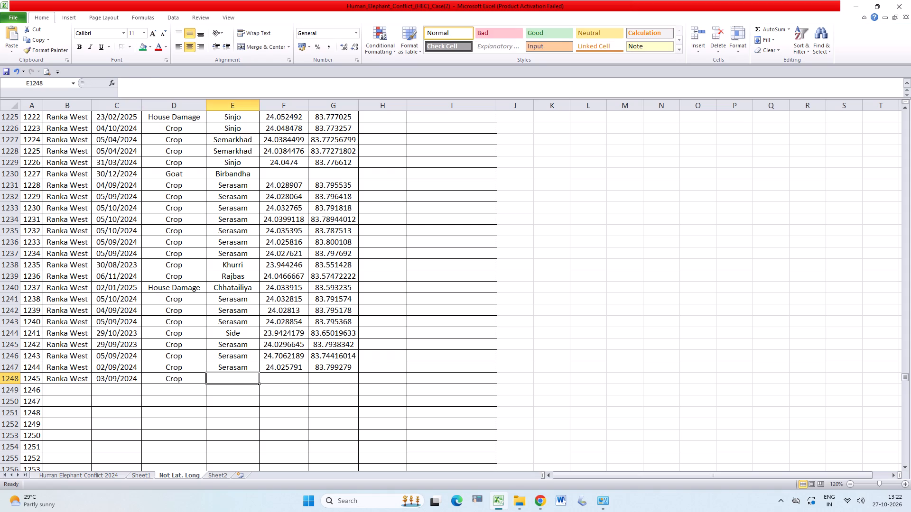
{"action": "key", "text": "ctrl+d"}
{"action": "key", "text": "Tab"}
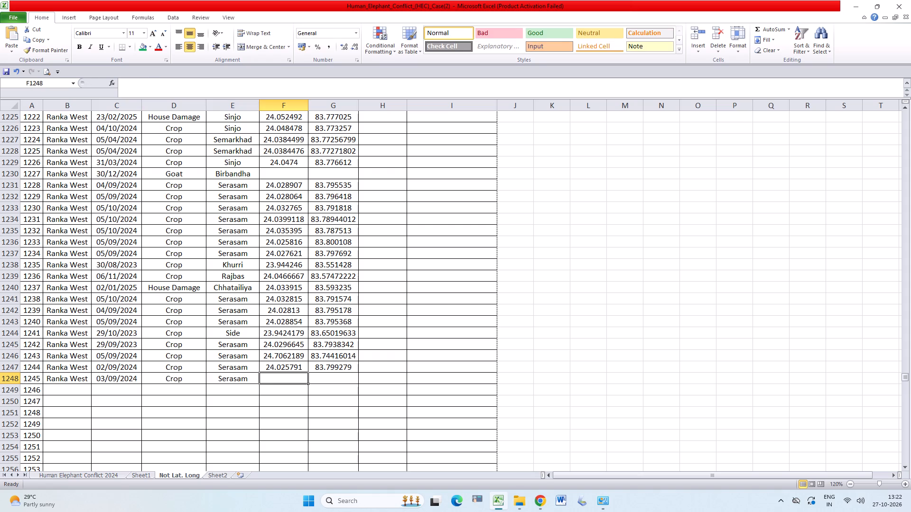
{"action": "type", "text": "24."}
{"action": "type", "text": "029827"}
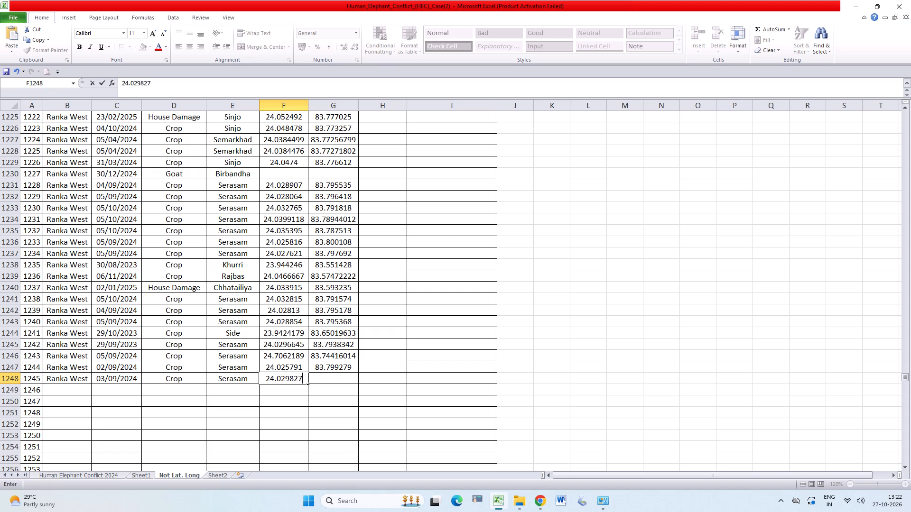
{"action": "key", "text": "Tab"}
{"action": "type", "text": "83."}
{"action": "type", "text": "793823"}
{"action": "key", "text": "Return"}
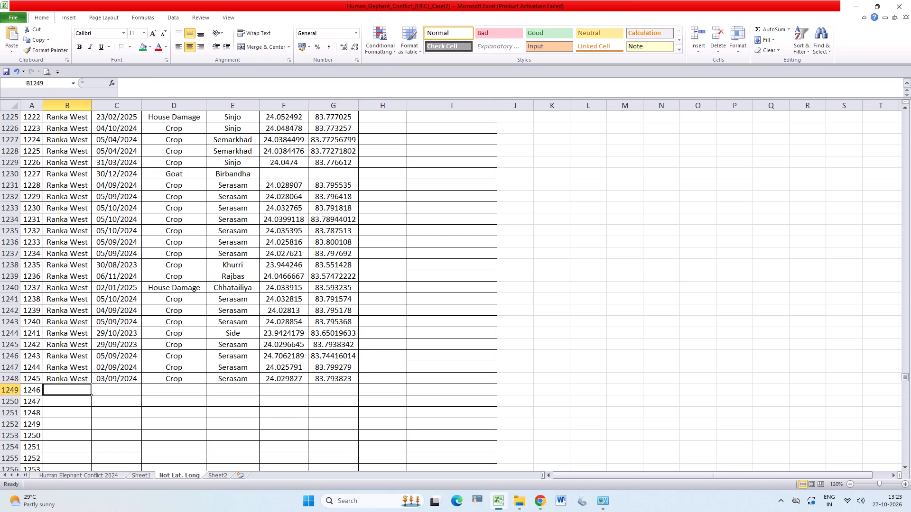
{"action": "key", "text": "ctrl+s"}
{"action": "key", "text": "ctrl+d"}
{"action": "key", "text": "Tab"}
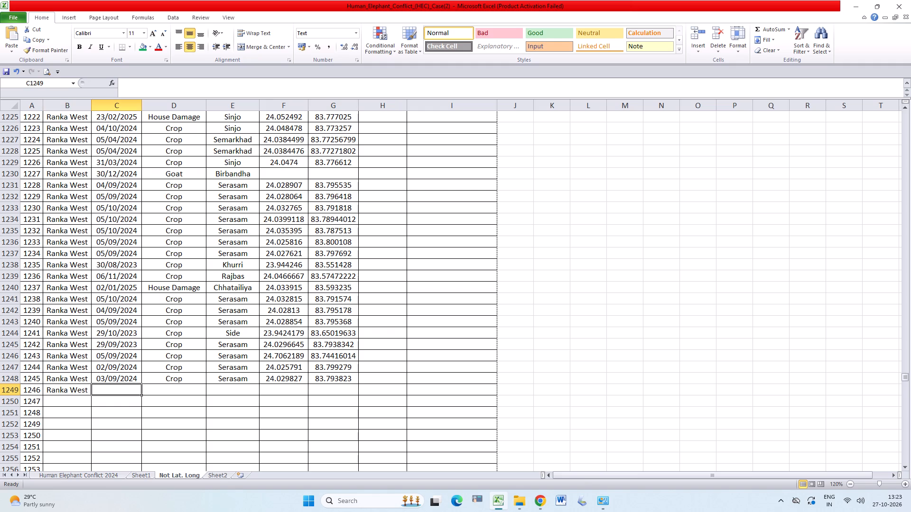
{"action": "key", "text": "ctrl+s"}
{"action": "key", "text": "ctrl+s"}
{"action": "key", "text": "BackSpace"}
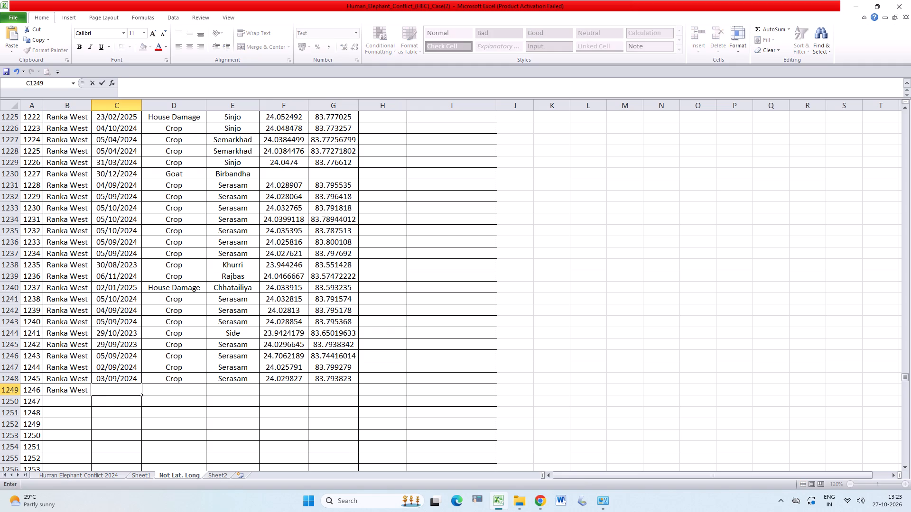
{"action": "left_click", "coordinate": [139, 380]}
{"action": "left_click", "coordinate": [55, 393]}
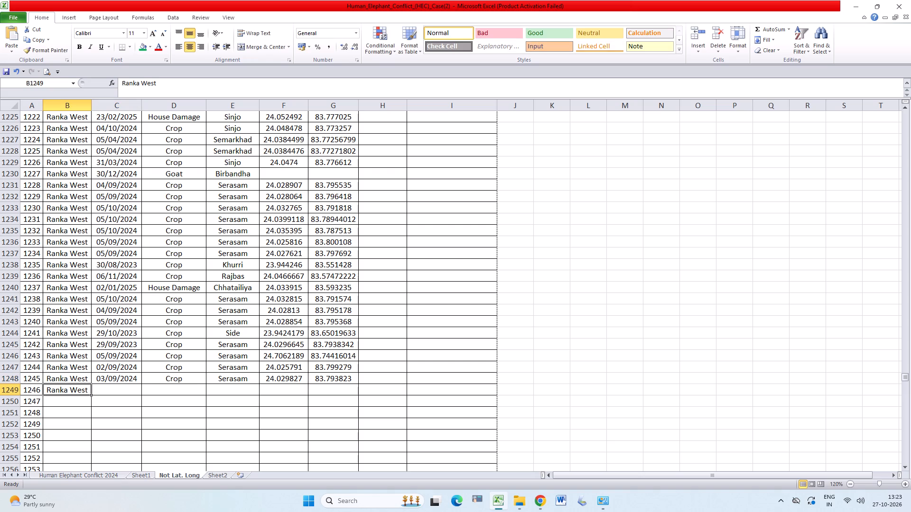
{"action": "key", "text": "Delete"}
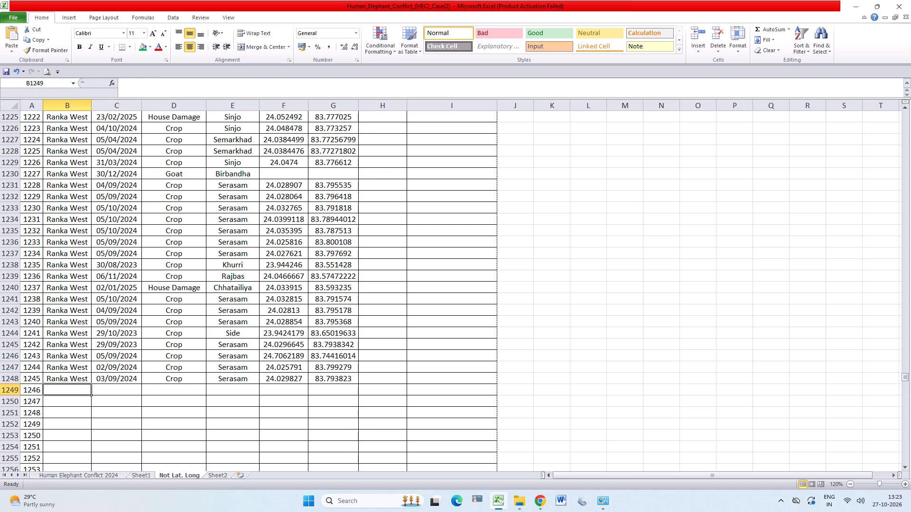
Review the Not Lat. Long sheet's print preview for the pages with the newest records and print one copy of page 22.
{"action": "left_click", "coordinate": [216, 265]}
{"action": "key", "text": "ctrl+F2"}
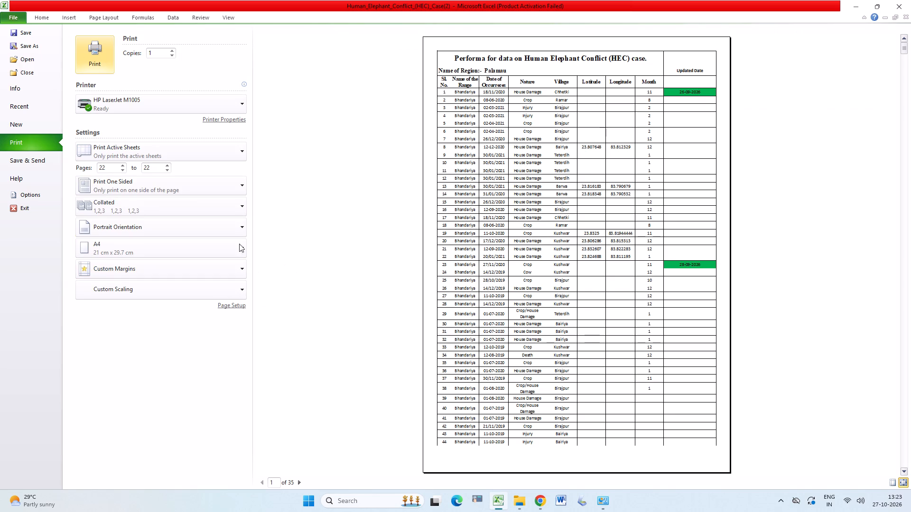
{"action": "scroll", "coordinate": [569, 314], "scroll_direction": "down", "scroll_amount": 11}
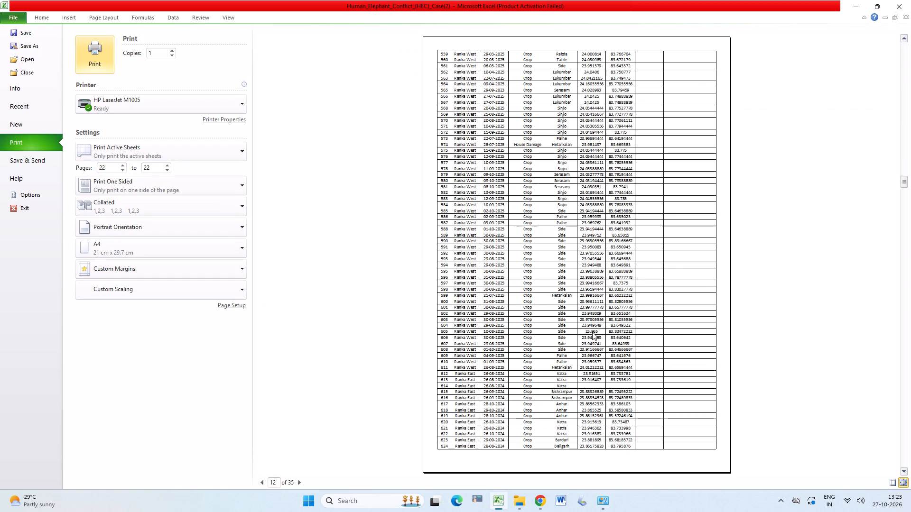
{"action": "left_click_drag", "start_coordinate": [904, 181], "coordinate": [905, 231]}
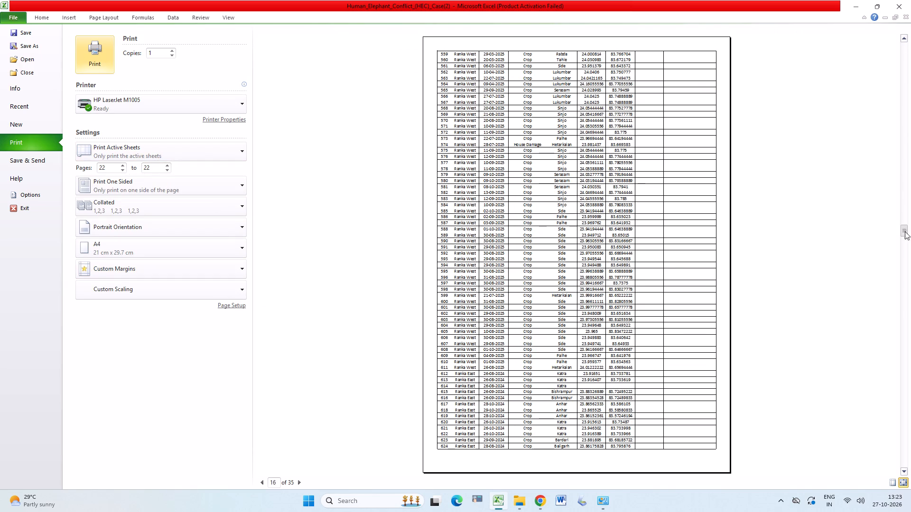
{"action": "left_click_drag", "start_coordinate": [905, 231], "coordinate": [910, 468]}
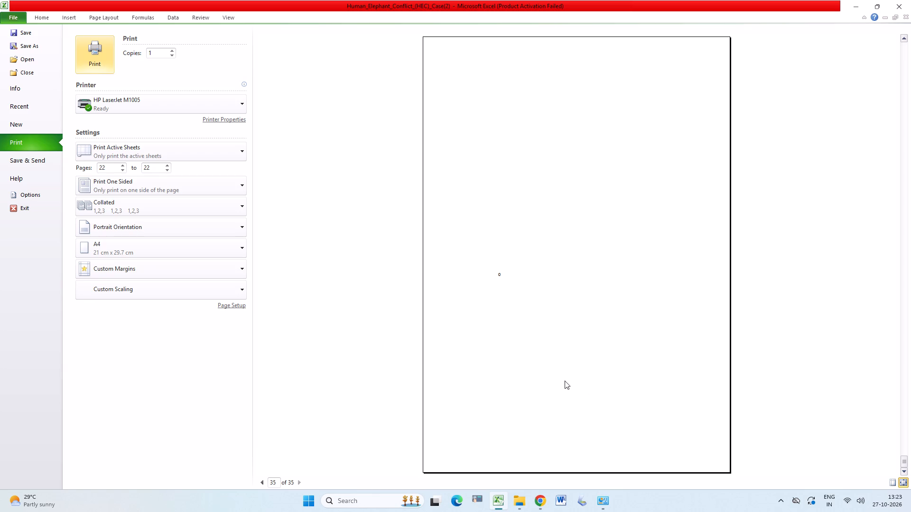
{"action": "scroll", "coordinate": [563, 380], "scroll_direction": "down", "scroll_amount": 5}
{"action": "scroll", "coordinate": [479, 314], "scroll_direction": "up", "scroll_amount": 5}
{"action": "scroll", "coordinate": [507, 285], "scroll_direction": "up", "scroll_amount": 14}
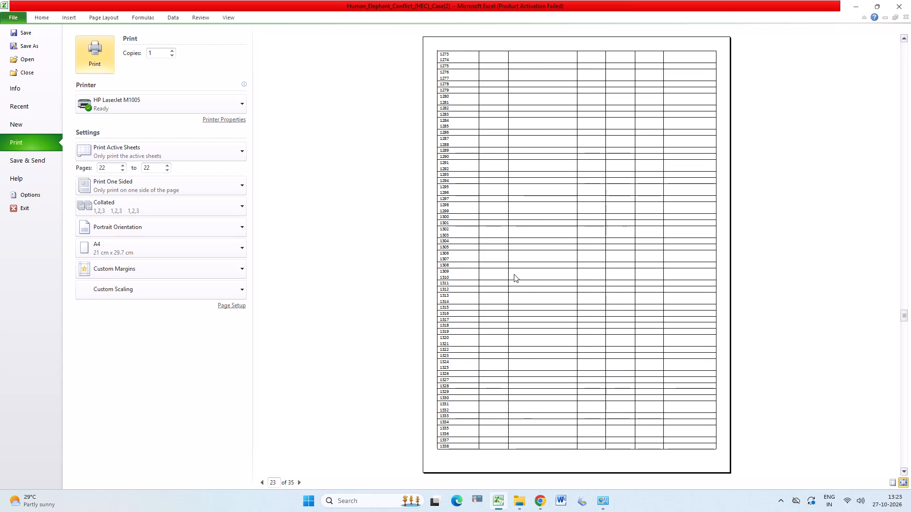
{"action": "scroll", "coordinate": [514, 274], "scroll_direction": "up", "scroll_amount": 2}
{"action": "scroll", "coordinate": [514, 274], "scroll_direction": "down", "scroll_amount": 3}
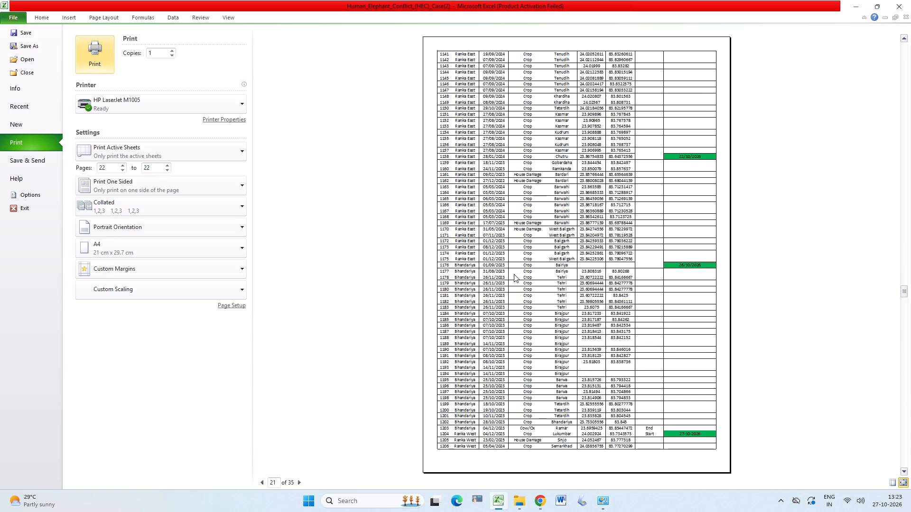
{"action": "scroll", "coordinate": [514, 274], "scroll_direction": "down", "scroll_amount": 1}
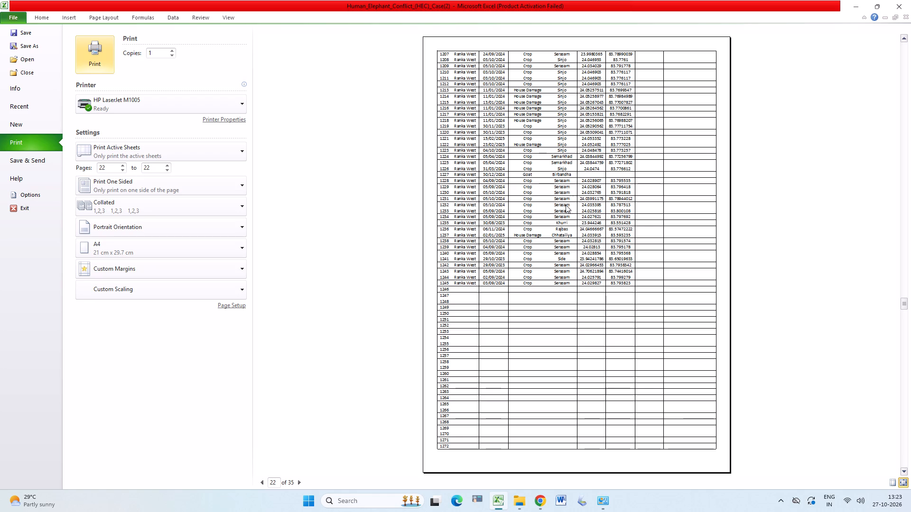
{"action": "scroll", "coordinate": [566, 222], "scroll_direction": "up", "scroll_amount": 1}
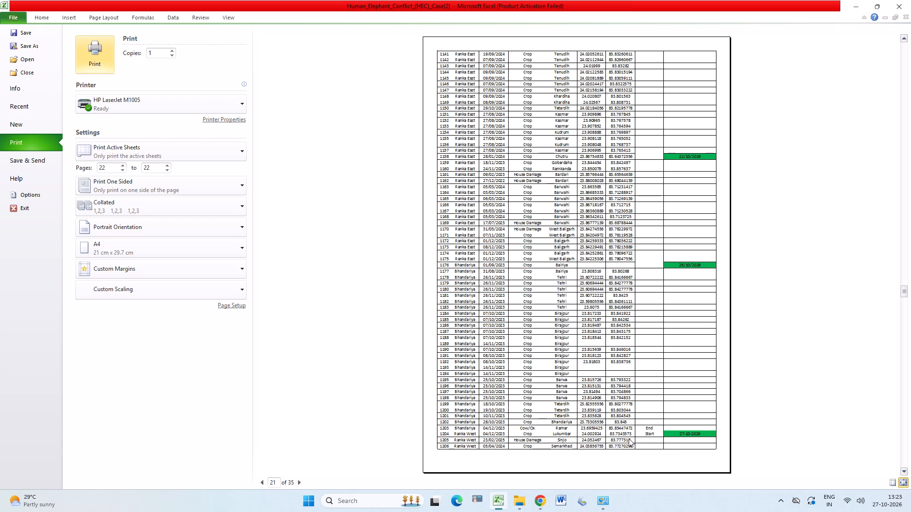
{"action": "scroll", "coordinate": [661, 277], "scroll_direction": "down", "scroll_amount": 1}
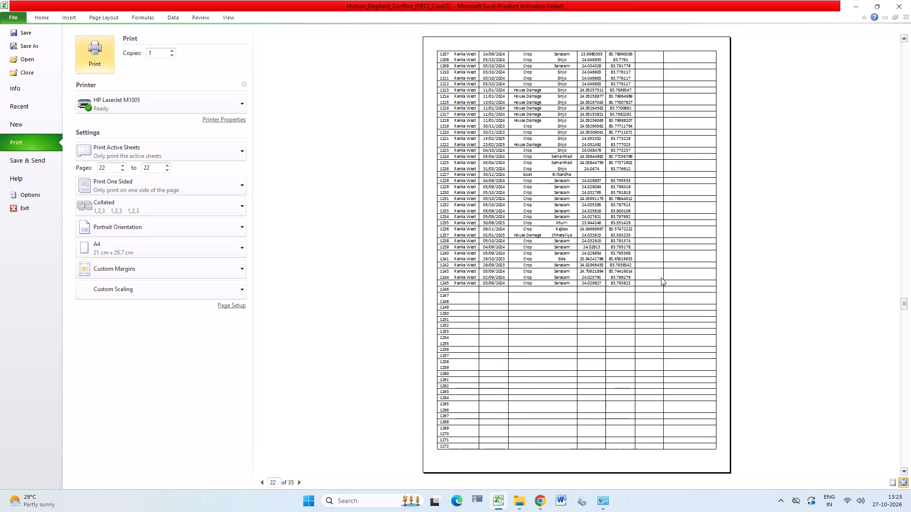
{"action": "left_click", "coordinate": [95, 50]}
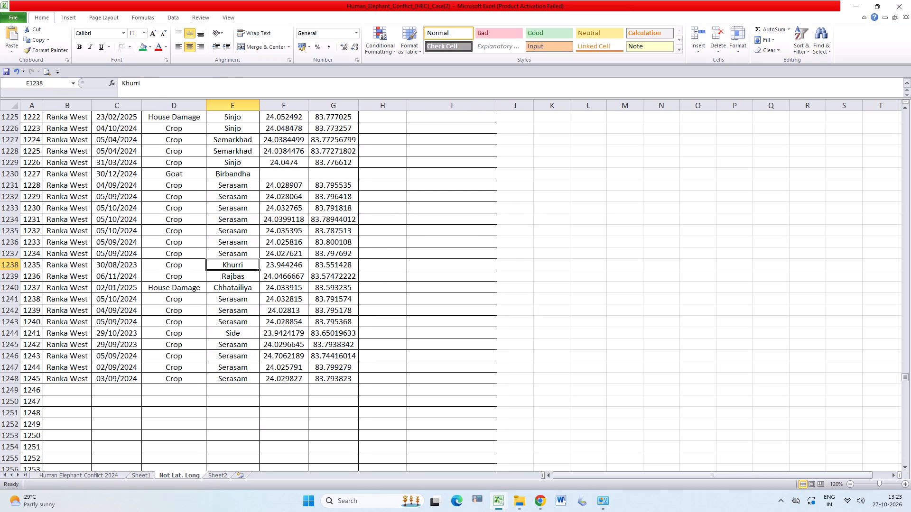
Look through Sheet2, Sheet1 and the case records on the Human Elephant Conflict 2024 sheet.
{"action": "left_click", "coordinate": [211, 477]}
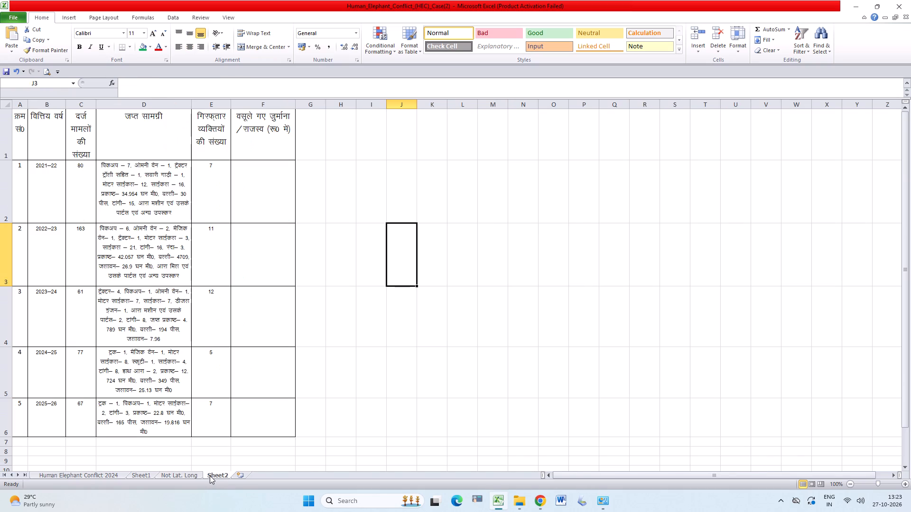
{"action": "scroll", "coordinate": [206, 269], "scroll_direction": "up", "scroll_amount": 3}
{"action": "scroll", "coordinate": [199, 259], "scroll_direction": "down", "scroll_amount": 4}
{"action": "scroll", "coordinate": [199, 259], "scroll_direction": "up", "scroll_amount": 5}
{"action": "left_click", "coordinate": [139, 473]}
{"action": "scroll", "coordinate": [131, 264], "scroll_direction": "up", "scroll_amount": 4}
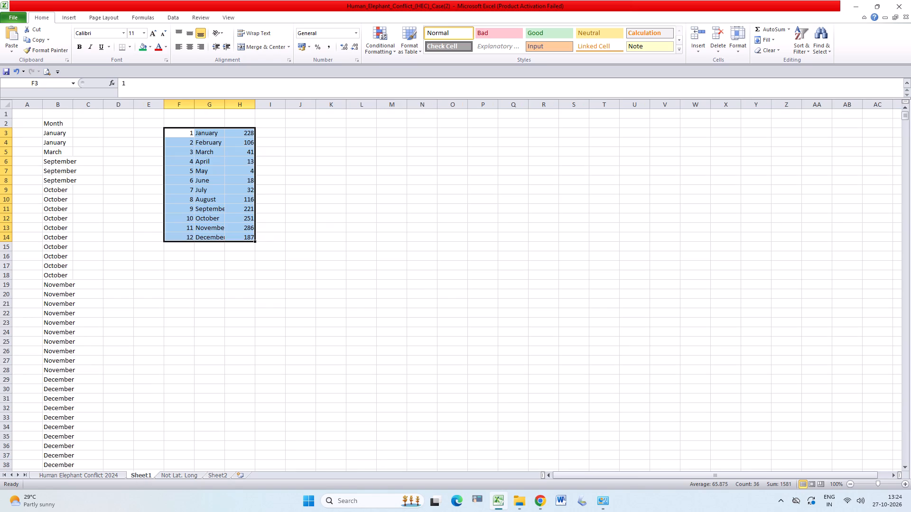
{"action": "left_click", "coordinate": [109, 477]}
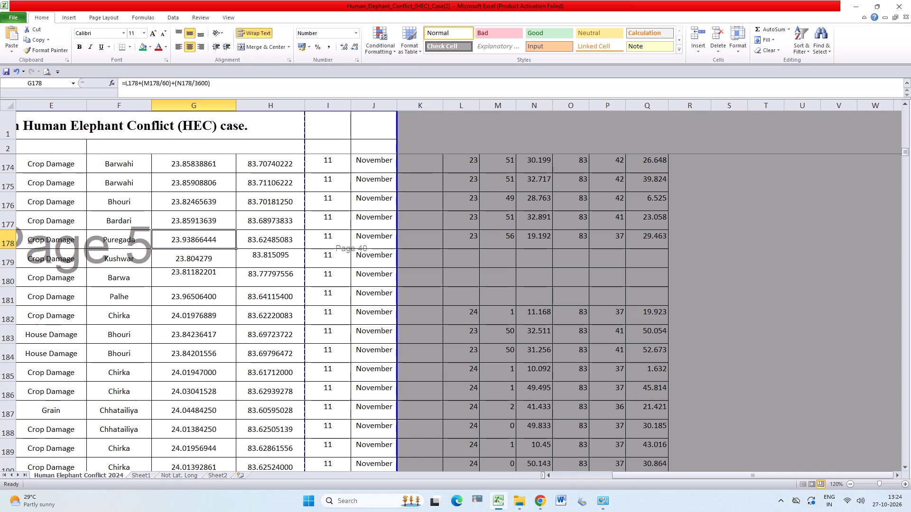
{"action": "scroll", "coordinate": [549, 366], "scroll_direction": "down", "scroll_amount": 5}
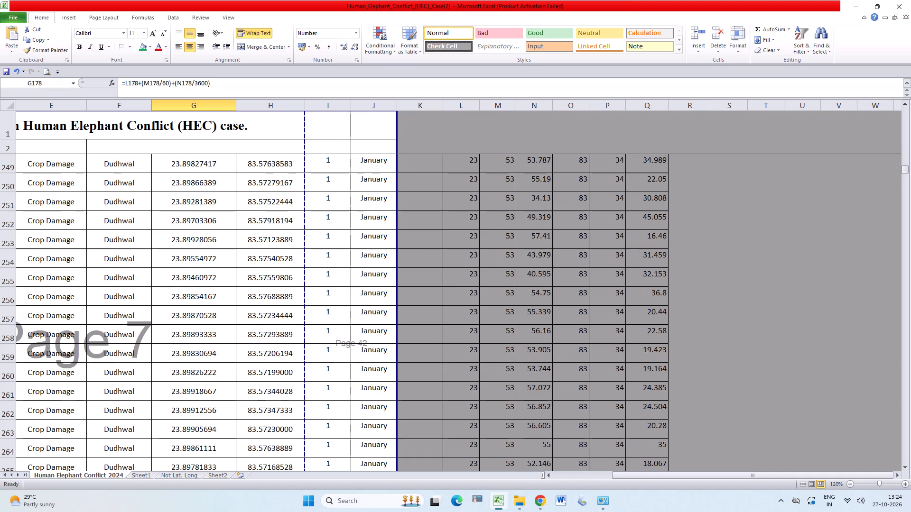
{"action": "scroll", "coordinate": [556, 352], "scroll_direction": "down", "scroll_amount": 8}
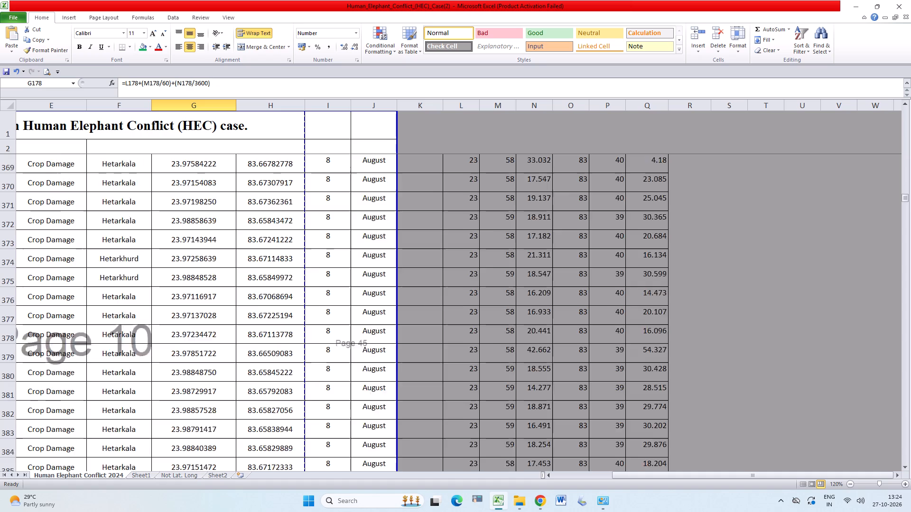
Look back through the case records on the Human Elephant Conflict 2024 sheet, up to the header row and first columns.
{"action": "scroll", "coordinate": [553, 343], "scroll_direction": "down", "scroll_amount": 7}
{"action": "scroll", "coordinate": [553, 344], "scroll_direction": "up", "scroll_amount": 9}
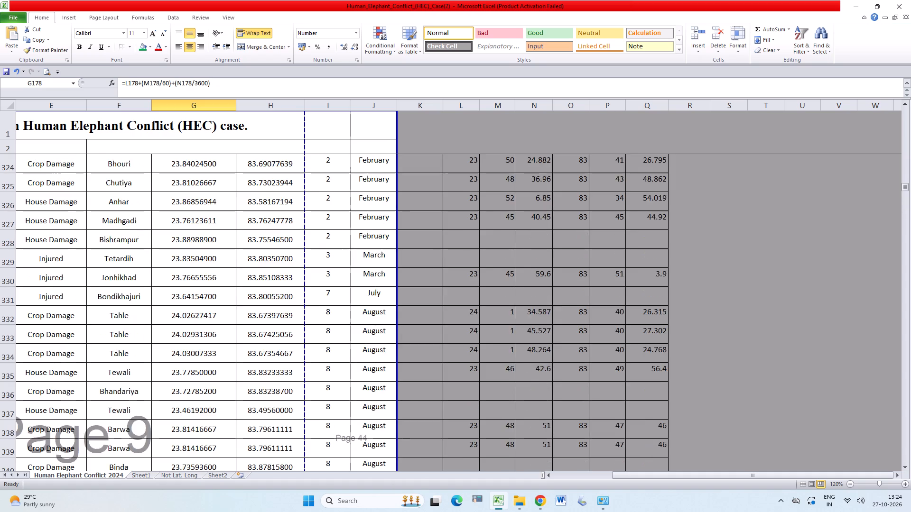
{"action": "scroll", "coordinate": [540, 347], "scroll_direction": "up", "scroll_amount": 20}
{"action": "scroll", "coordinate": [540, 347], "scroll_direction": "up", "scroll_amount": 1}
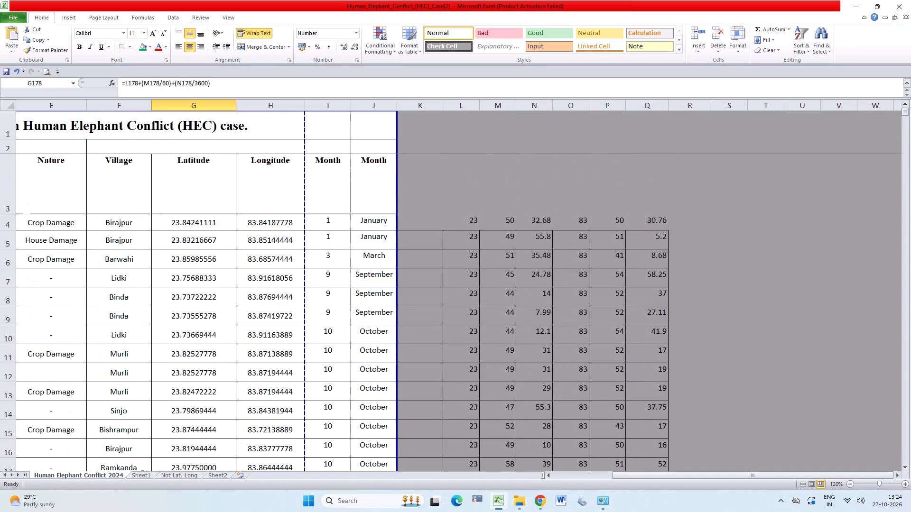
{"action": "scroll", "coordinate": [538, 344], "scroll_direction": "up", "scroll_amount": 3}
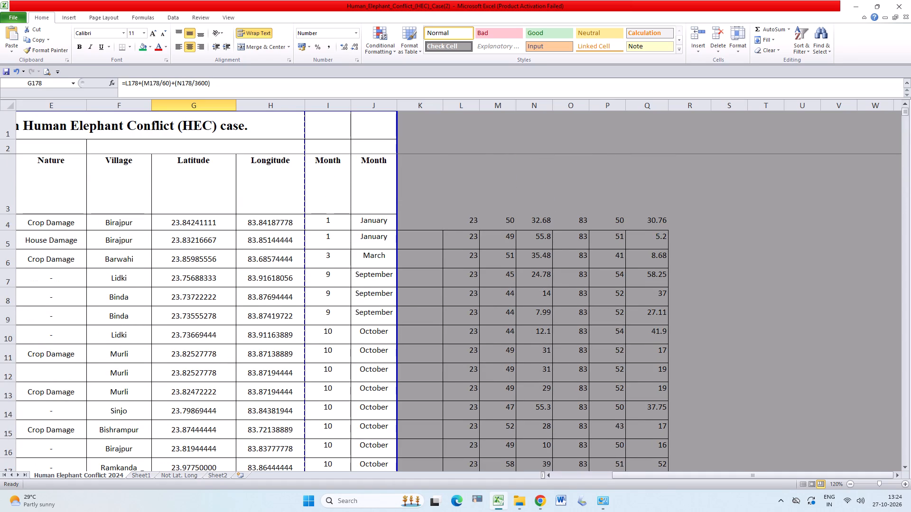
{"action": "left_click_drag", "start_coordinate": [628, 473], "coordinate": [537, 473]}
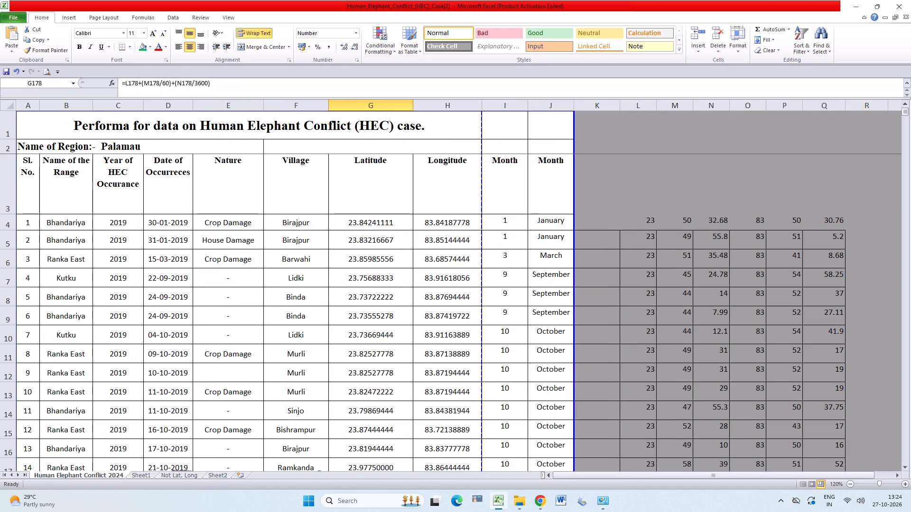
Save the workbook with the Not Lat. Long sheet active and close it.
{"action": "left_click", "coordinate": [178, 474]}
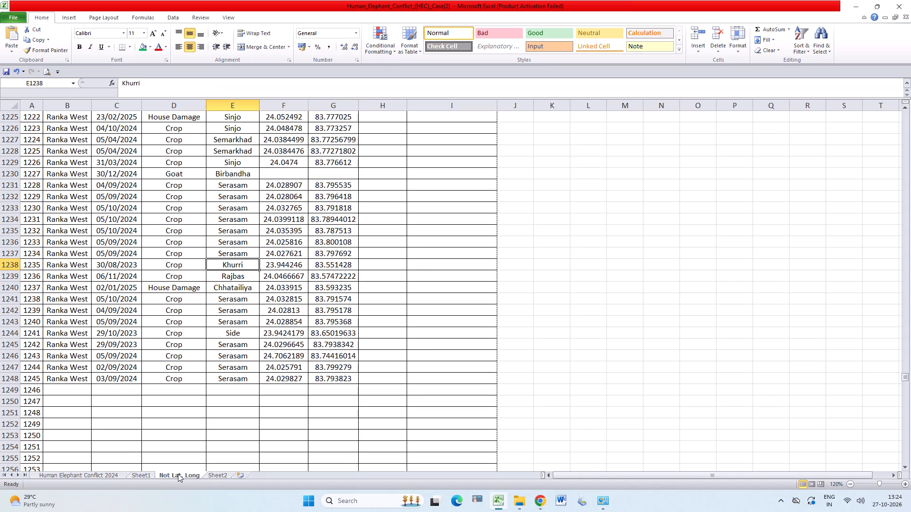
{"action": "left_click", "coordinate": [301, 407]}
{"action": "key", "text": "ctrl+s"}
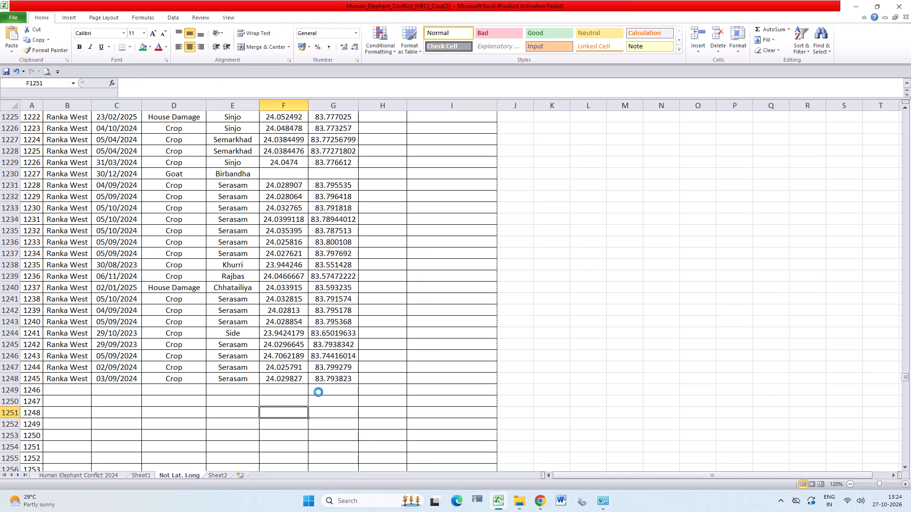
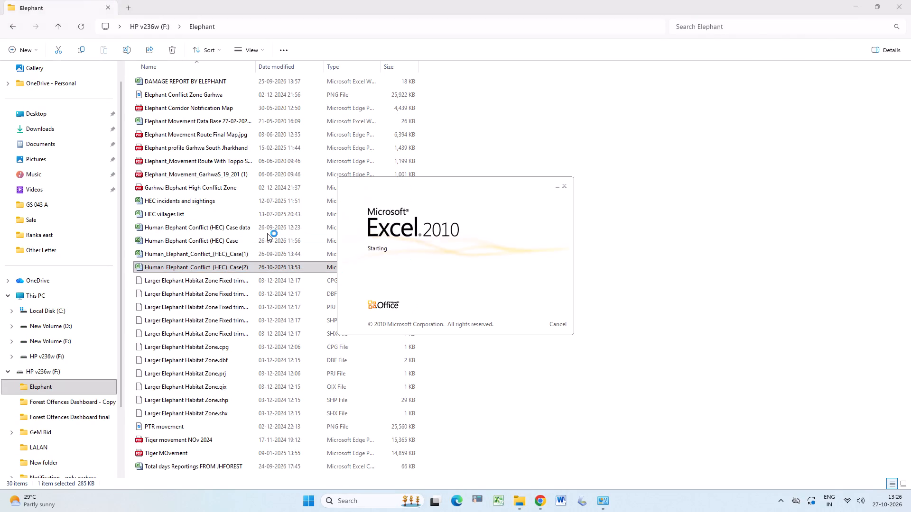
Open the workbook Human_Elephant_Conflict_(HEC)_Case(2) from the Elephant folder.
{"action": "key", "text": "Return"}
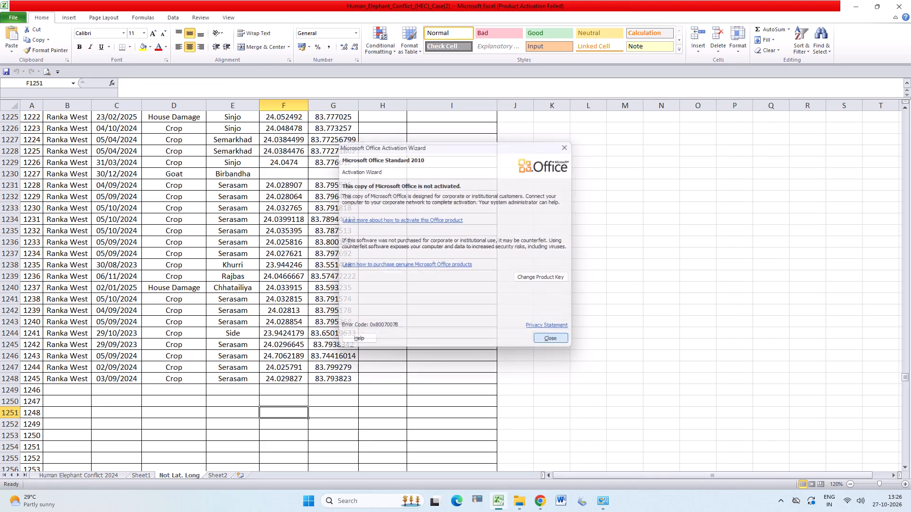
Fill record 1246 with range Bhandariya, date 19/09/2024 and village Manjari, copying damage type Crop from the record above.
{"action": "left_click", "coordinate": [249, 384]}
{"action": "left_click", "coordinate": [288, 380]}
{"action": "left_click", "coordinate": [342, 374]}
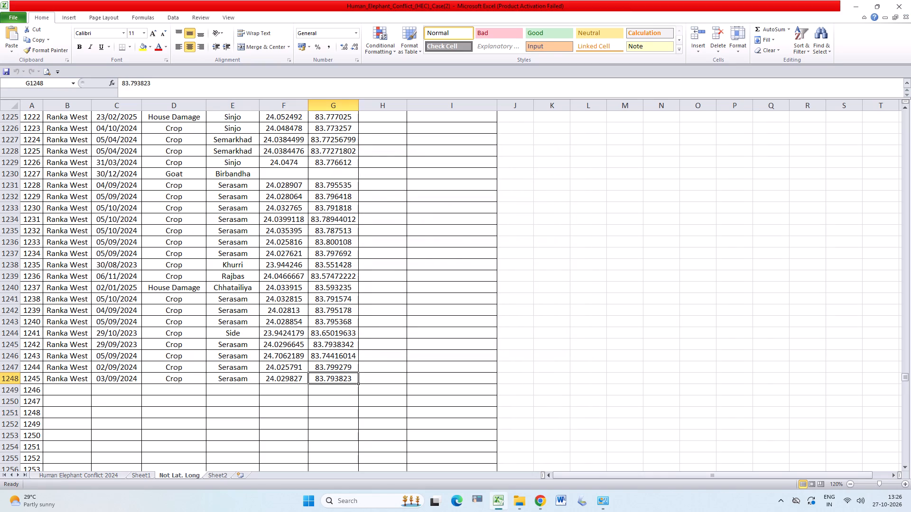
{"action": "left_click", "coordinate": [61, 389]}
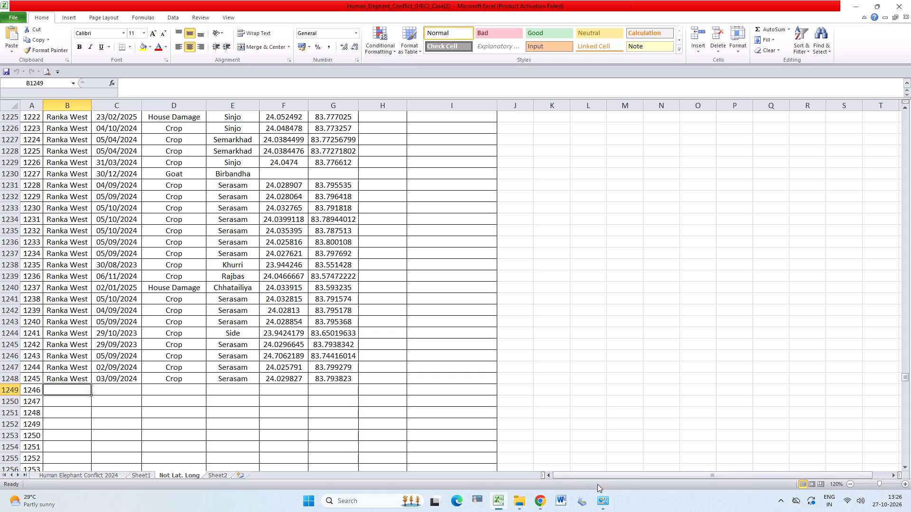
{"action": "left_click_drag", "start_coordinate": [604, 477], "coordinate": [532, 476]}
{"action": "type", "text": "Bhan"}
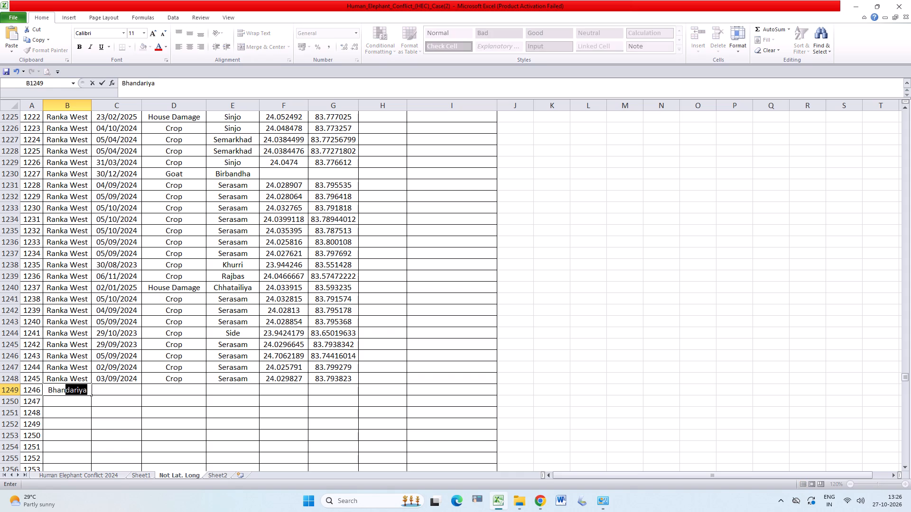
{"action": "key", "text": "Tab"}
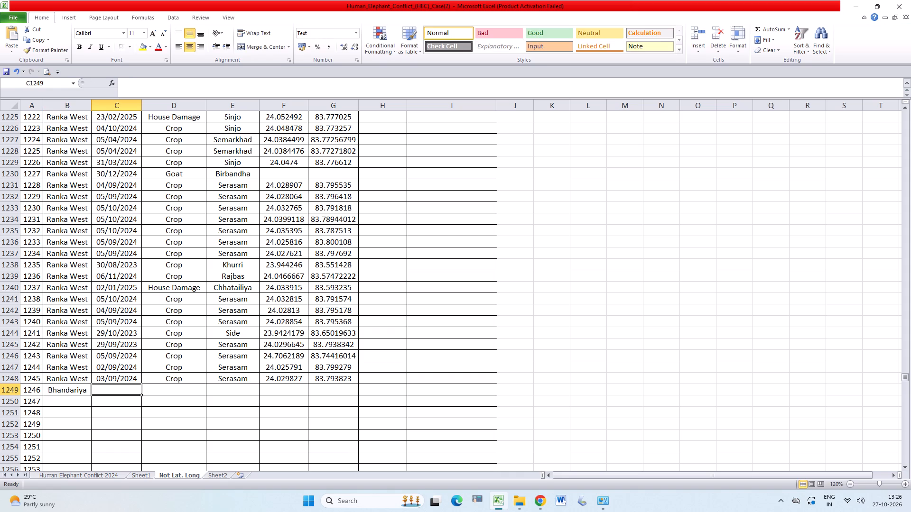
{"action": "type", "text": "19/09/2024"}
{"action": "key", "text": "Tab"}
{"action": "key", "text": "ctrl+d"}
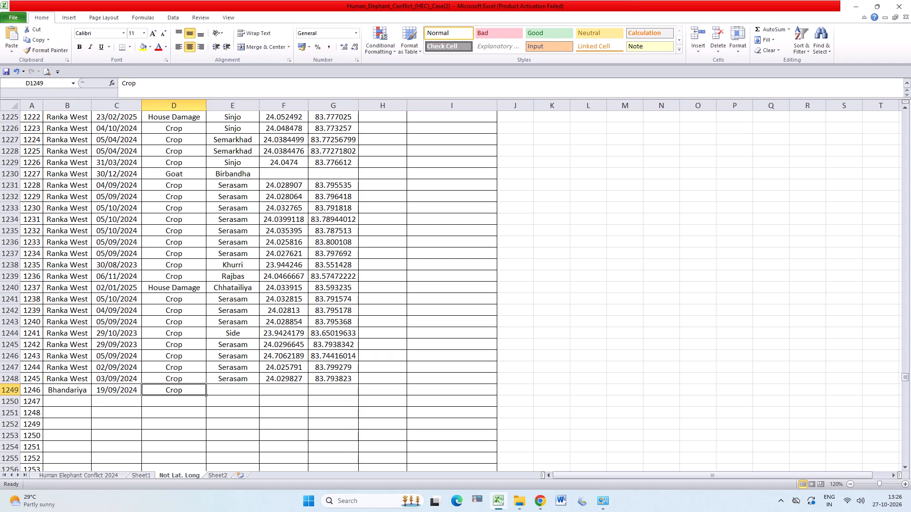
{"action": "key", "text": "Tab"}
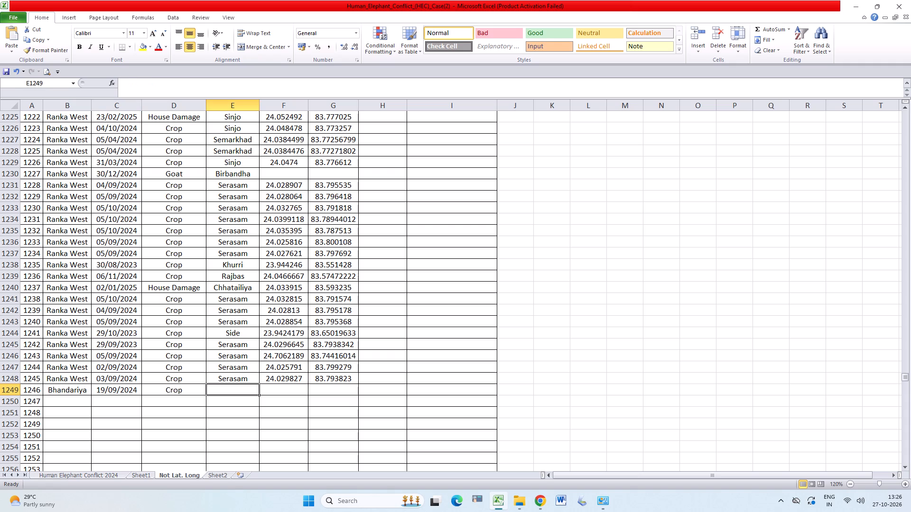
{"action": "type", "text": "ma"}
{"action": "key", "text": "BackSpace"}
{"action": "key", "text": "BackSpace"}
{"action": "type", "text": "Man"}
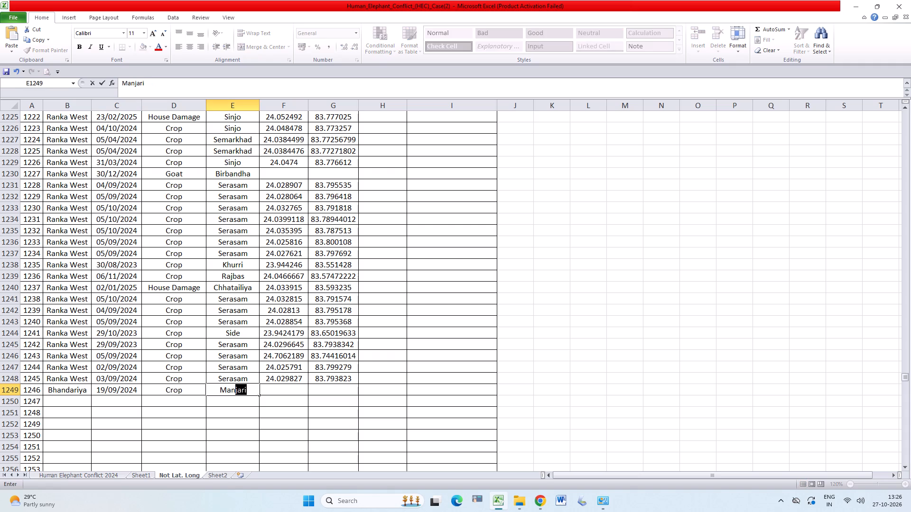
{"action": "key", "text": "Tab"}
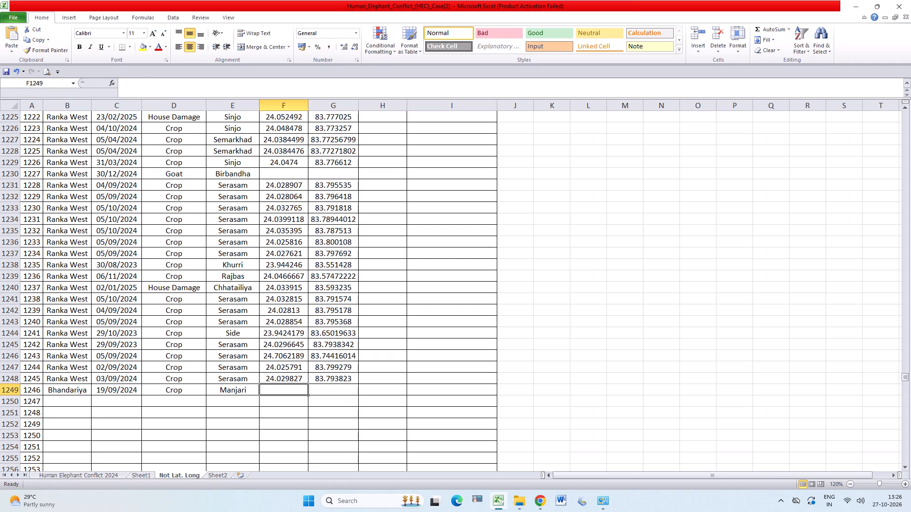
{"action": "key", "text": "Return"}
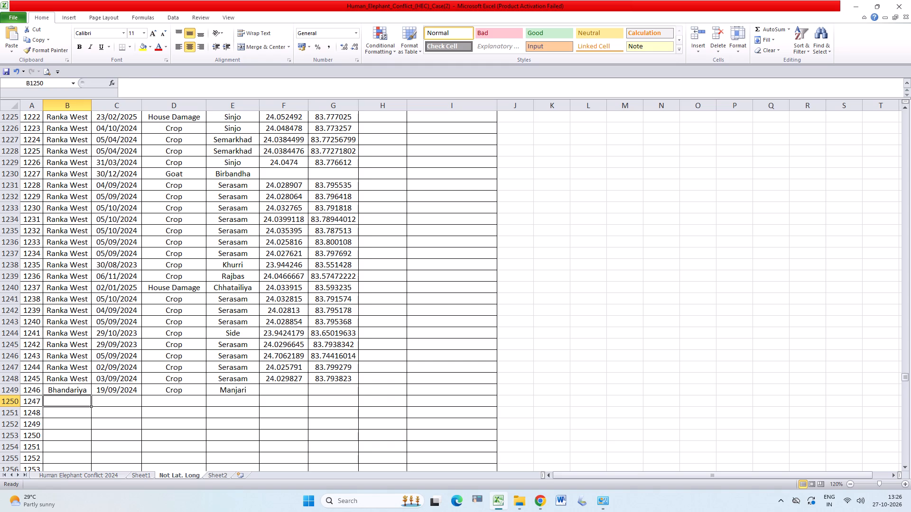
Fill record 1247 with date 30/08/2023 and village Nauka, copying range Bhandariya and damage type Crop from the record above.
{"action": "key", "text": "ctrl+d"}
{"action": "key", "text": "Tab"}
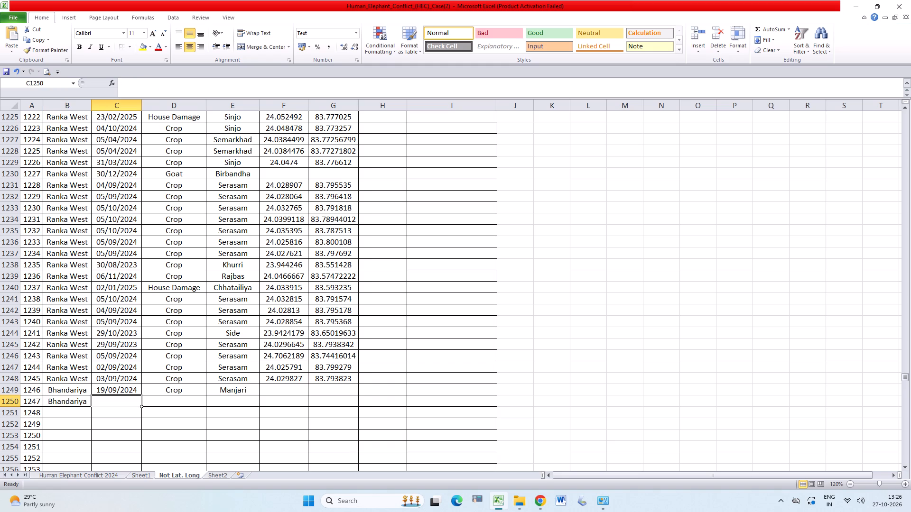
{"action": "type", "text": "30/08/2023"}
{"action": "key", "text": "Tab"}
{"action": "key", "text": "ctrl+d"}
{"action": "key", "text": "Tab"}
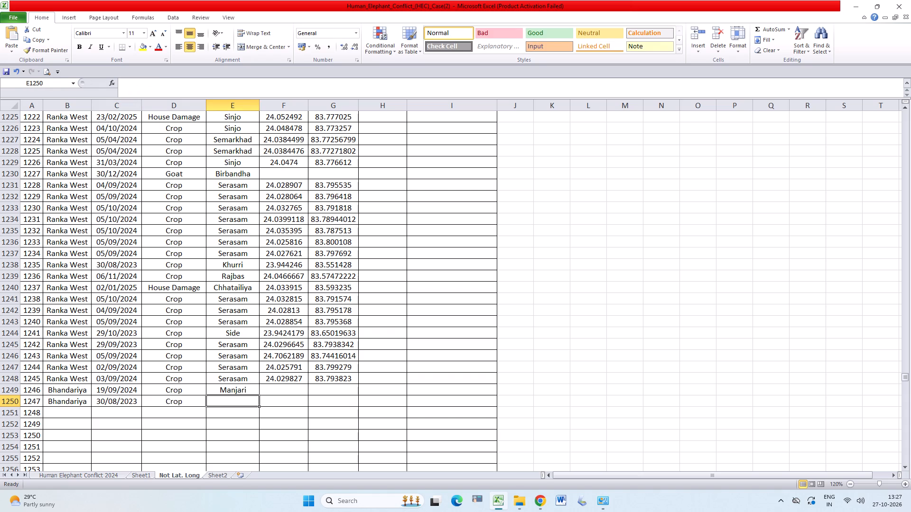
{"action": "type", "text": "Nauka"}
{"action": "key", "text": "Tab"}
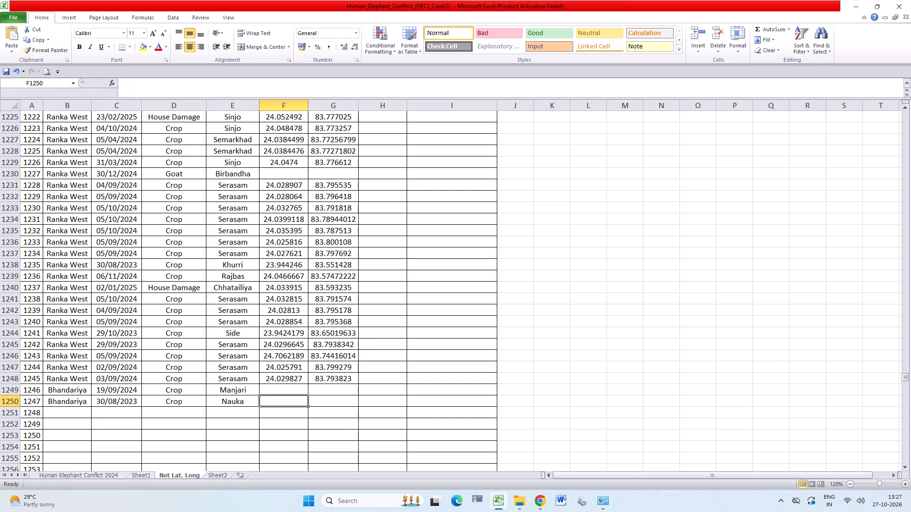
{"action": "key", "text": "Return"}
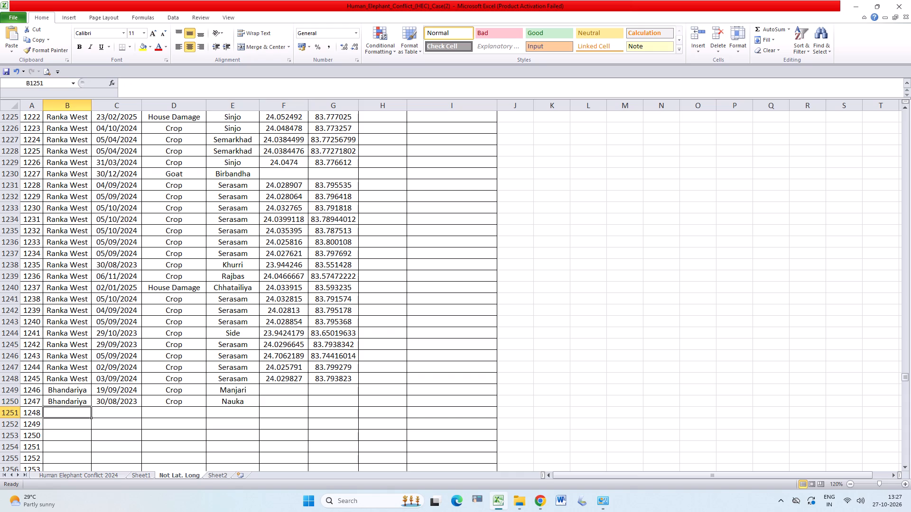
Fill record 1248 with date 27/06/2024, damage type House Damage and village Bhandariya, copying range Bhandariya from the record above.
{"action": "key", "text": "ctrl+d"}
{"action": "key", "text": "Tab"}
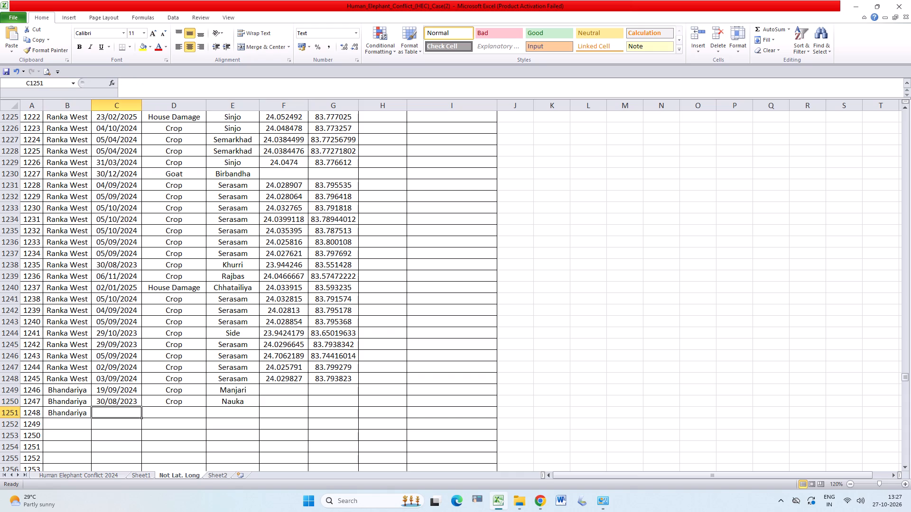
{"action": "type", "text": "27"}
{"action": "type", "text": "/06/2024"}
{"action": "key", "text": "Tab"}
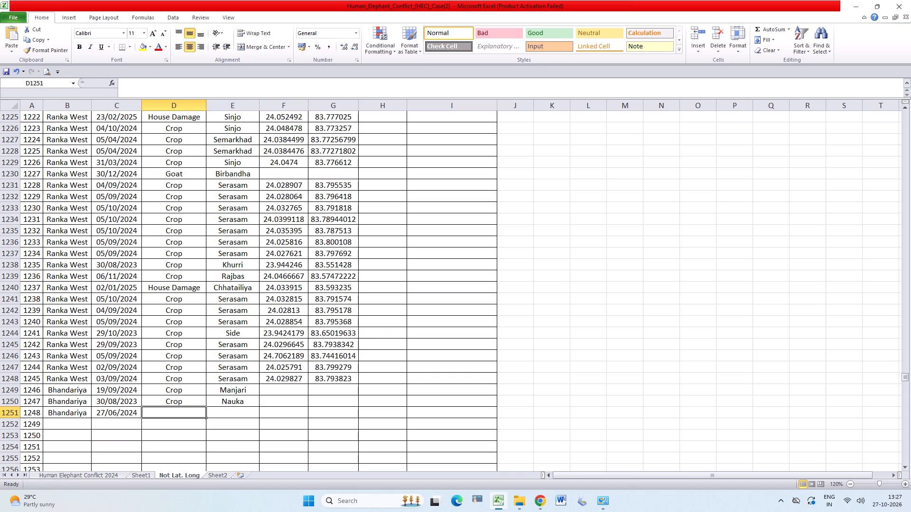
{"action": "key", "text": "ctrl+d"}
{"action": "key", "text": "shift+h"}
{"action": "key", "text": "Tab"}
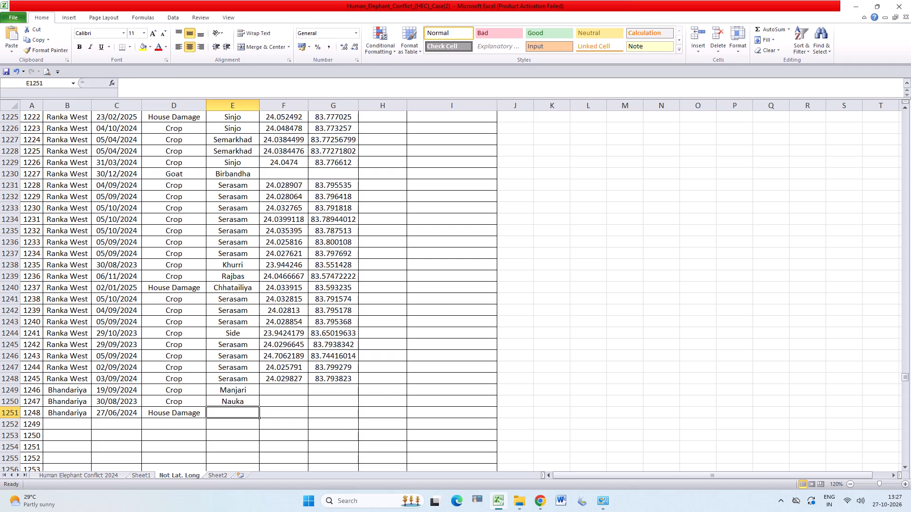
{"action": "type", "text": "Bhan"}
{"action": "key", "text": "Tab"}
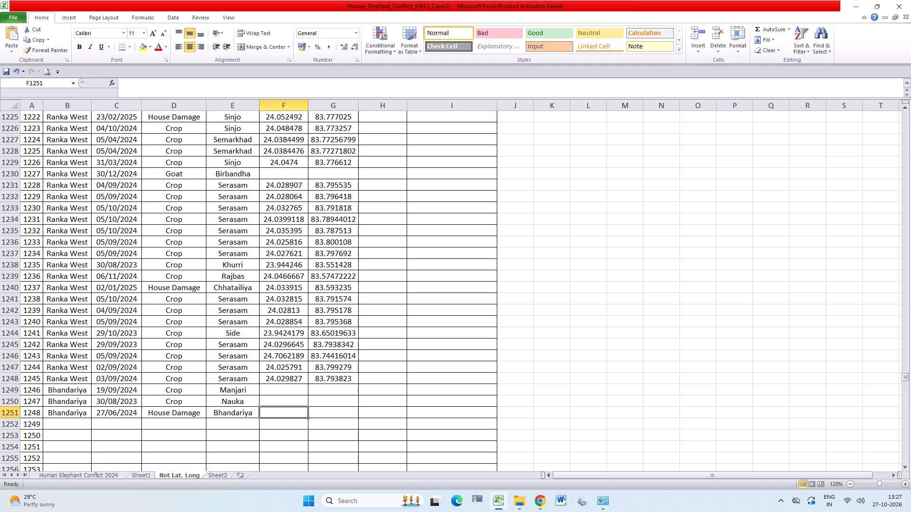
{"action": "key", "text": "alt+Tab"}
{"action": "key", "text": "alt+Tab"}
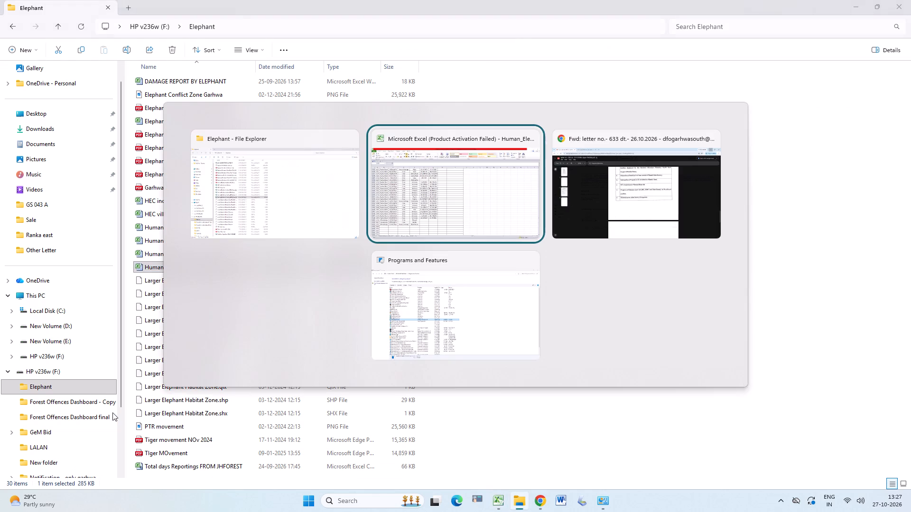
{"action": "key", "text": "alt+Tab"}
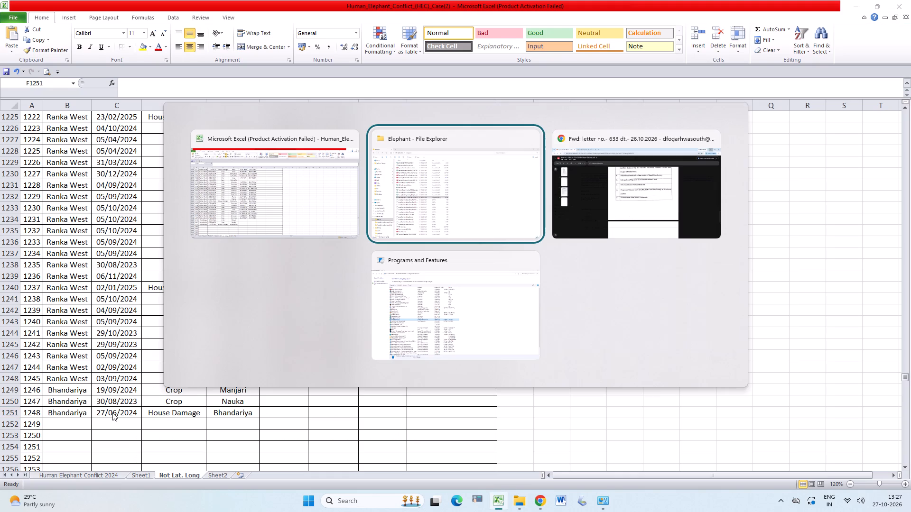
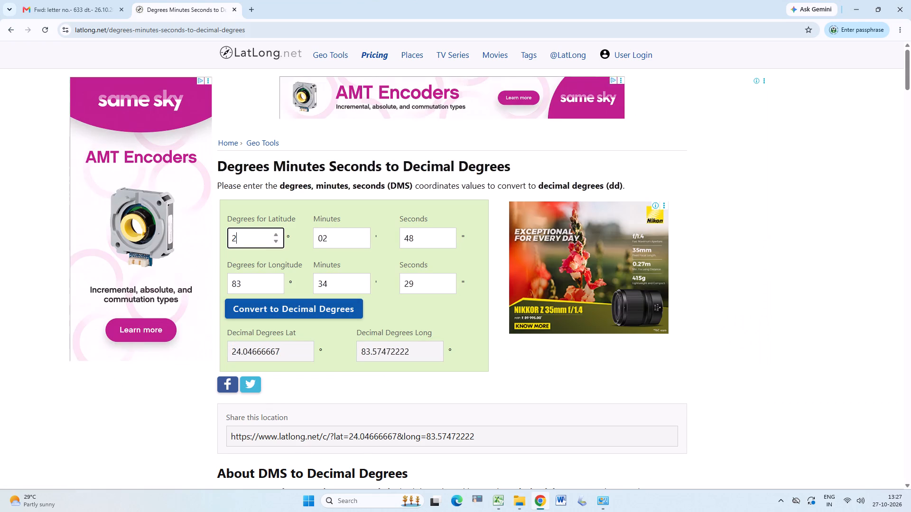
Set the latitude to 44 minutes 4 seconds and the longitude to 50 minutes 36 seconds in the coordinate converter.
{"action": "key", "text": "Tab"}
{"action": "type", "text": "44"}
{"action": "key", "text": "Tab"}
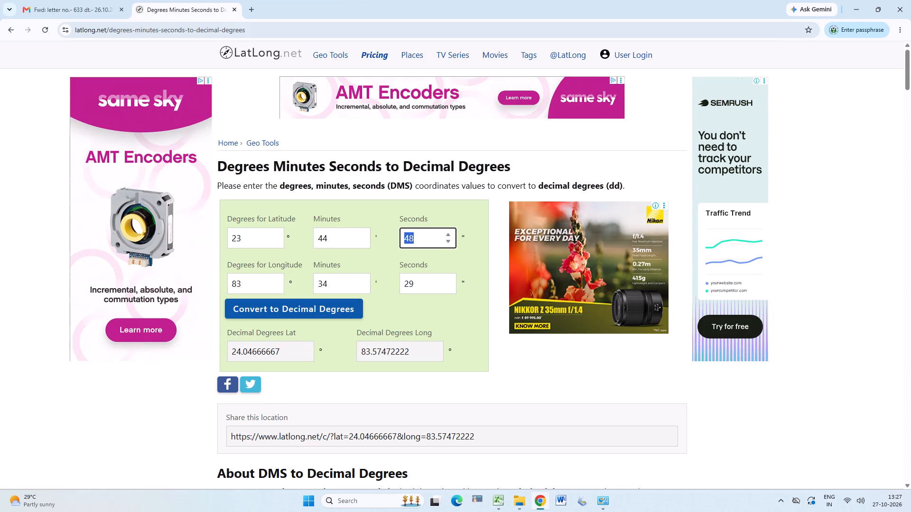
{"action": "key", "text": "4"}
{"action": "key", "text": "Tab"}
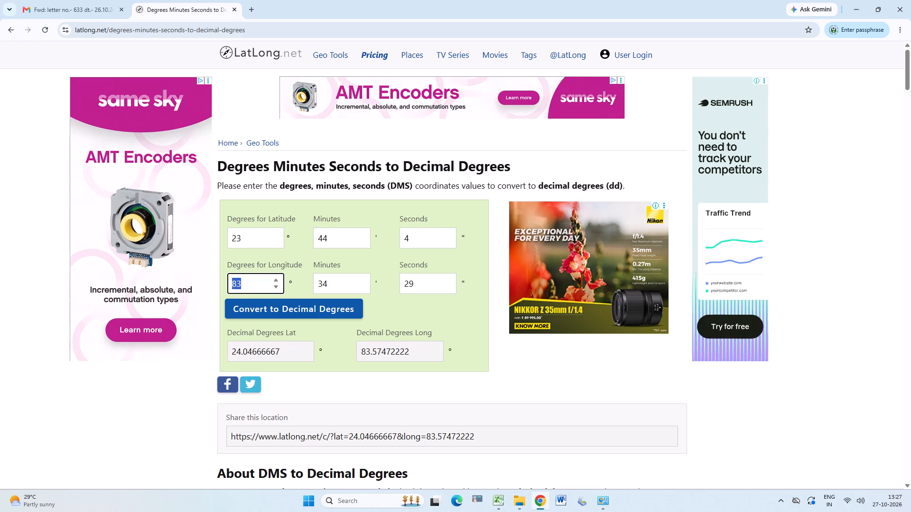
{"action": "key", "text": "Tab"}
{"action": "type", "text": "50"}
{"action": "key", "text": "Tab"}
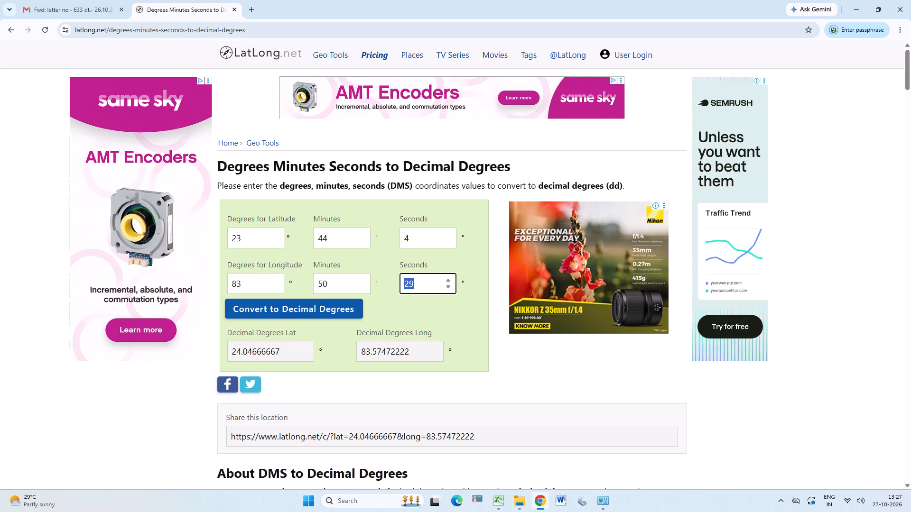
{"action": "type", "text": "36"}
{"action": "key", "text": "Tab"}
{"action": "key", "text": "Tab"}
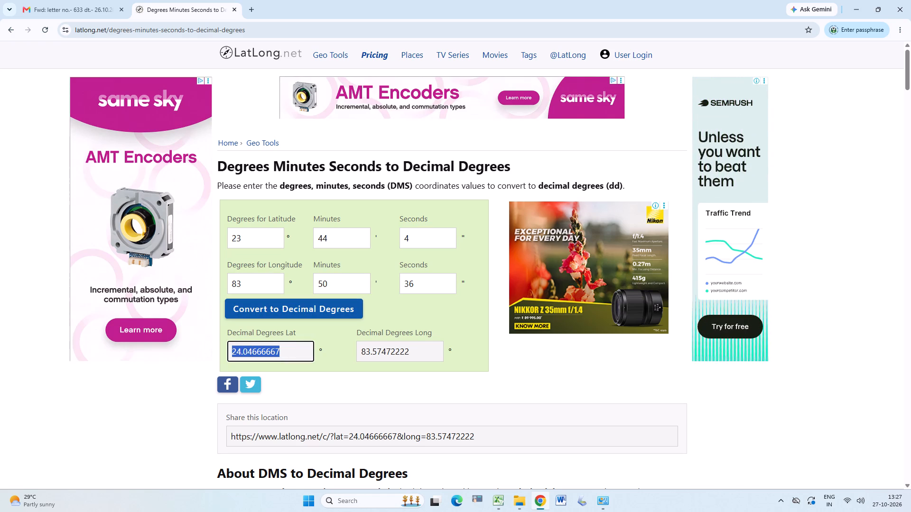
Copy the converter's decimal latitude 24.04666667 and longitude 83.57472222 into record 1248 of the Excel sheet.
{"action": "key", "text": "ctrl+c"}
{"action": "key", "text": "alt+Tab"}
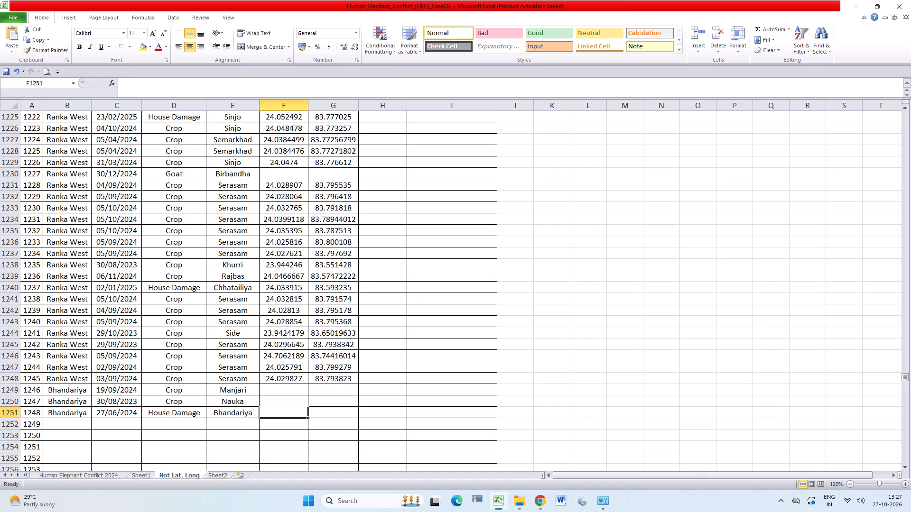
{"action": "key", "text": "ctrl+v"}
{"action": "key", "text": "Tab"}
{"action": "key", "text": "space"}
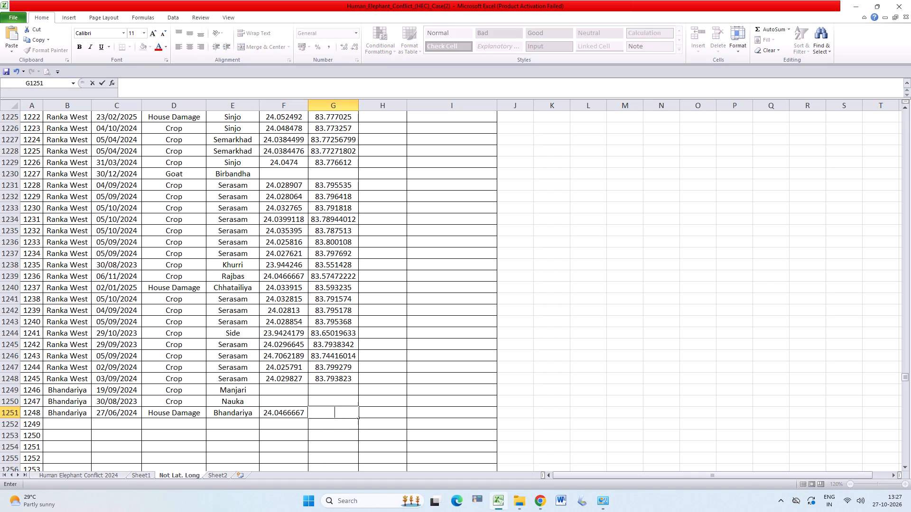
{"action": "key", "text": "alt+Tab"}
{"action": "key", "text": "Tab"}
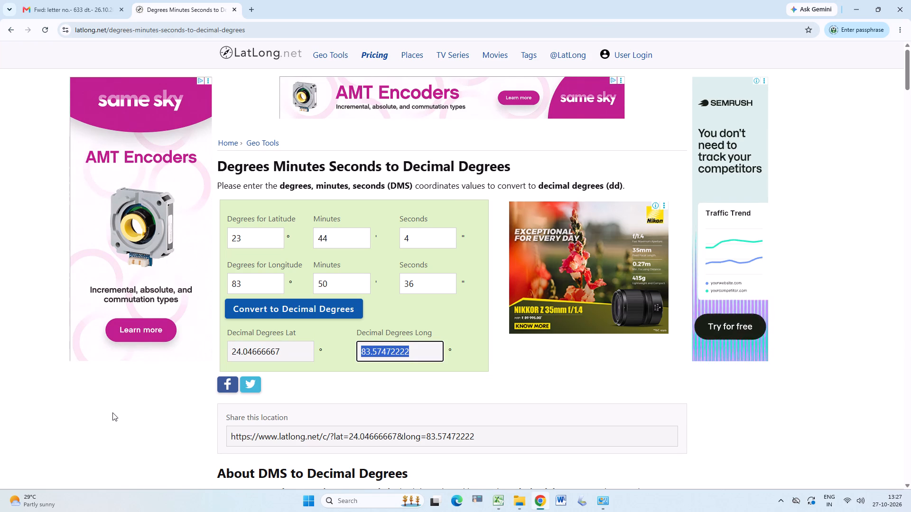
{"action": "key", "text": "ctrl+c"}
{"action": "key", "text": "alt+Tab"}
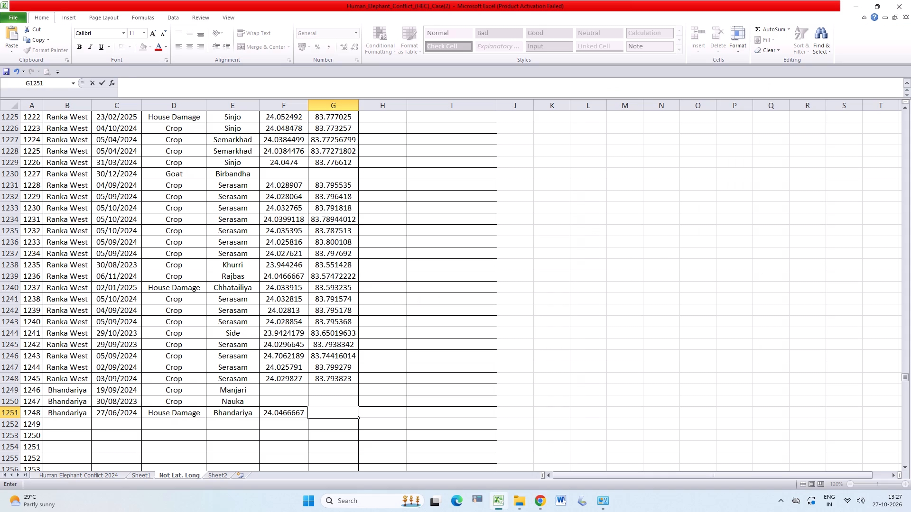
{"action": "key", "text": "ctrl+v"}
{"action": "key", "text": "Return"}
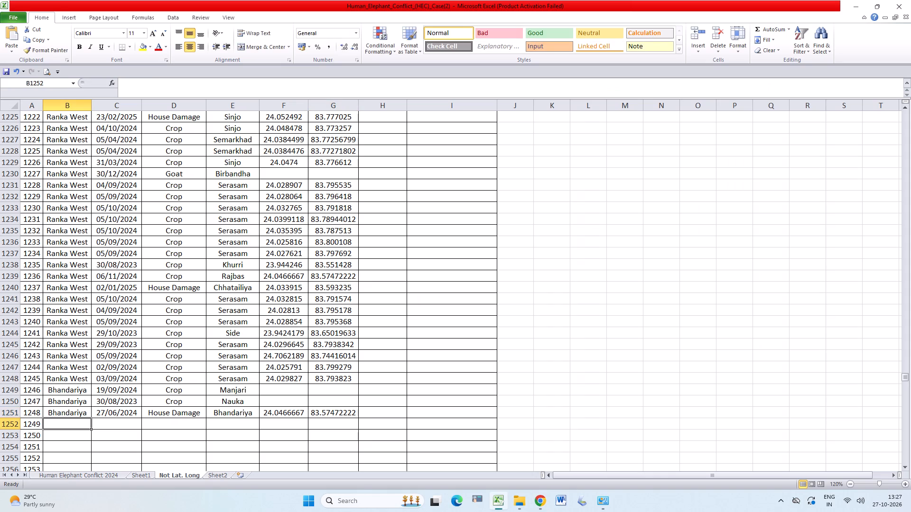
Fill record 1249 with date 12/10/2023, damage type Crop and village Nauka, copying range Bhandariya from the record above.
{"action": "key", "text": "ctrl+d"}
{"action": "key", "text": "Tab"}
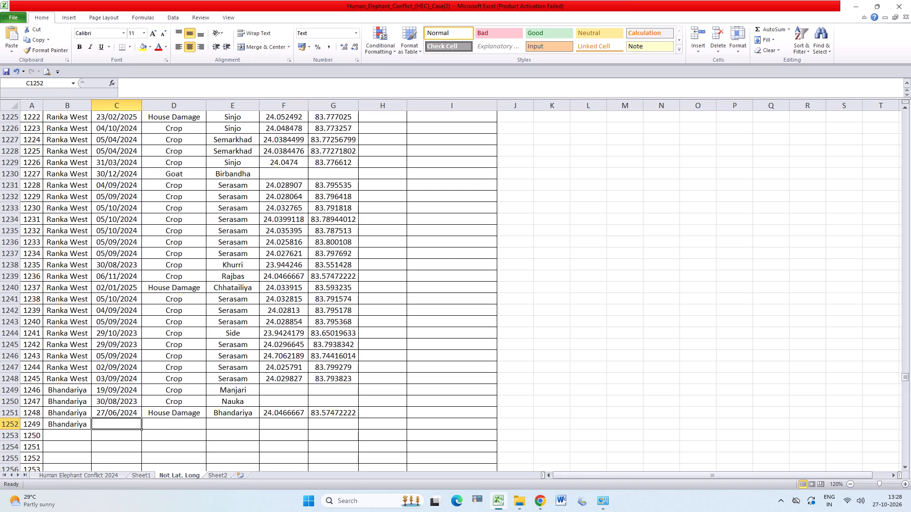
{"action": "type", "text": "12/10/2023"}
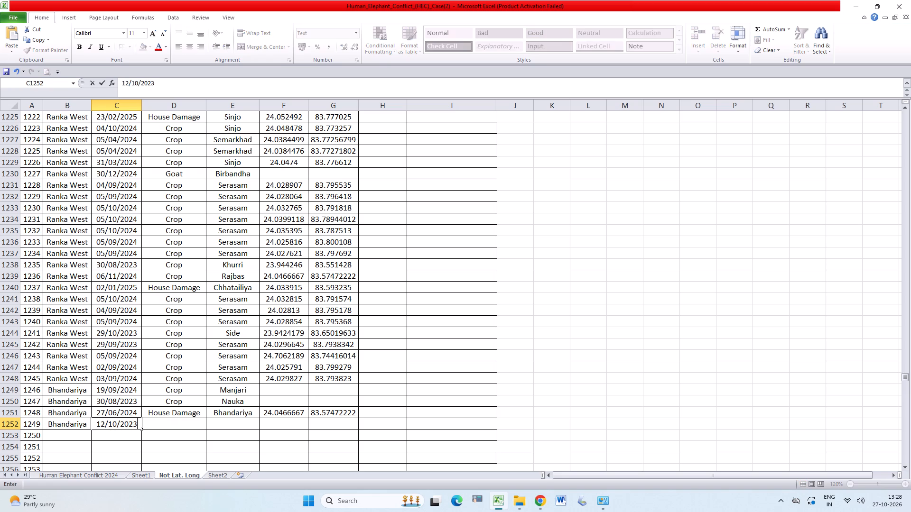
{"action": "key", "text": "Tab"}
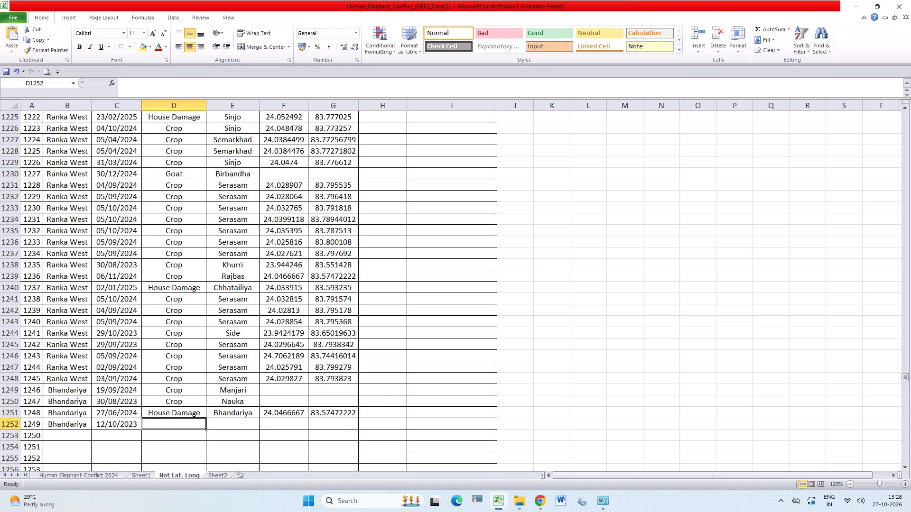
{"action": "key", "text": "shift+c"}
{"action": "key", "text": "r"}
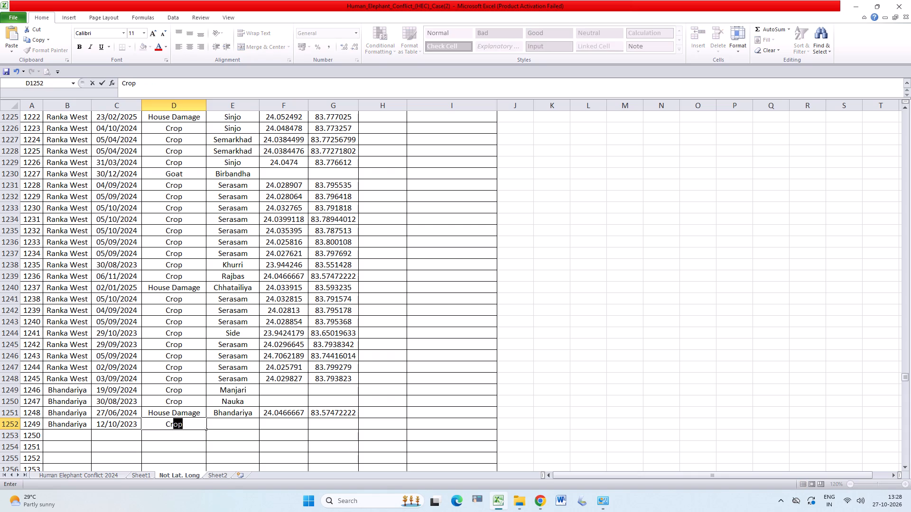
{"action": "key", "text": "Tab"}
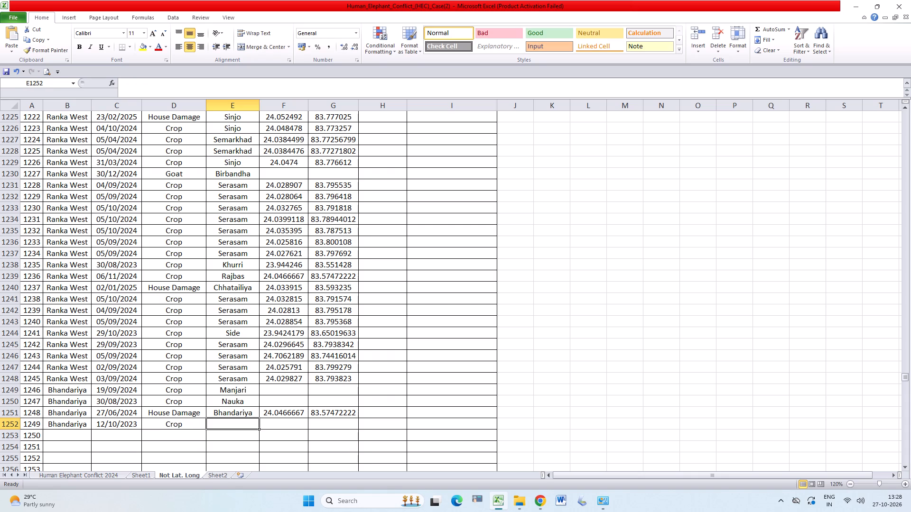
{"action": "key", "text": "shift+n"}
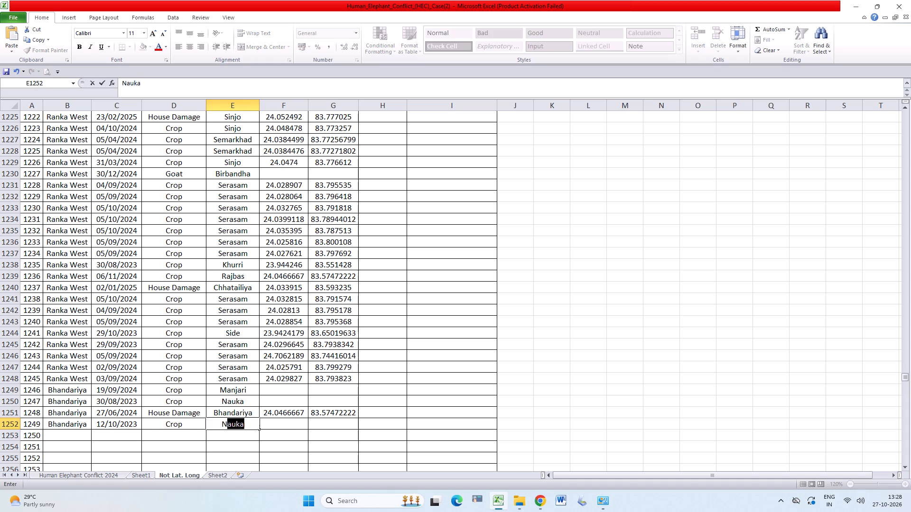
{"action": "key", "text": "Tab"}
In the browser's coordinate converter, set the latitude to 43 minutes 39 seconds and the longitude to 49 minutes 55 seconds.
{"action": "key", "text": "alt+Tab"}
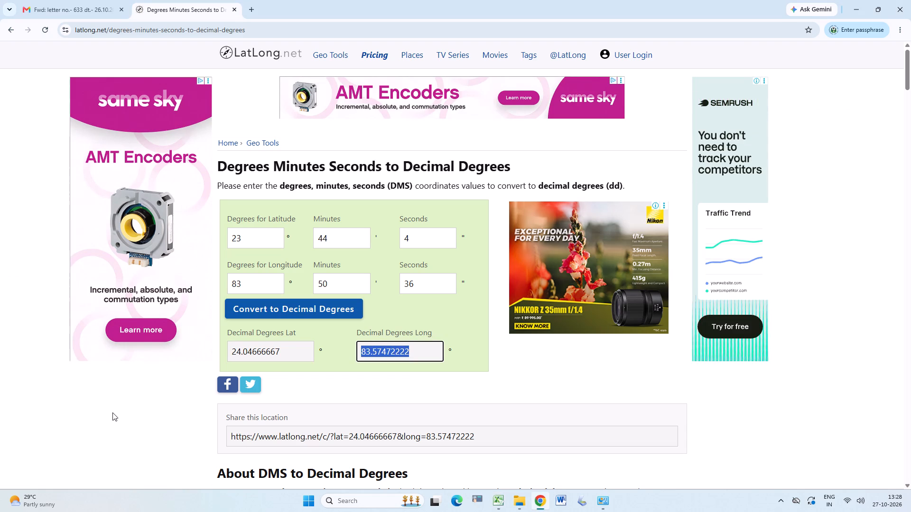
{"action": "key", "text": "shift+Tab"}
{"action": "key", "text": "shift+Tab"}
{"action": "key", "text": "shift+Tab"}
{"action": "key", "text": "shift+Tab"}
{"action": "key", "text": "shift+Tab"}
{"action": "key", "text": "shift+Tab"}
{"action": "key", "text": "shift+Tab"}
{"action": "key", "text": "shift+Tab"}
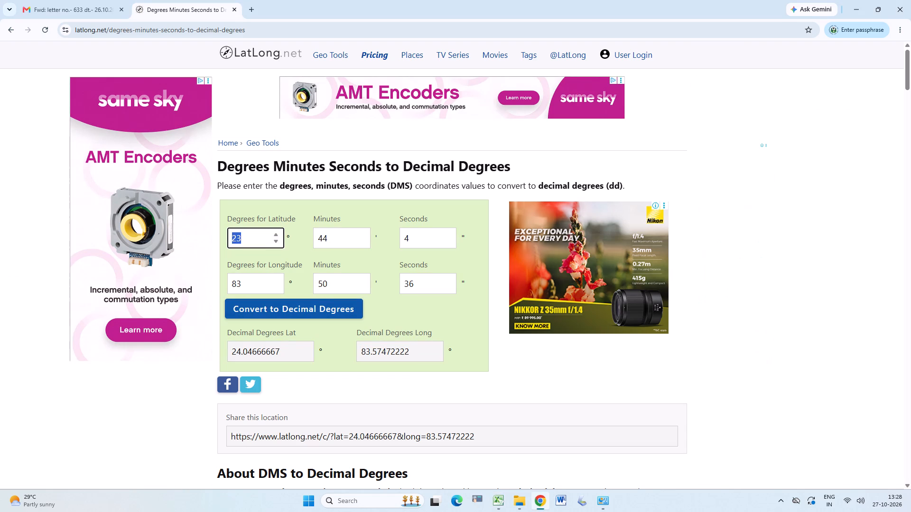
{"action": "key", "text": "Tab"}
{"action": "type", "text": "43"}
{"action": "key", "text": "Tab"}
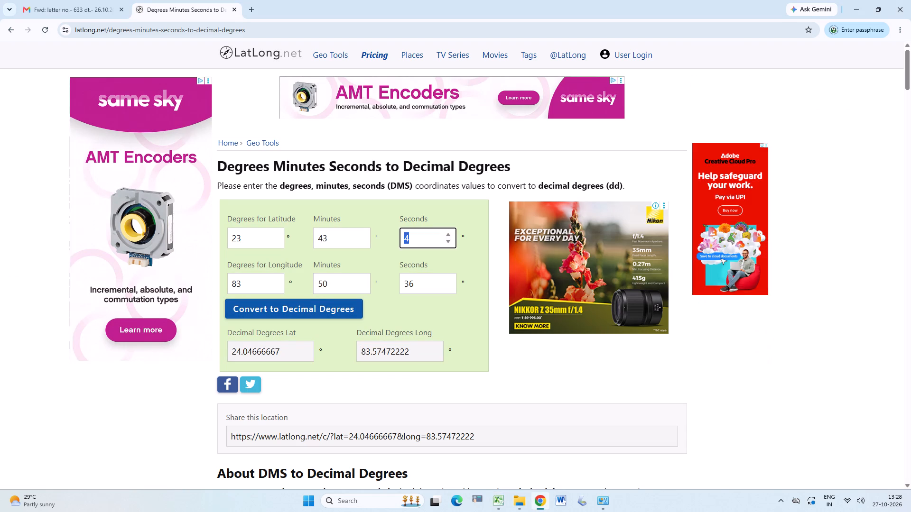
{"action": "type", "text": "39"}
{"action": "key", "text": "Tab"}
{"action": "key", "text": "Tab"}
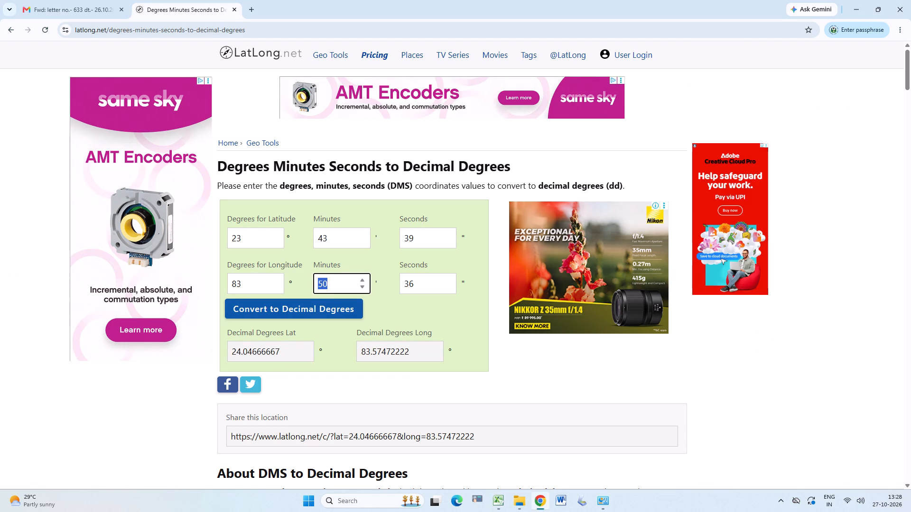
{"action": "type", "text": "49"}
{"action": "key", "text": "Tab"}
{"action": "type", "text": "55"}
{"action": "key", "text": "Tab"}
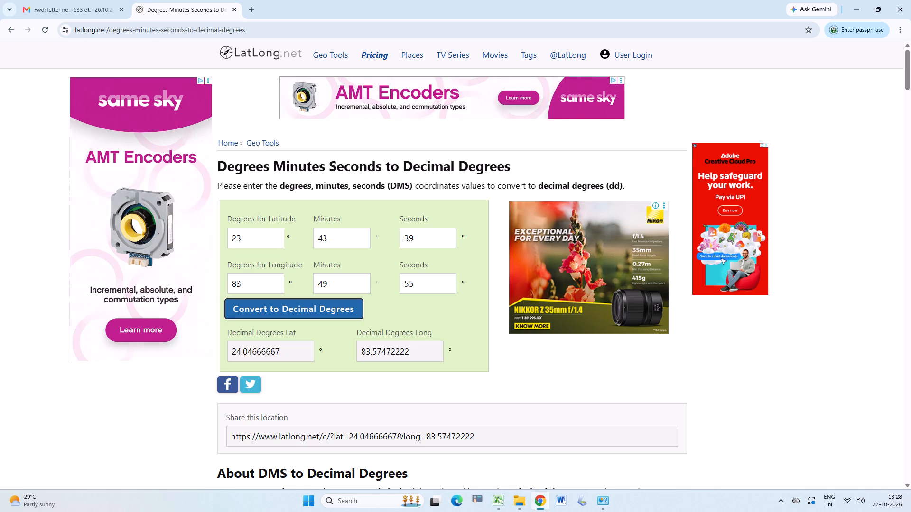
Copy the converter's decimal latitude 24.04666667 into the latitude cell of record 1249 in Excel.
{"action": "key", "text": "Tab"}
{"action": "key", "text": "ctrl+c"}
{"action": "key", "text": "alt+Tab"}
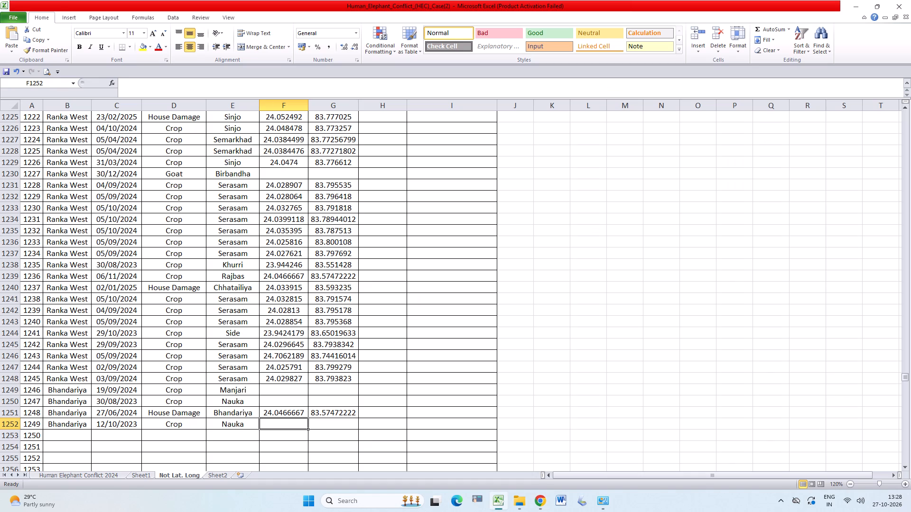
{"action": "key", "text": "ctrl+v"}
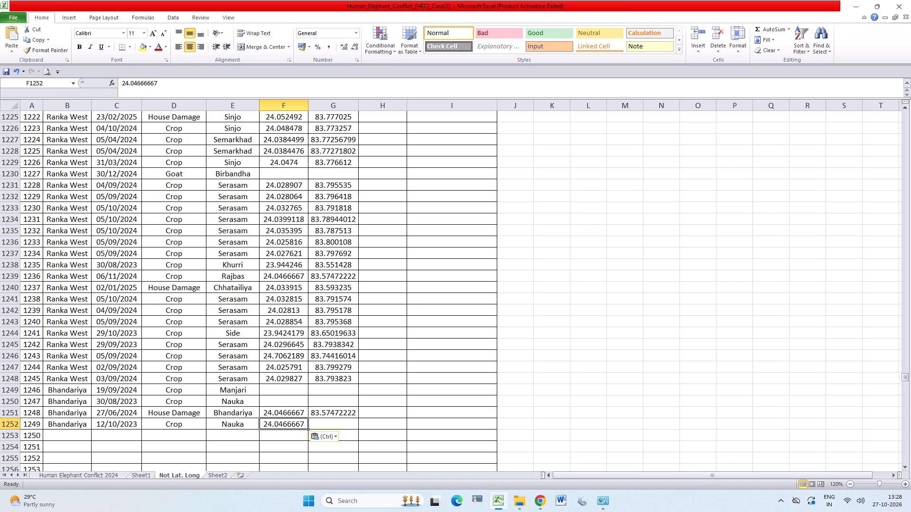
Convert the entered coordinates in the browser and copy latitude 23.7275 and longitude 83.83194444 into record 1249 in Excel.
{"action": "key", "text": "alt+Tab"}
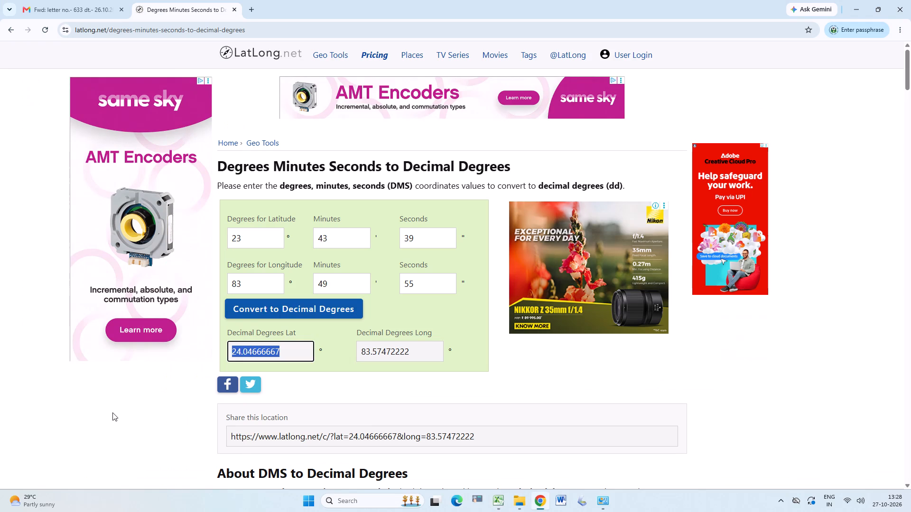
{"action": "key", "text": "shift+Tab"}
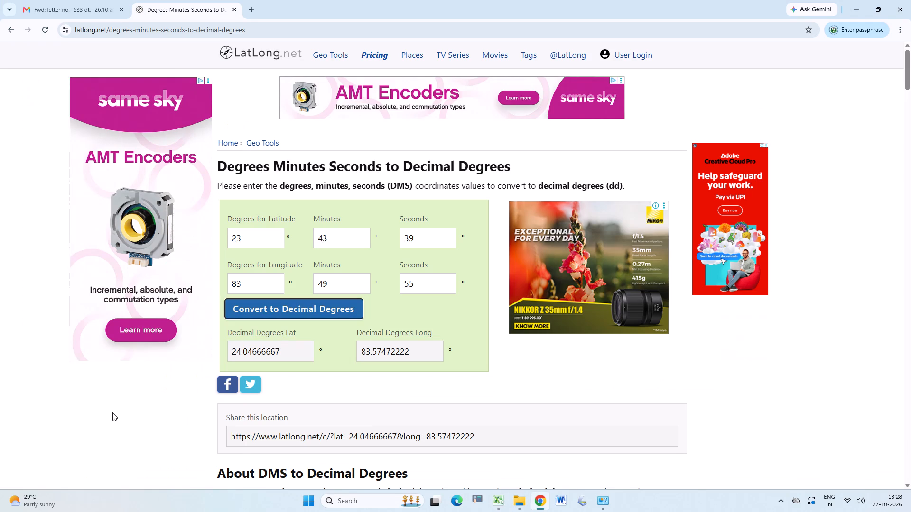
{"action": "key", "text": "Return"}
{"action": "key", "text": "Tab"}
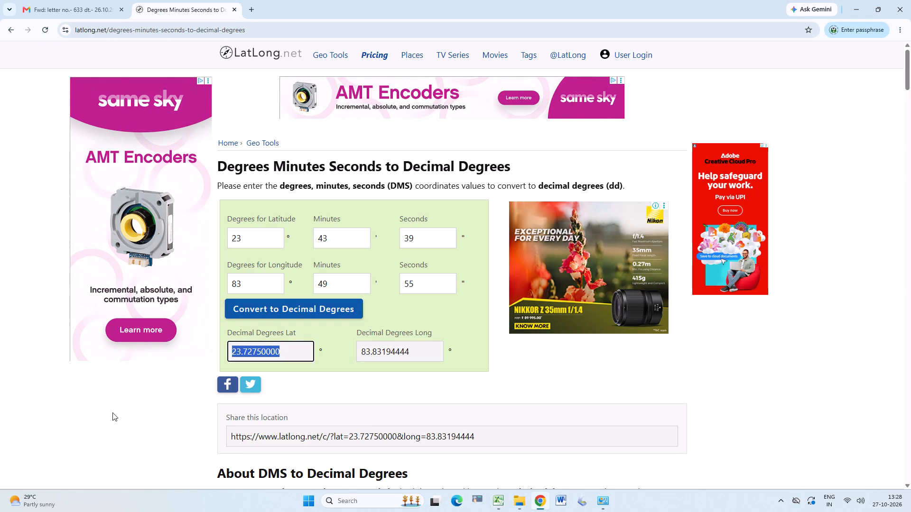
{"action": "key", "text": "ctrl+c"}
{"action": "key", "text": "ctrl+v"}
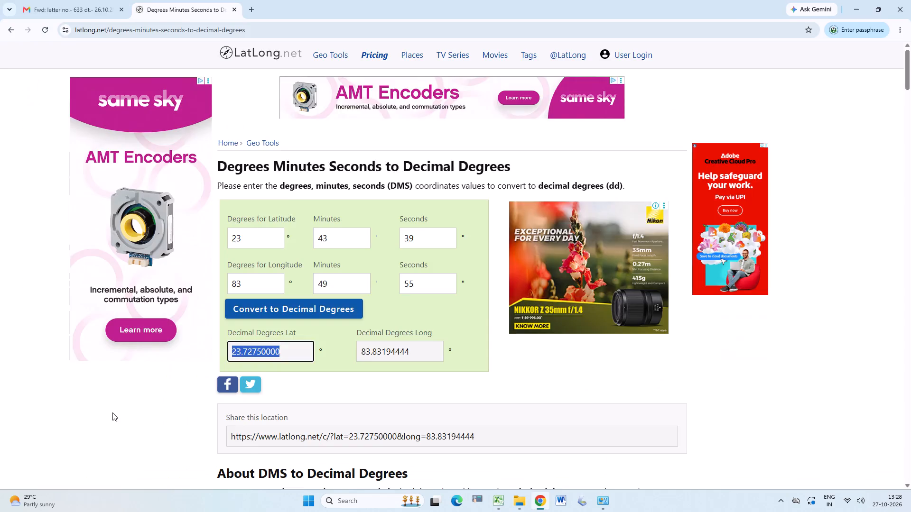
{"action": "key", "text": "alt+Tab"}
{"action": "key", "text": "ctrl+v"}
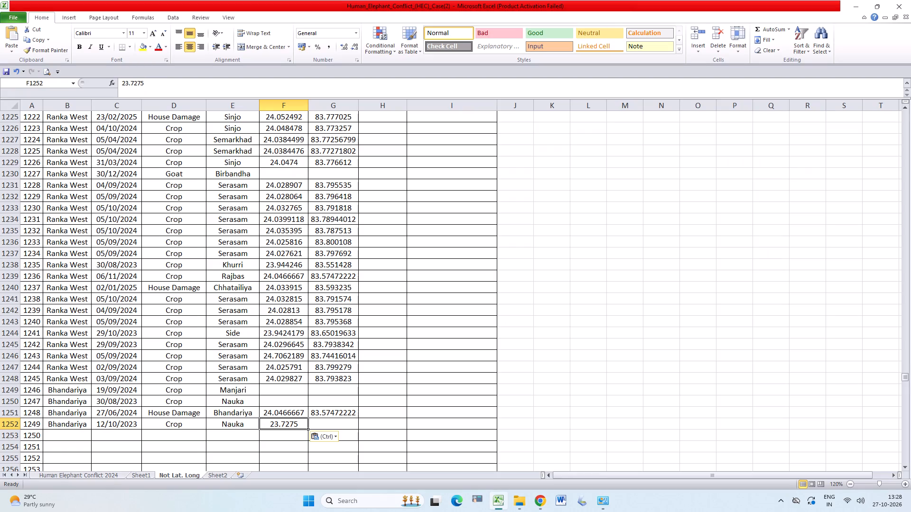
{"action": "key", "text": "Tab"}
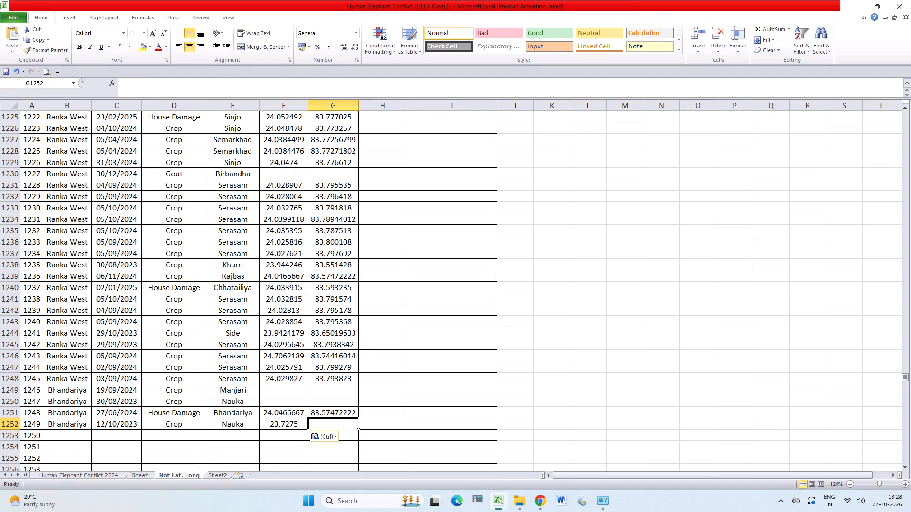
{"action": "key", "text": "alt+Tab"}
{"action": "key", "text": "Tab"}
{"action": "key", "text": "ctrl+c"}
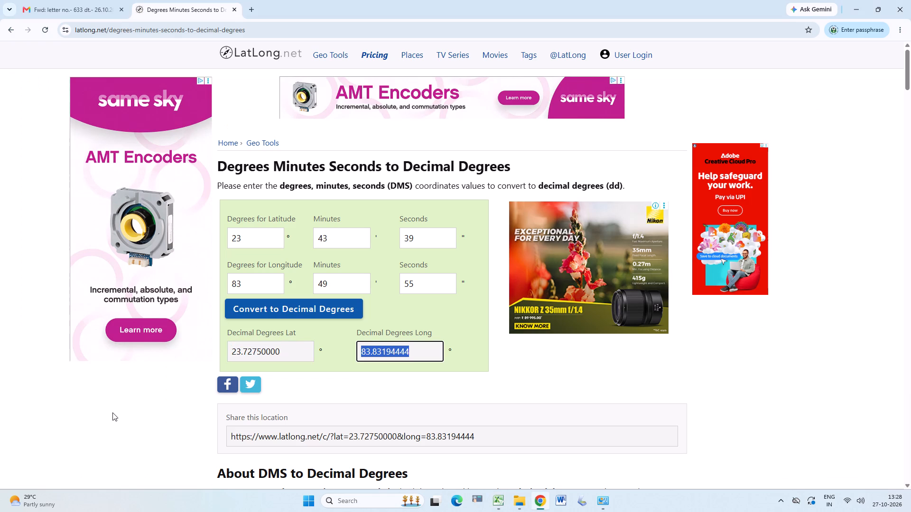
{"action": "key", "text": "alt+Tab"}
{"action": "key", "text": "ctrl+v"}
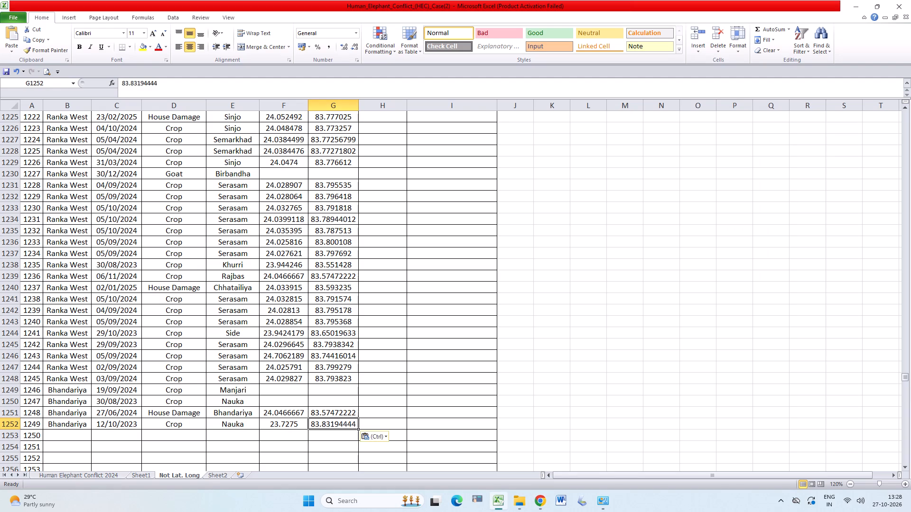
In the browser's converter, convert latitude 23° 44' 4" and longitude 83° 50' 36" to decimal degrees for record 1248.
{"action": "key", "text": "Up"}
{"action": "key", "text": "Left"}
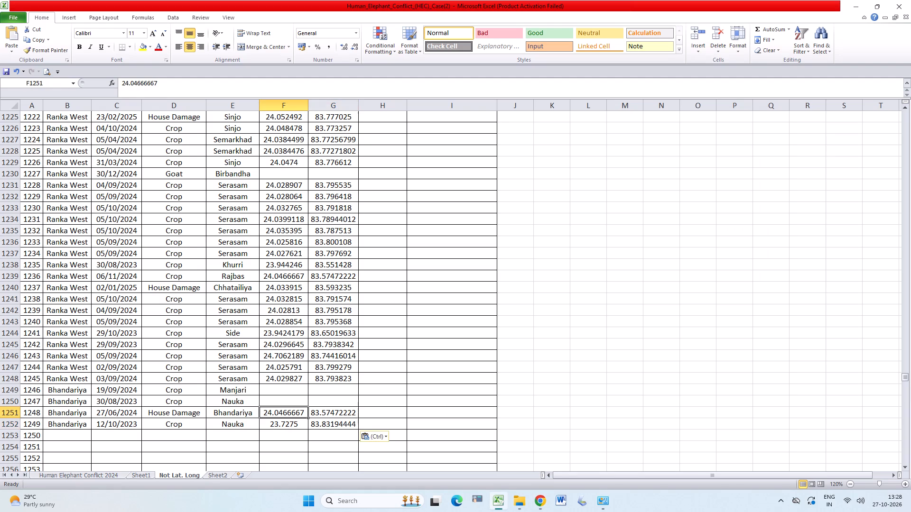
{"action": "key", "text": "alt+Tab"}
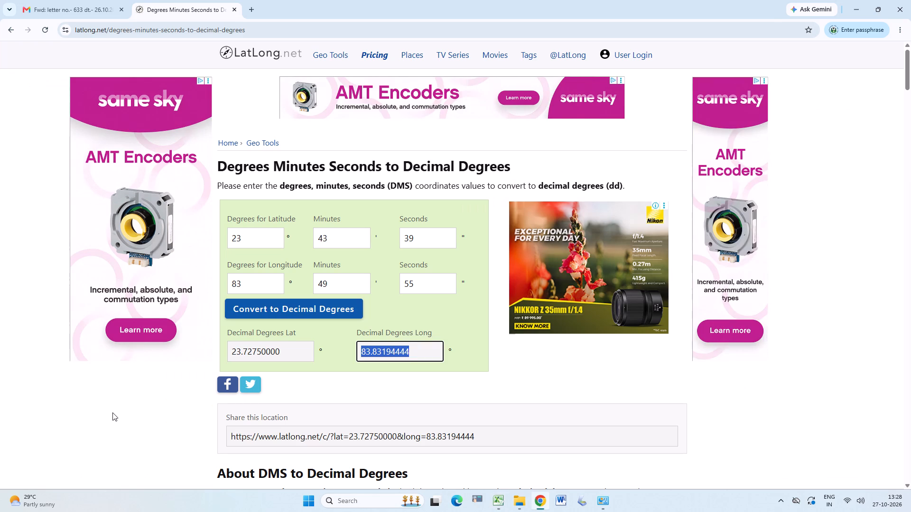
{"action": "key", "text": "shift+Tab"}
{"action": "key", "text": "shift+Tab"}
{"action": "key", "text": "shift+Tab"}
{"action": "key", "text": "shift+Tab"}
{"action": "key", "text": "shift+Tab"}
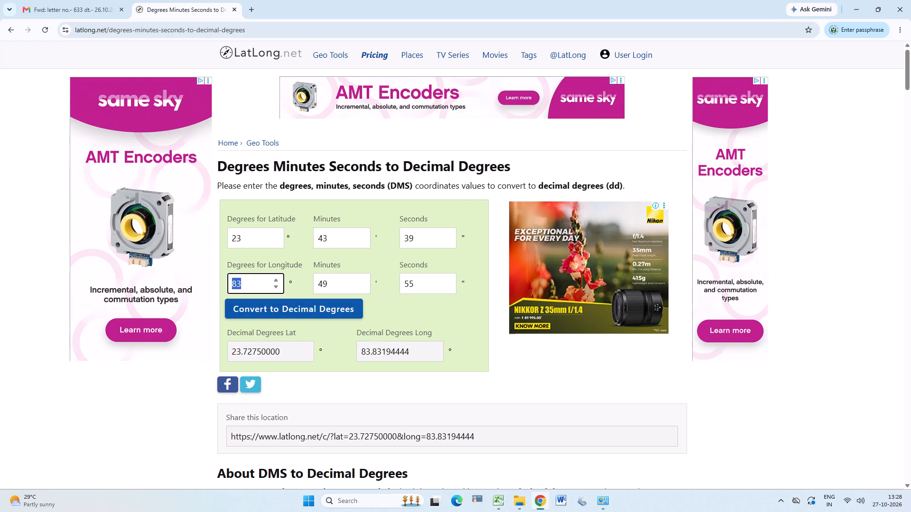
{"action": "key", "text": "shift+Tab"}
{"action": "key", "text": "shift+Tab"}
{"action": "type", "text": "44"}
{"action": "key", "text": "Tab"}
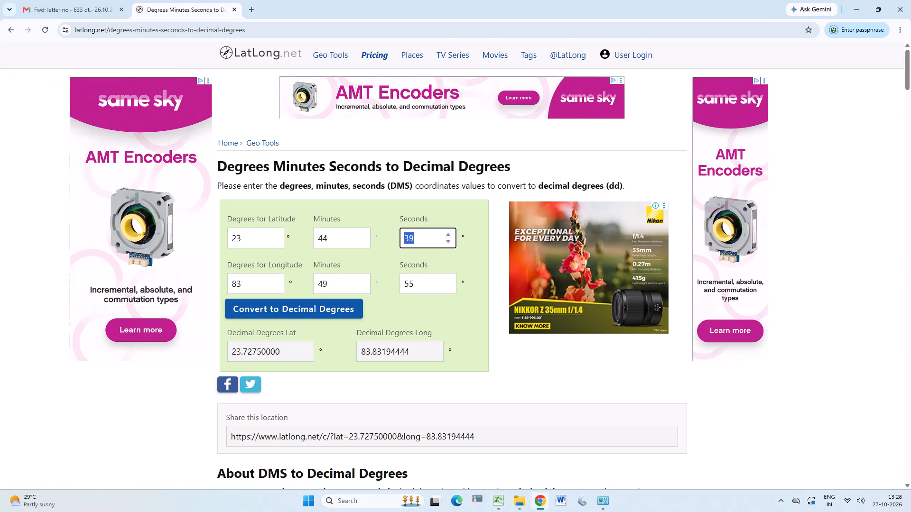
{"action": "key", "text": "4"}
{"action": "key", "text": "Tab"}
{"action": "key", "text": "Tab"}
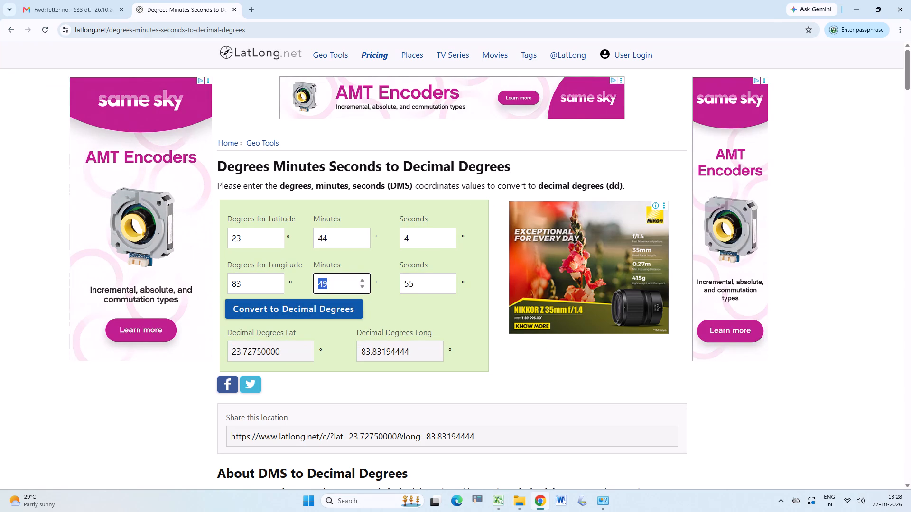
{"action": "type", "text": "50"}
{"action": "key", "text": "Tab"}
{"action": "type", "text": "36"}
{"action": "key", "text": "Tab"}
{"action": "key", "text": "space"}
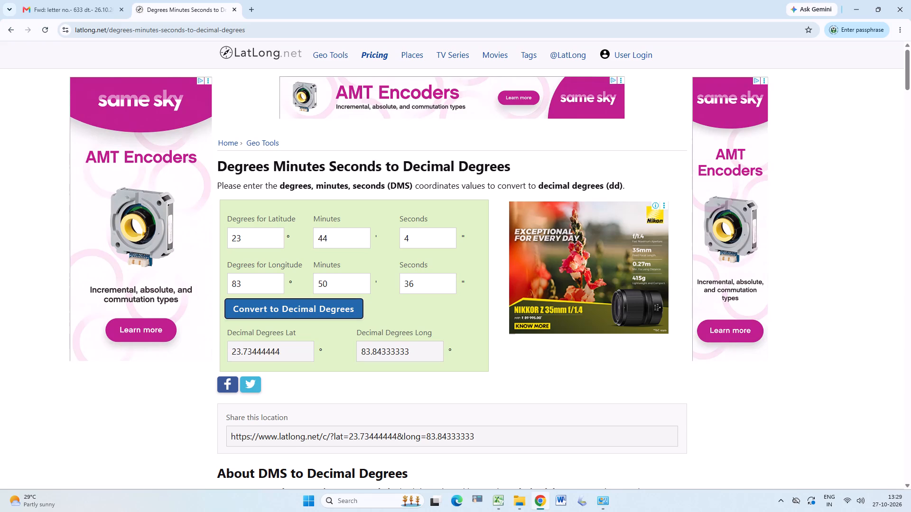
Replace record 1248's coordinates in Excel with the converter's latitude 23.73444444 and longitude 83.84333333.
{"action": "key", "text": "Tab"}
{"action": "key", "text": "ctrl+c"}
{"action": "key", "text": "alt+Tab"}
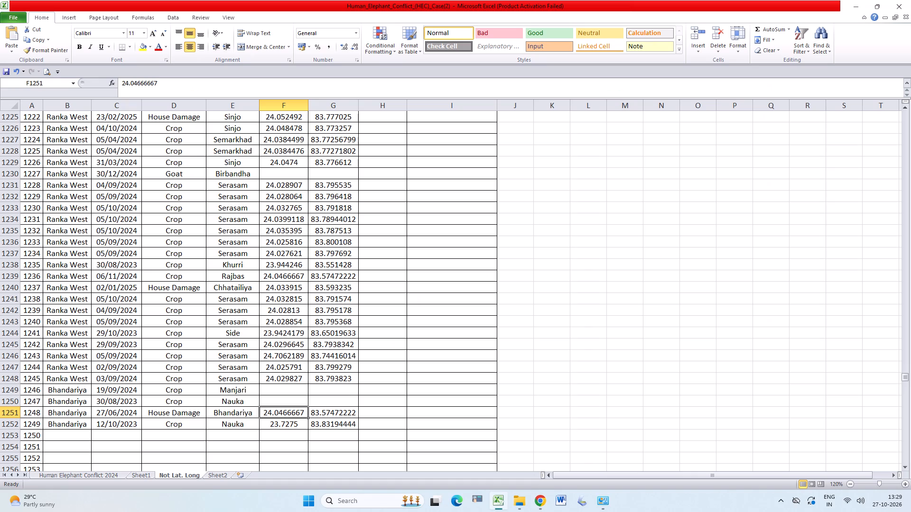
{"action": "key", "text": "ctrl+v"}
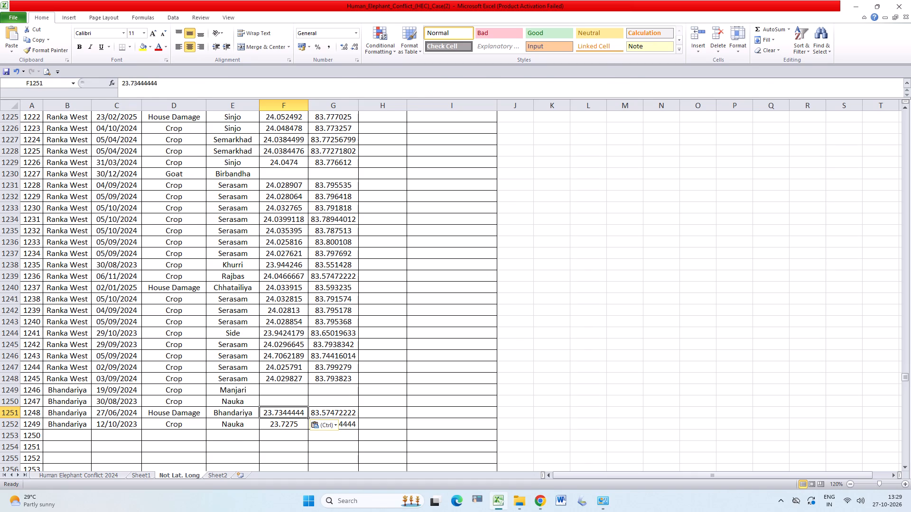
{"action": "key", "text": "alt+Tab"}
{"action": "key", "text": "Tab"}
{"action": "key", "text": "ctrl+c"}
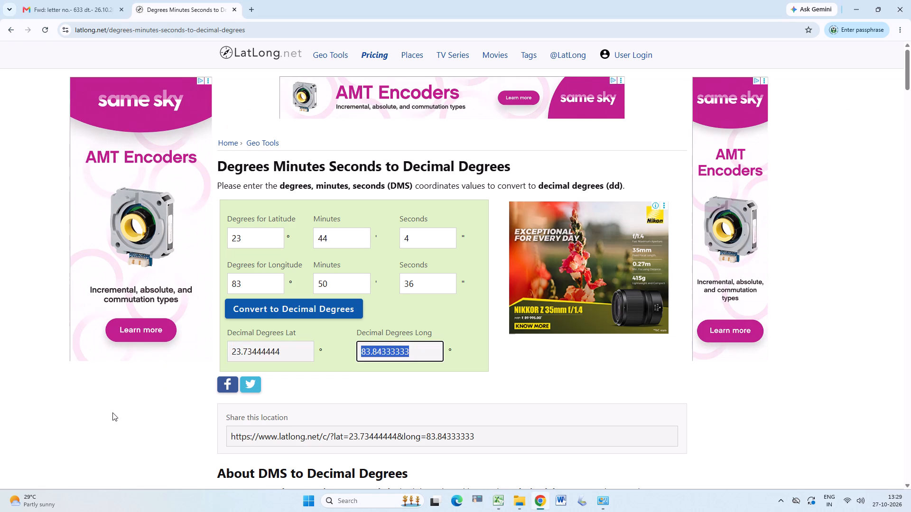
{"action": "key", "text": "alt+Tab"}
{"action": "key", "text": "Tab"}
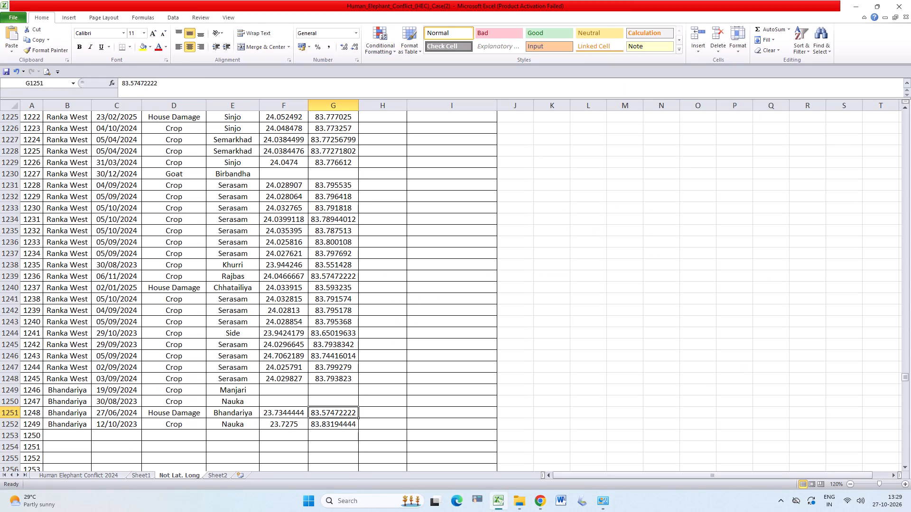
{"action": "key", "text": "ctrl+v"}
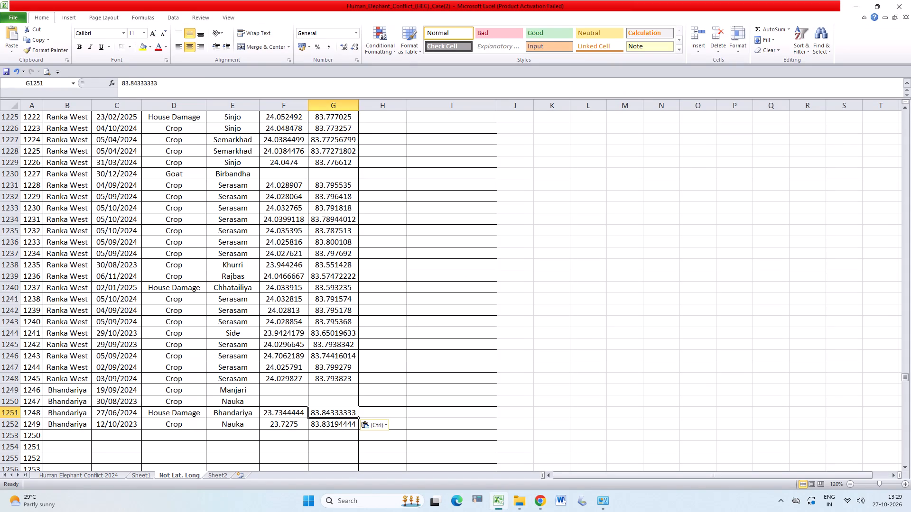
Fill record 1250 with date 01/09/2024, copying range Bhandariya, damage type Crop and village Nauka from the record above.
{"action": "key", "text": "Down"}
{"action": "key", "text": "Down"}
{"action": "key", "text": "Left"}
{"action": "key", "text": "Left"}
{"action": "key", "text": "Left"}
{"action": "key", "text": "Left"}
{"action": "key", "text": "Left"}
{"action": "key", "text": "Left"}
{"action": "key", "text": "Left"}
{"action": "key", "text": "Left"}
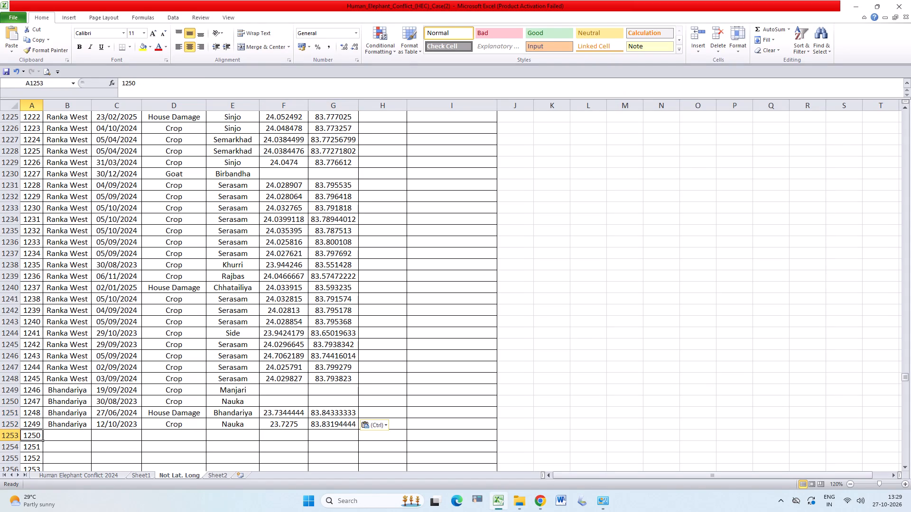
{"action": "key", "text": "Right"}
{"action": "key", "text": "ctrl+d"}
{"action": "key", "text": "Tab"}
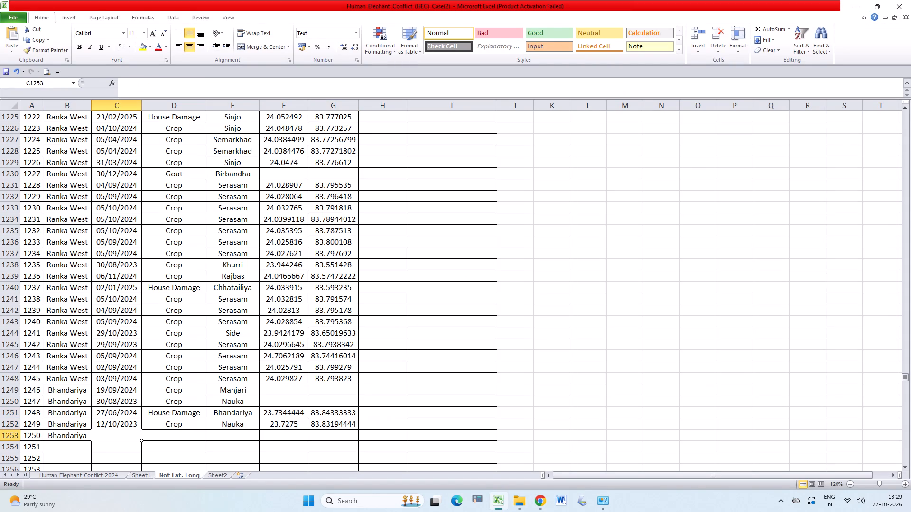
{"action": "type", "text": "01/09/2024"}
{"action": "key", "text": "Tab"}
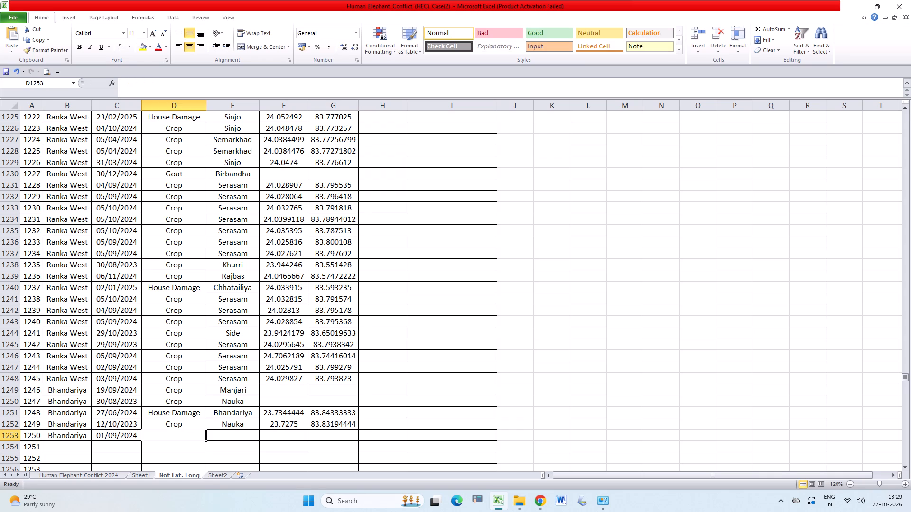
{"action": "key", "text": "ctrl+d"}
{"action": "key", "text": "Tab"}
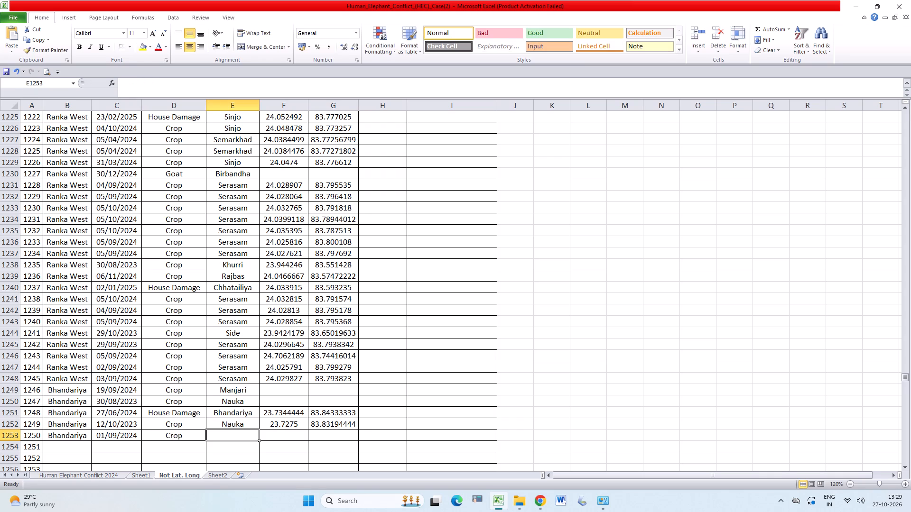
{"action": "key", "text": "ctrl+d"}
{"action": "key", "text": "Tab"}
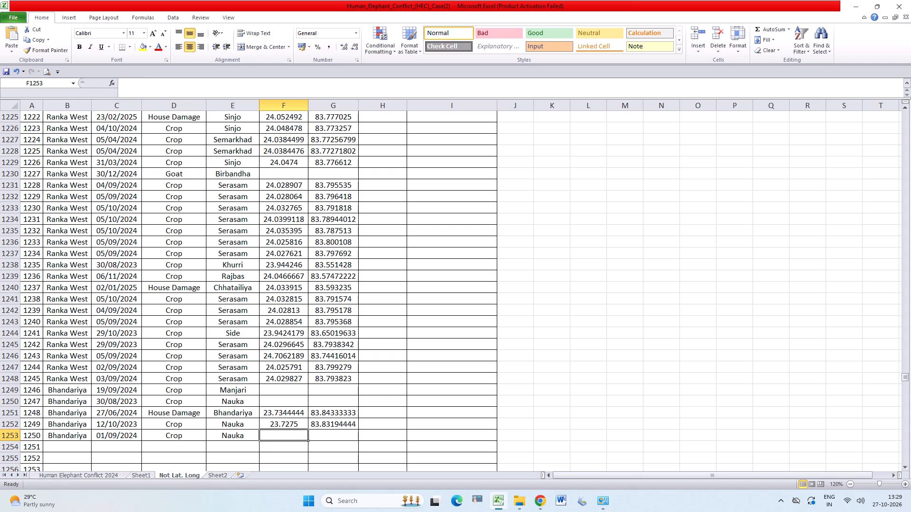
{"action": "key", "text": "Return"}
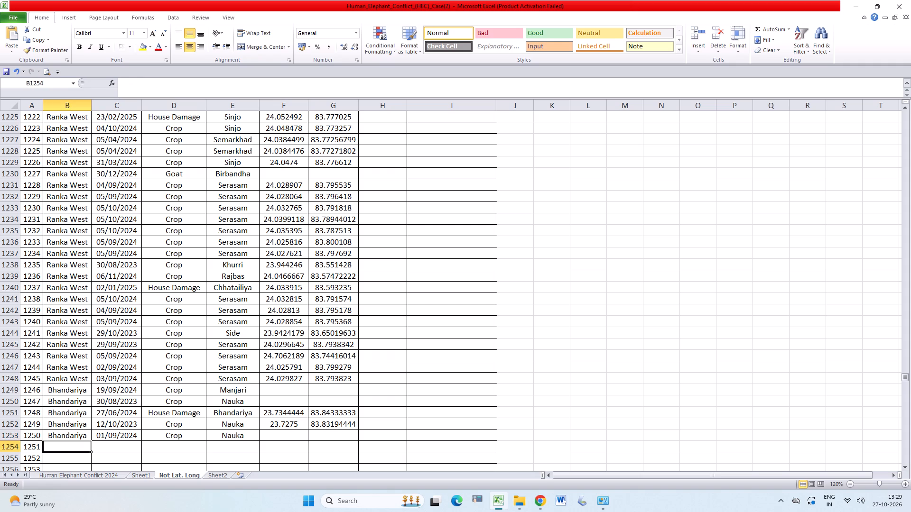
Fill record 1251 with date 17/09/2024 and village Rodo, copying range Bhandariya and damage type Crop from the record above.
{"action": "key", "text": "ctrl+d"}
{"action": "key", "text": "Tab"}
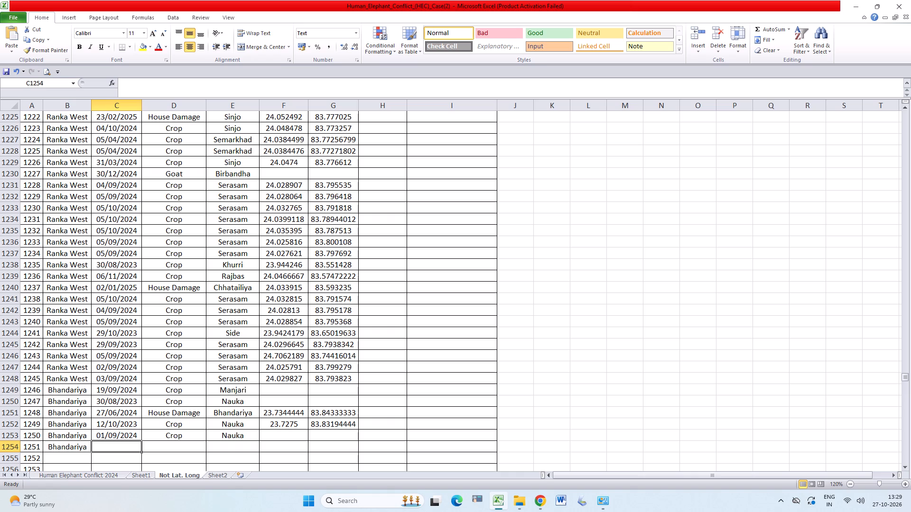
{"action": "type", "text": "17"}
{"action": "type", "text": "/09"}
{"action": "type", "text": "/2024"}
{"action": "key", "text": "Tab"}
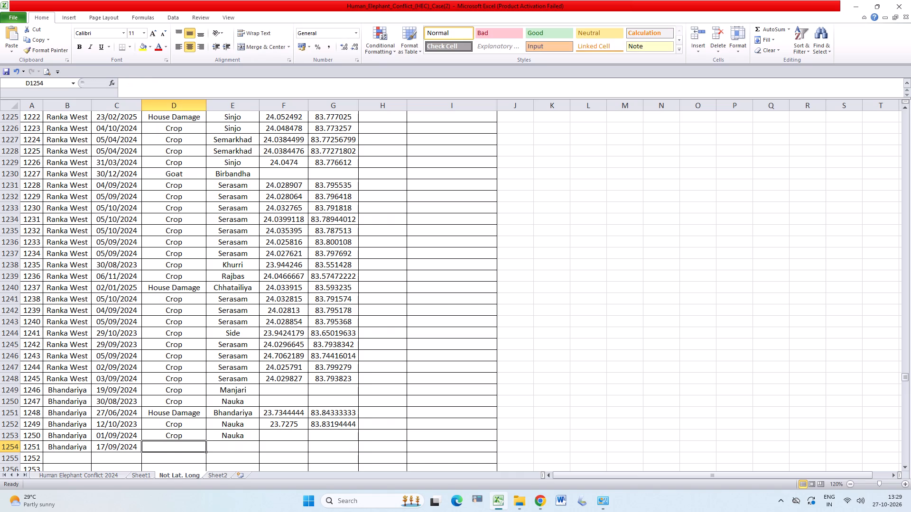
{"action": "key", "text": "ctrl+d"}
{"action": "key", "text": "Tab"}
{"action": "type", "text": "Rodo"}
{"action": "key", "text": "Tab"}
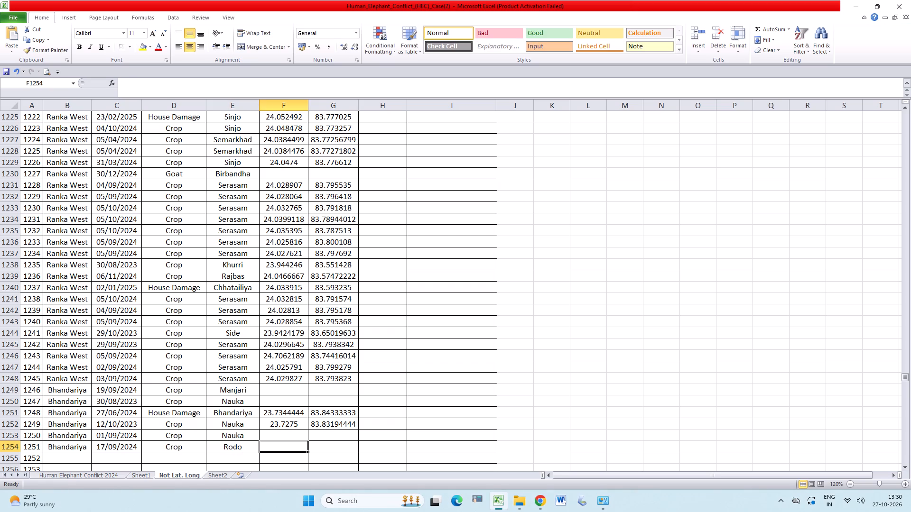
{"action": "key", "text": "Return"}
Fill record 1252 with date 18/09/2024 and village Manjari, copying range Bhandariya and damage type Crop from the record above.
{"action": "key", "text": "ctrl+d"}
{"action": "key", "text": "Tab"}
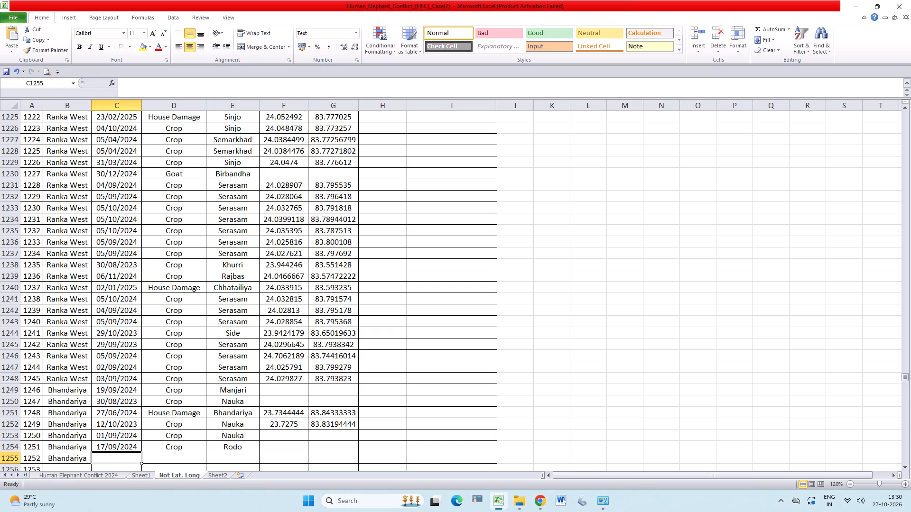
{"action": "type", "text": "18/09/2024"}
{"action": "key", "text": "Tab"}
{"action": "key", "text": "ctrl+d"}
{"action": "key", "text": "Tab"}
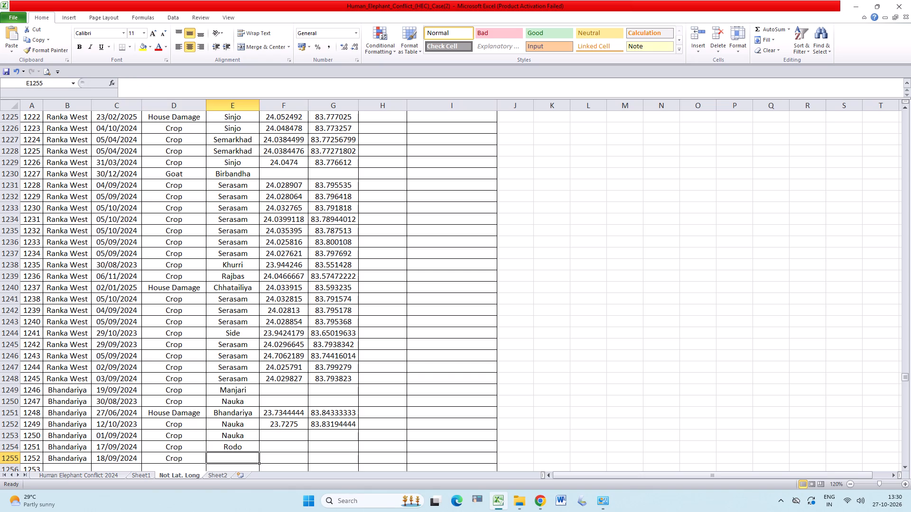
{"action": "key", "text": "shift+m"}
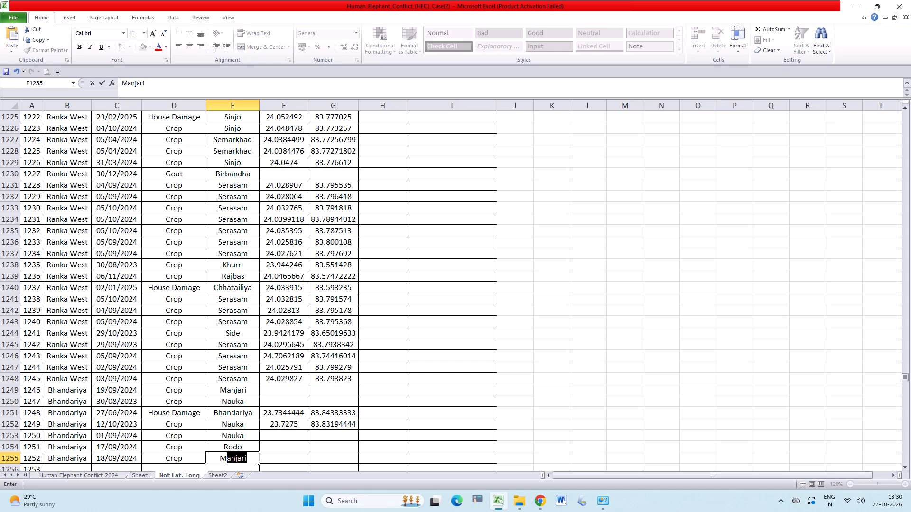
{"action": "key", "text": "Tab"}
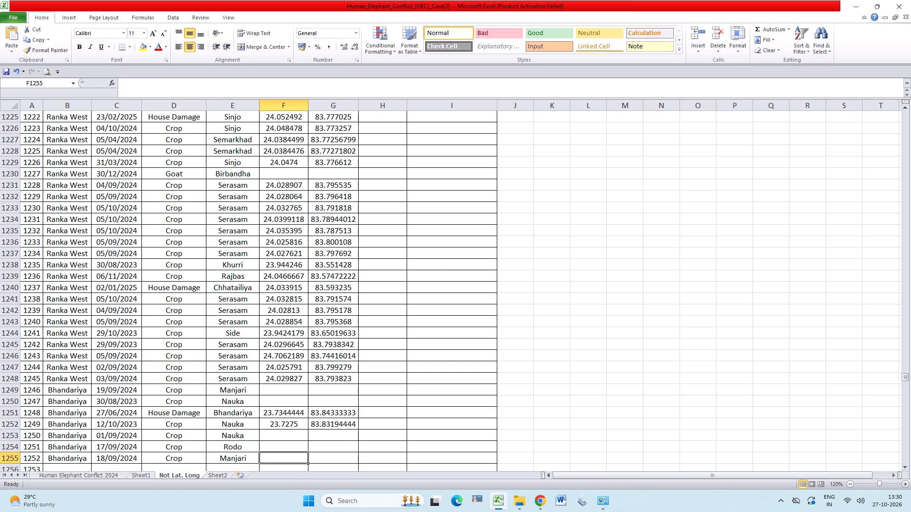
{"action": "key", "text": "Return"}
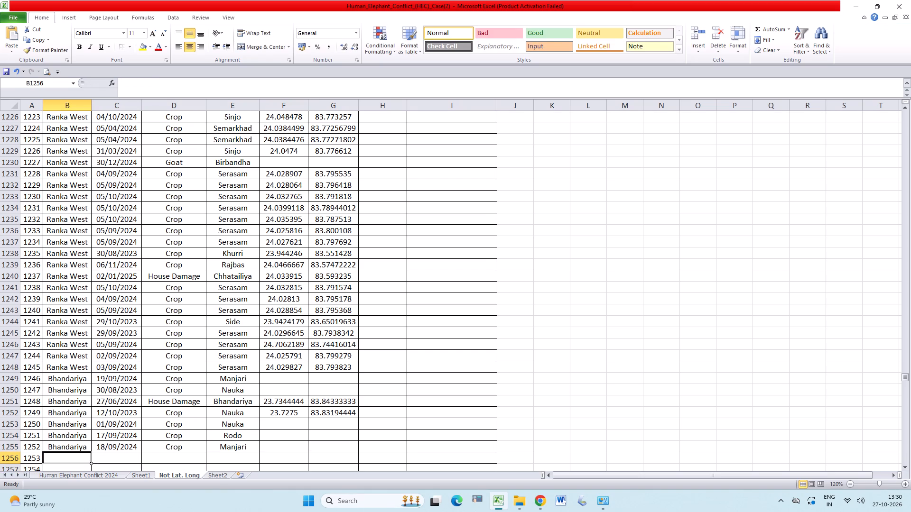
Fill record 1253 with date 17/09/2024, copying range Bhandariya, damage type Crop and village Manjari from the record above.
{"action": "key", "text": "ctrl+d"}
{"action": "key", "text": "Tab"}
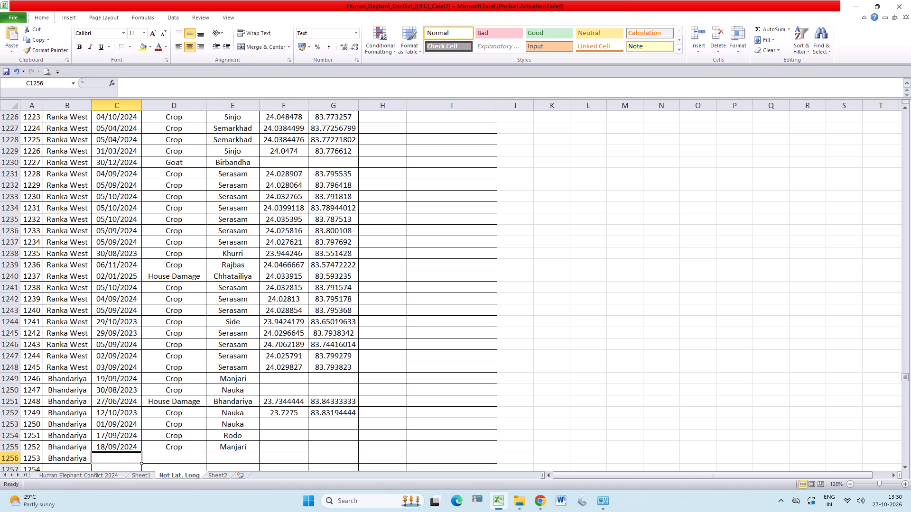
{"action": "type", "text": "17"}
{"action": "key", "text": "0"}
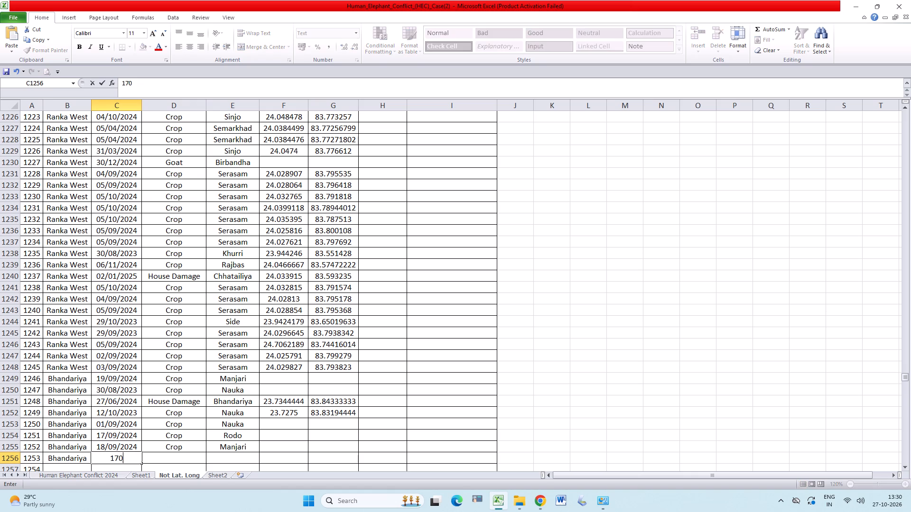
{"action": "key", "text": "BackSpace"}
{"action": "type", "text": "/09/2024"}
{"action": "key", "text": "Tab"}
{"action": "key", "text": "ctrl+d"}
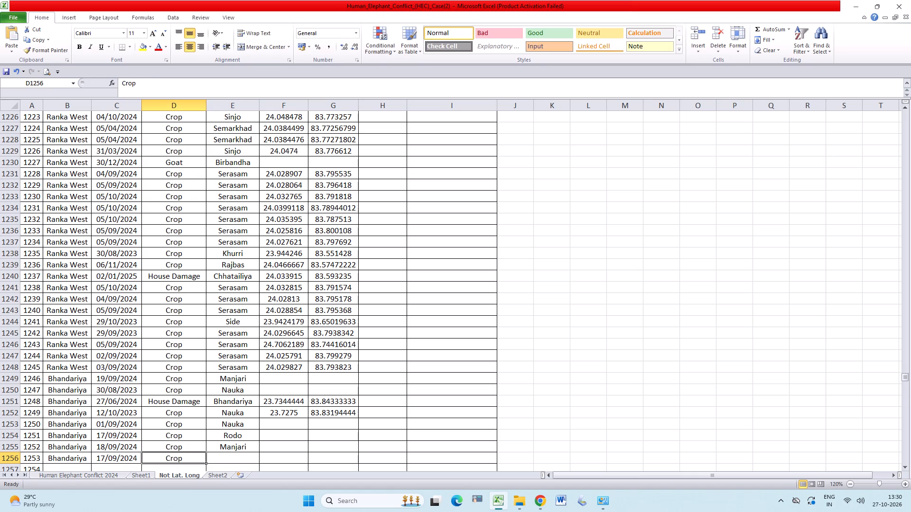
{"action": "key", "text": "Tab"}
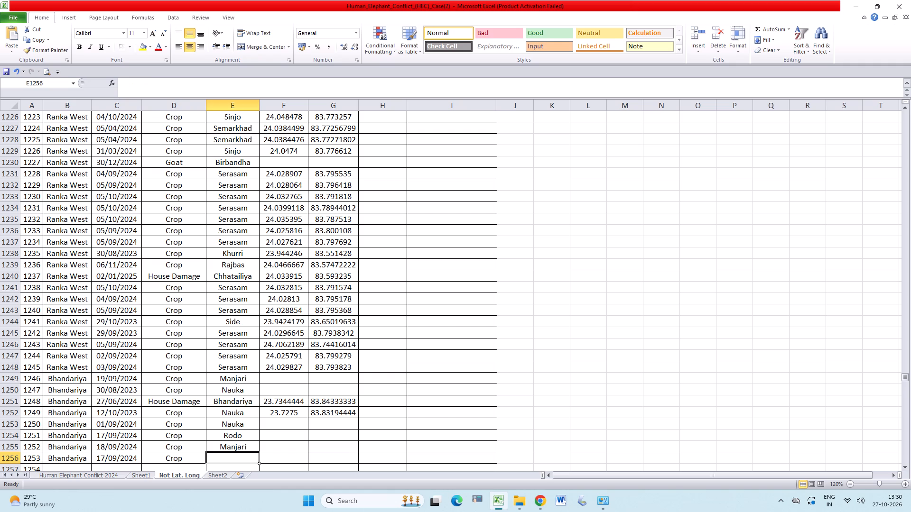
{"action": "key", "text": "ctrl+d"}
{"action": "key", "text": "Return"}
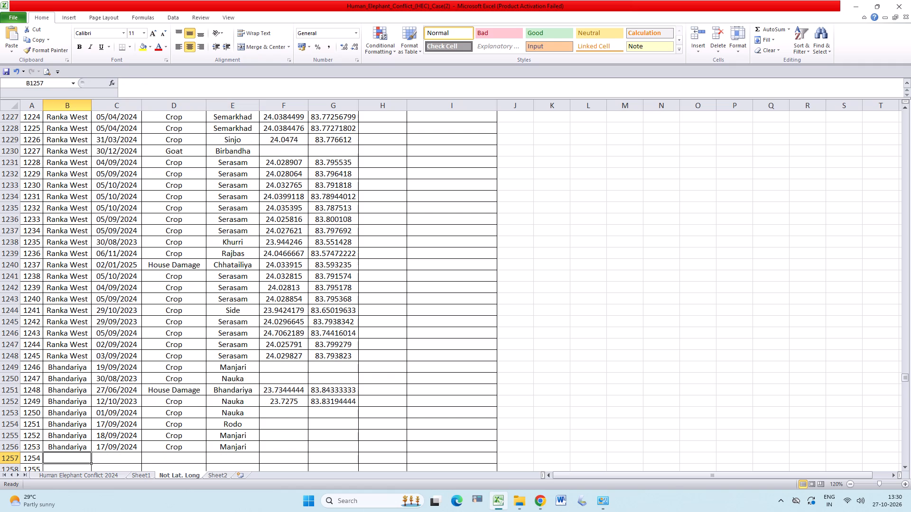